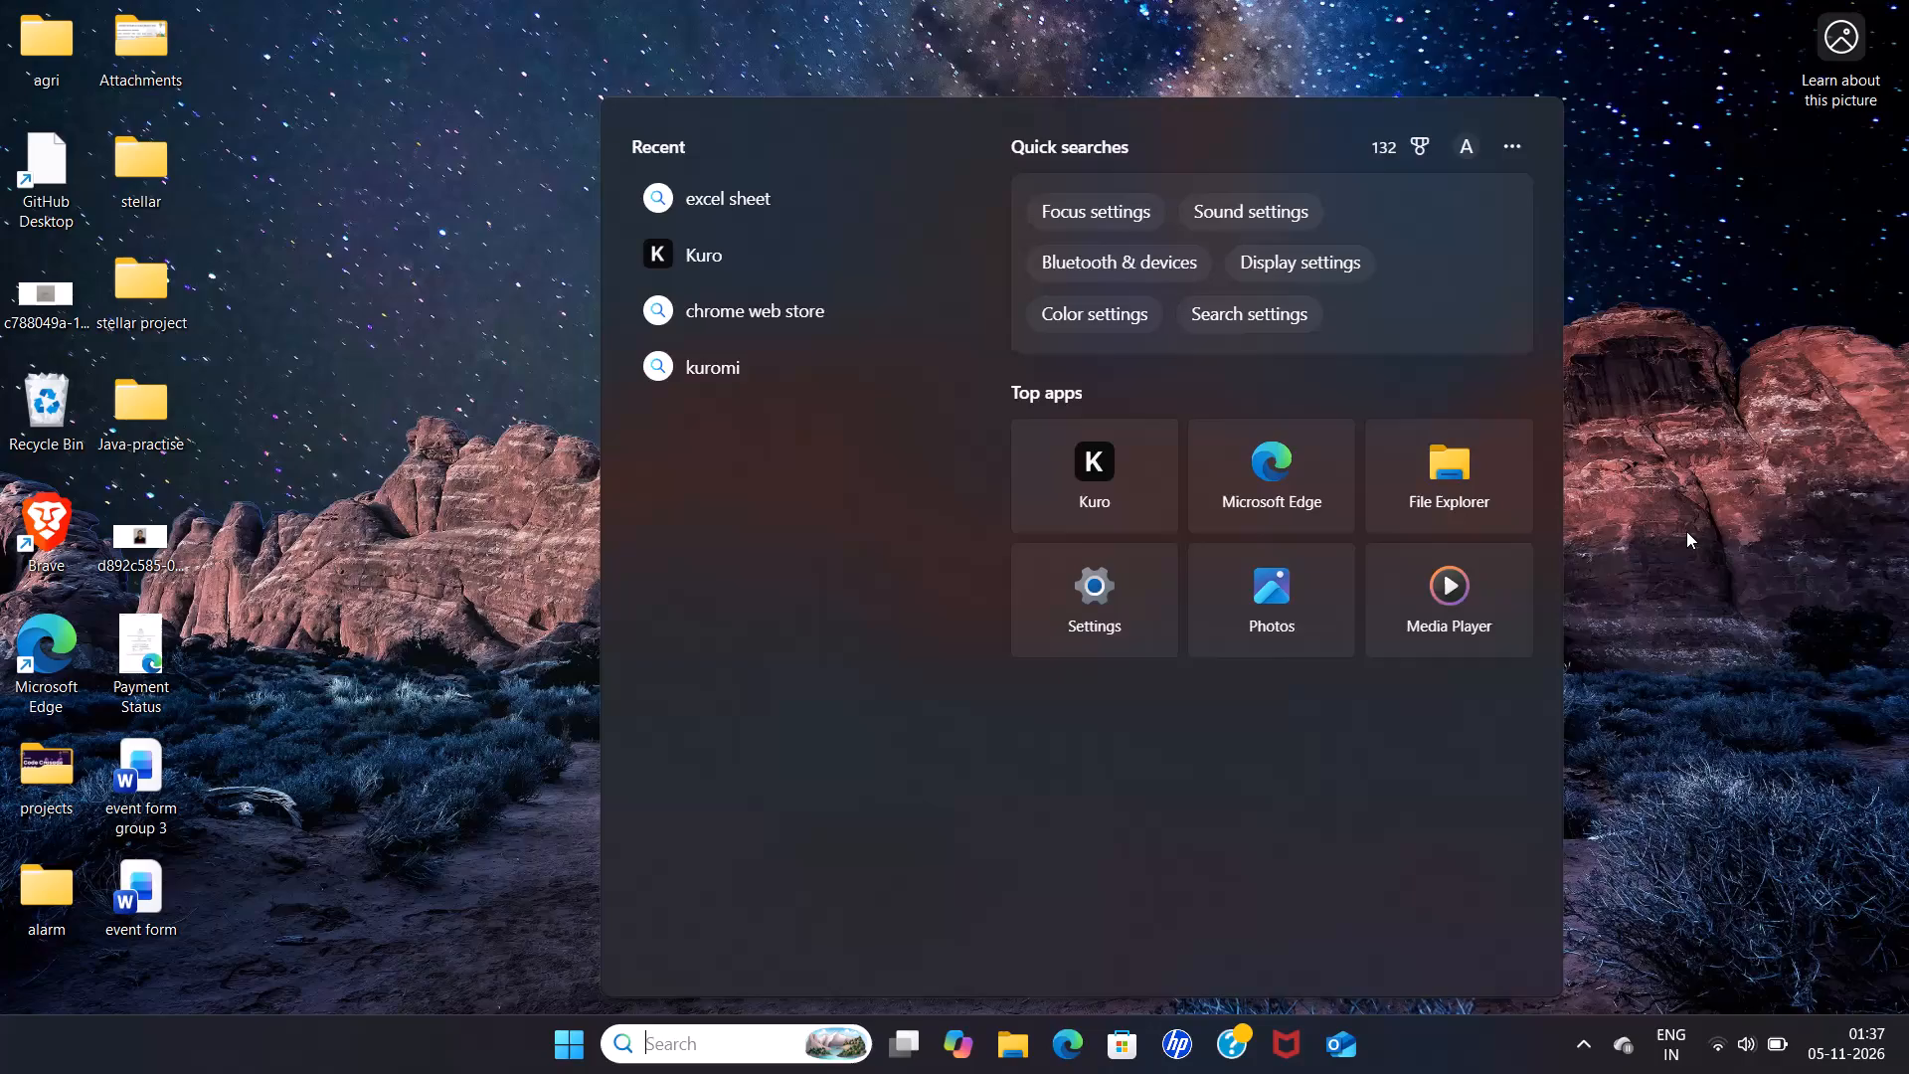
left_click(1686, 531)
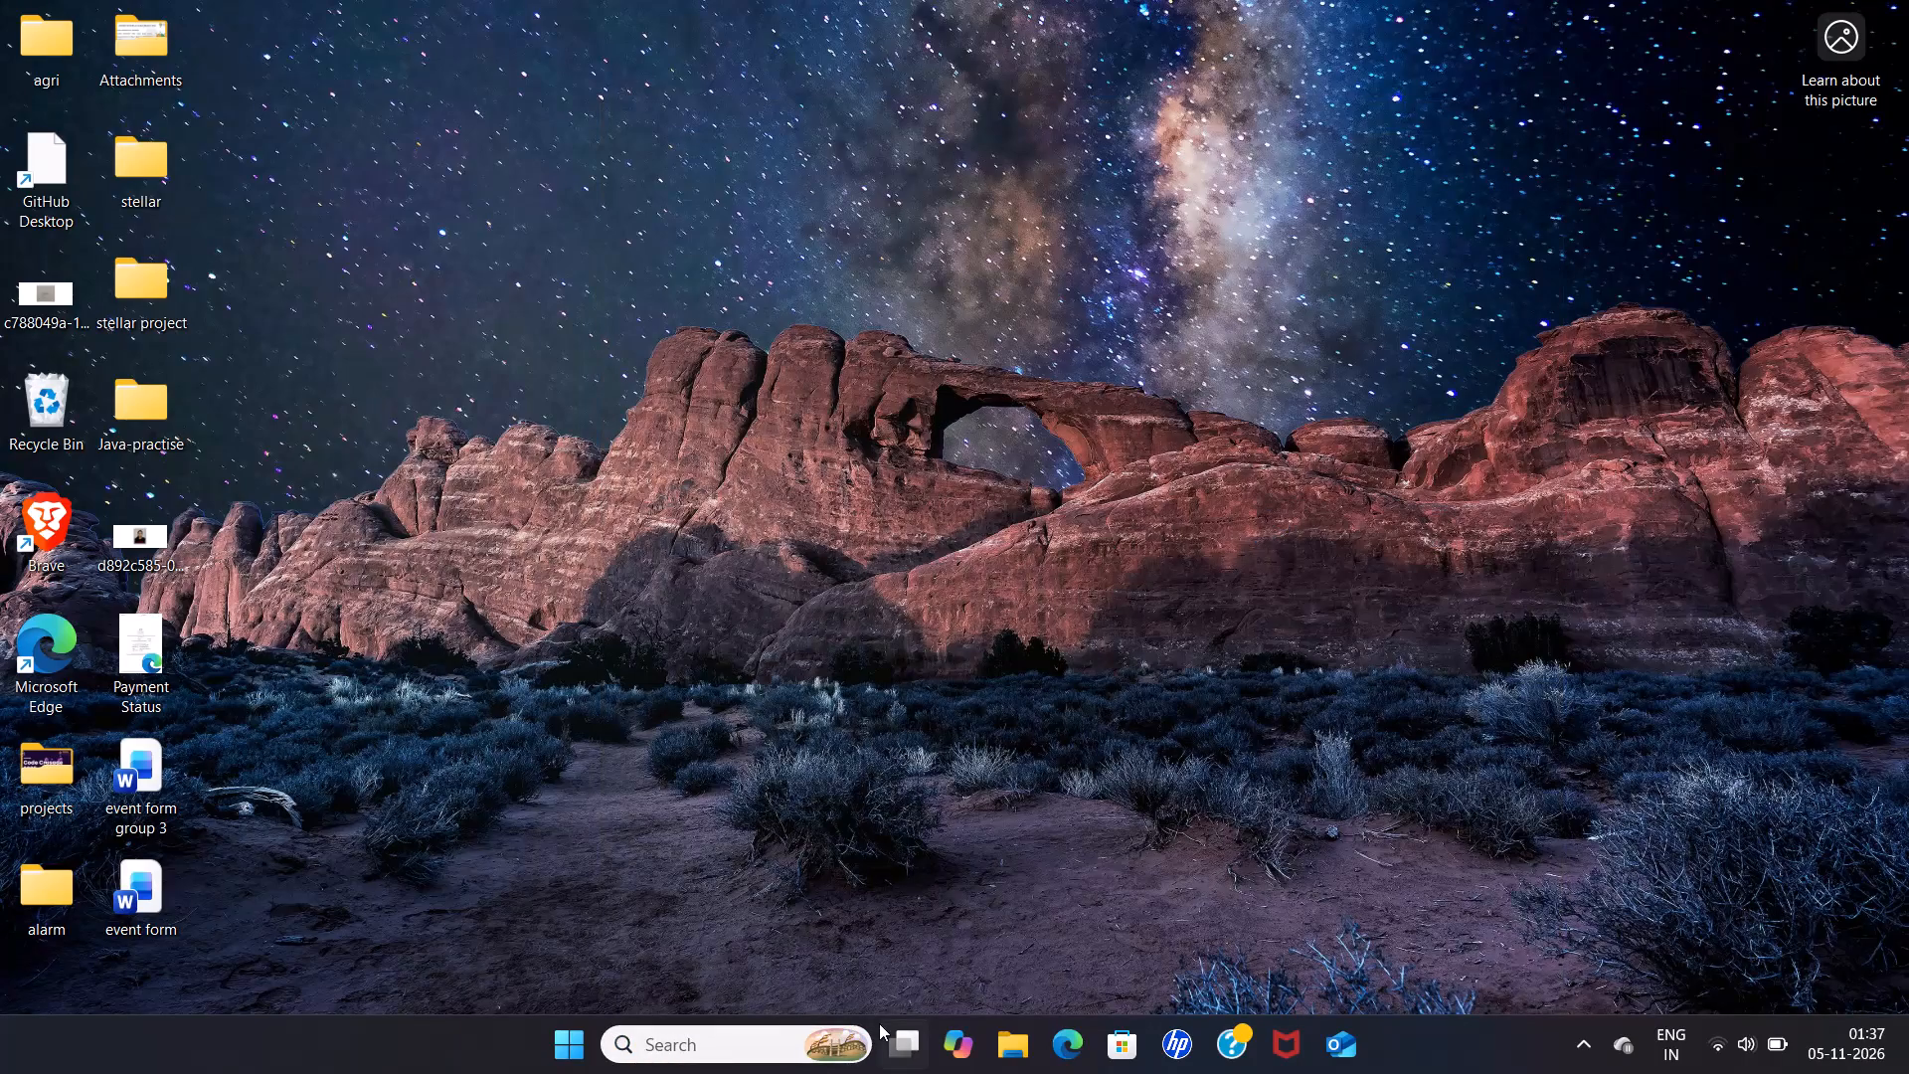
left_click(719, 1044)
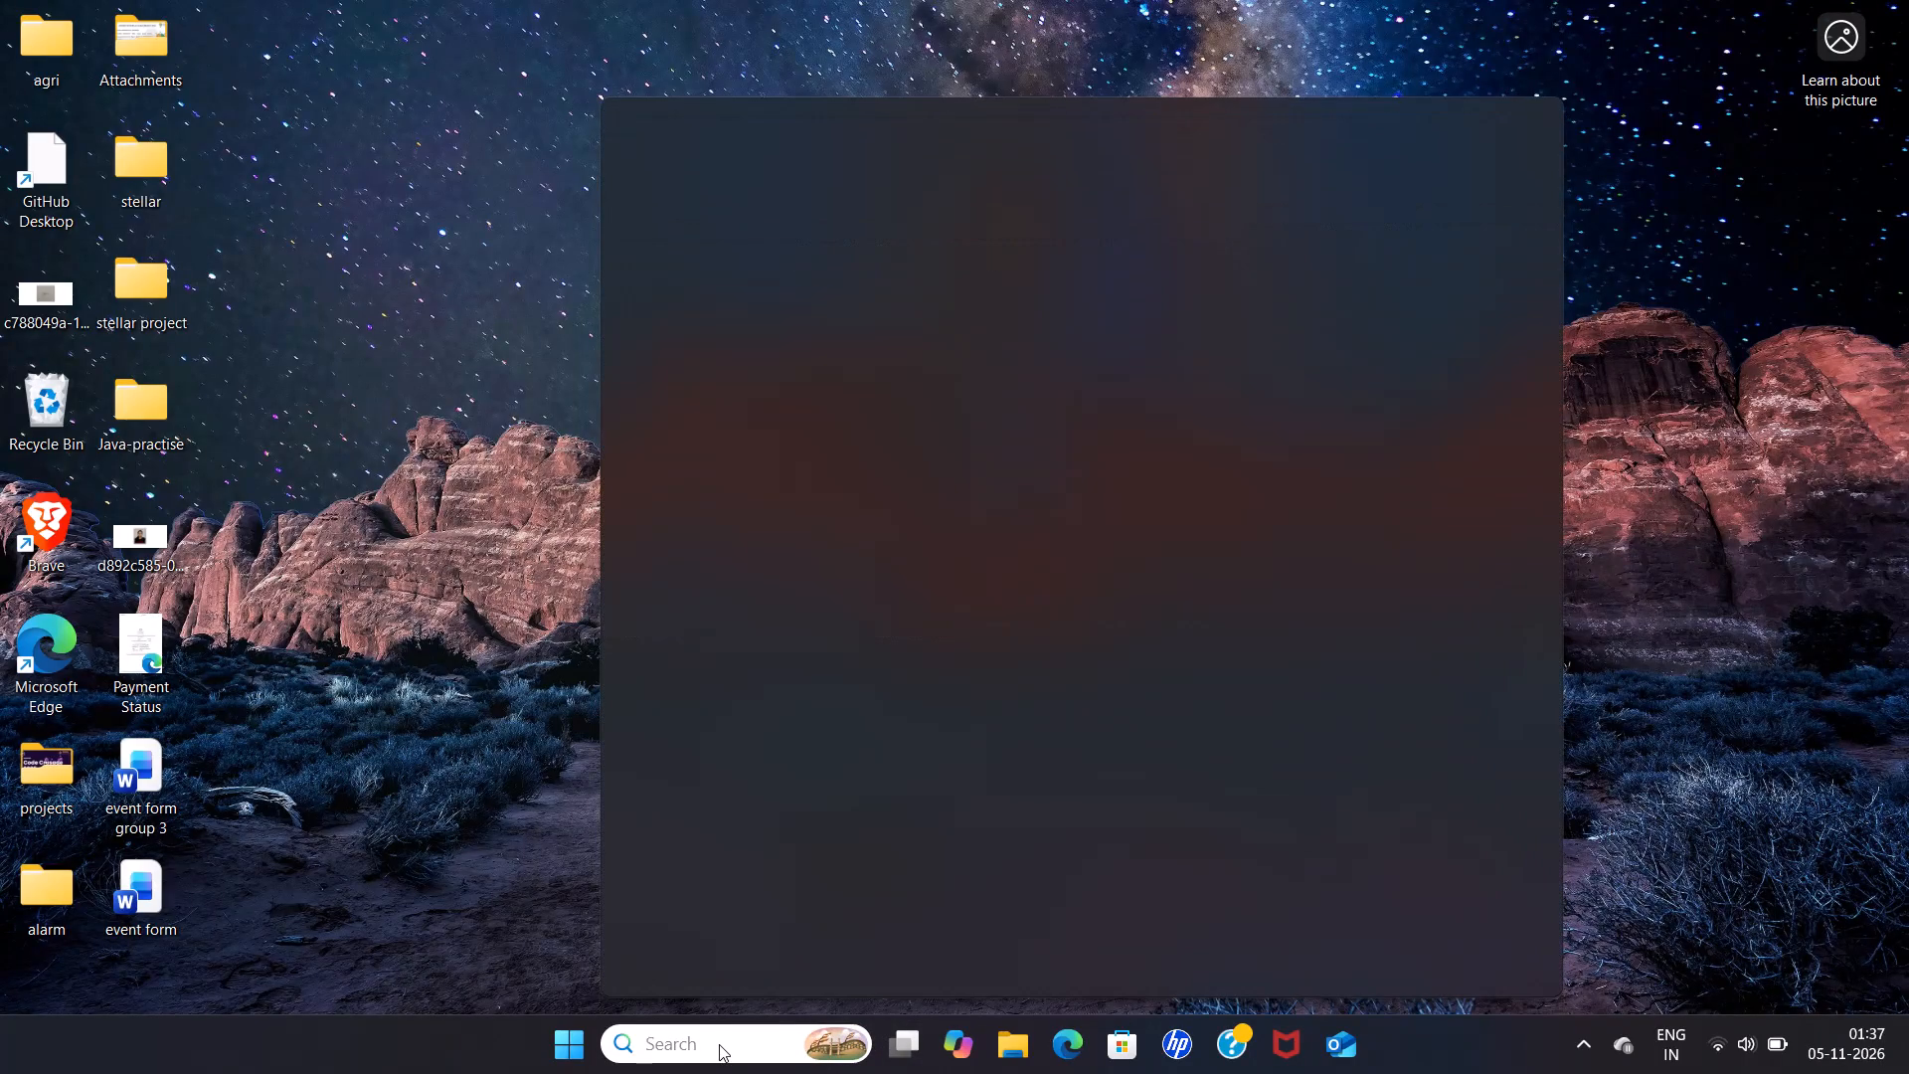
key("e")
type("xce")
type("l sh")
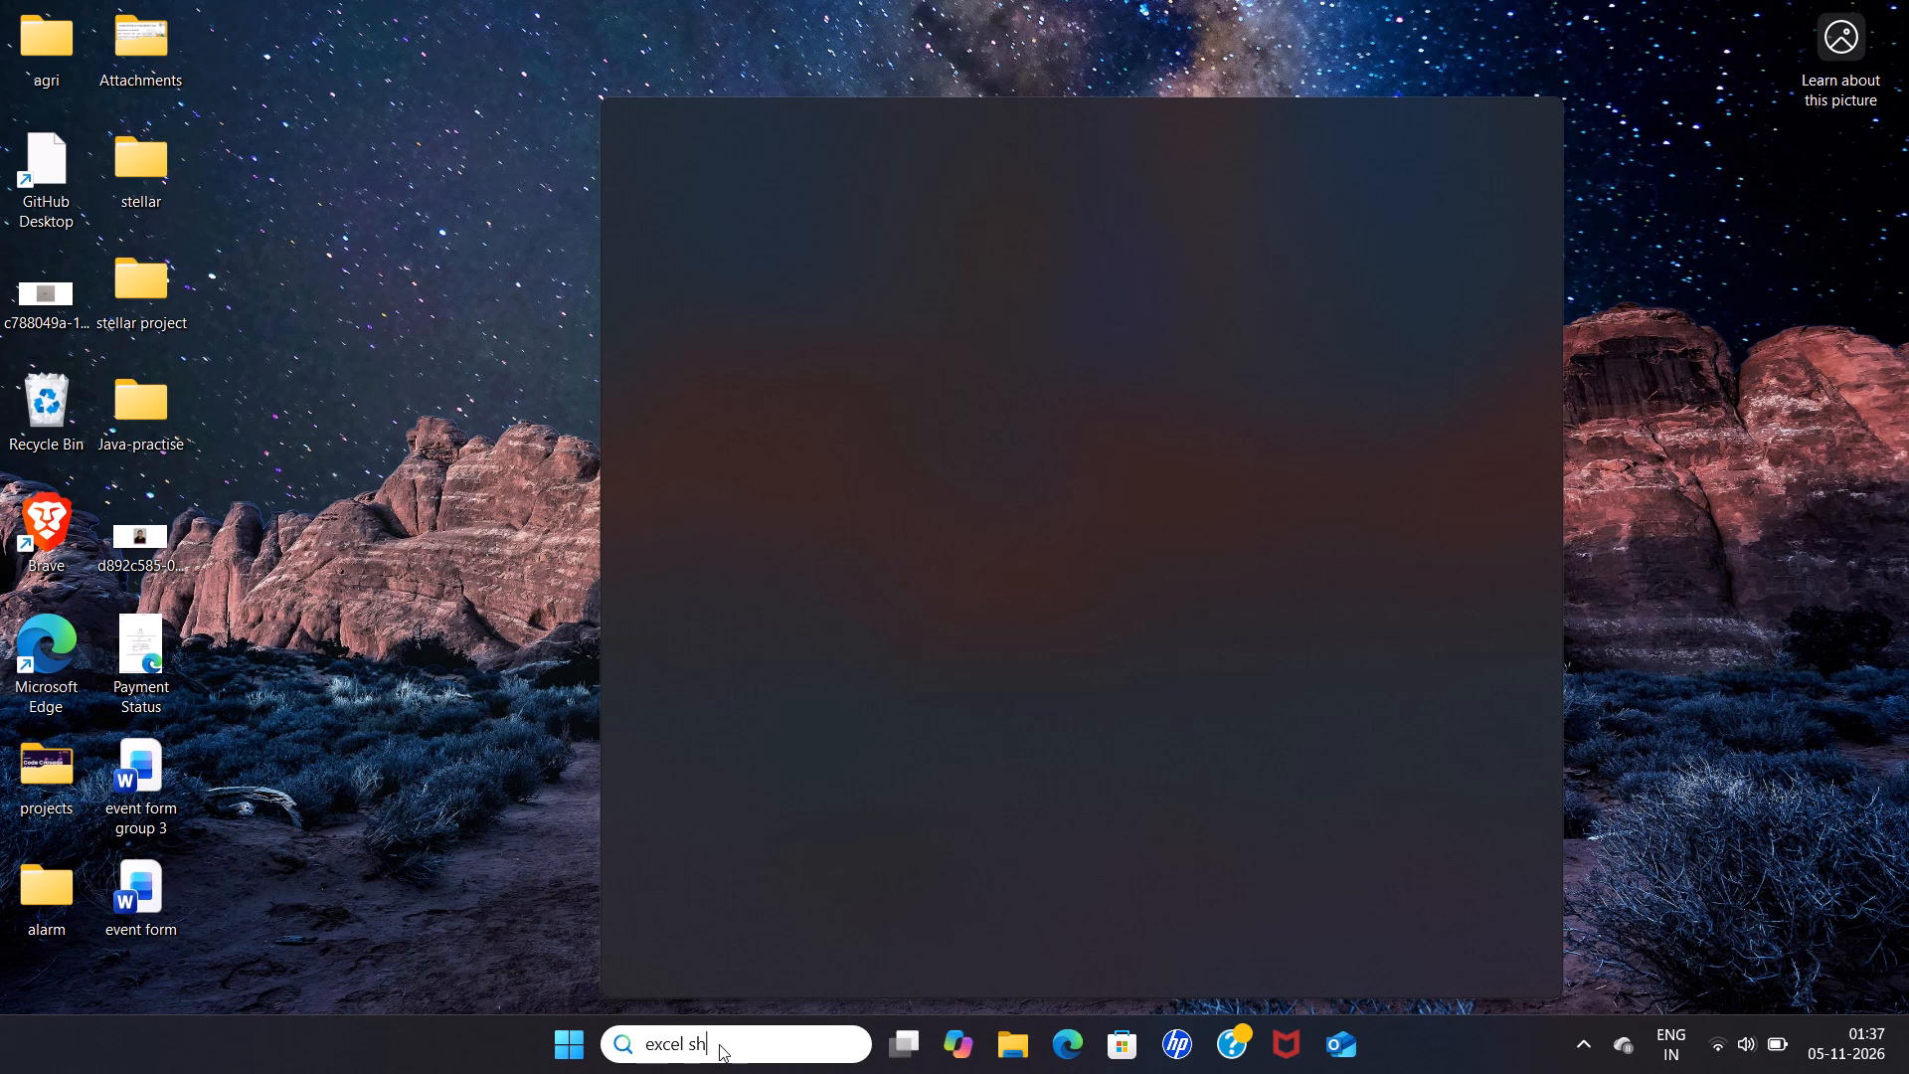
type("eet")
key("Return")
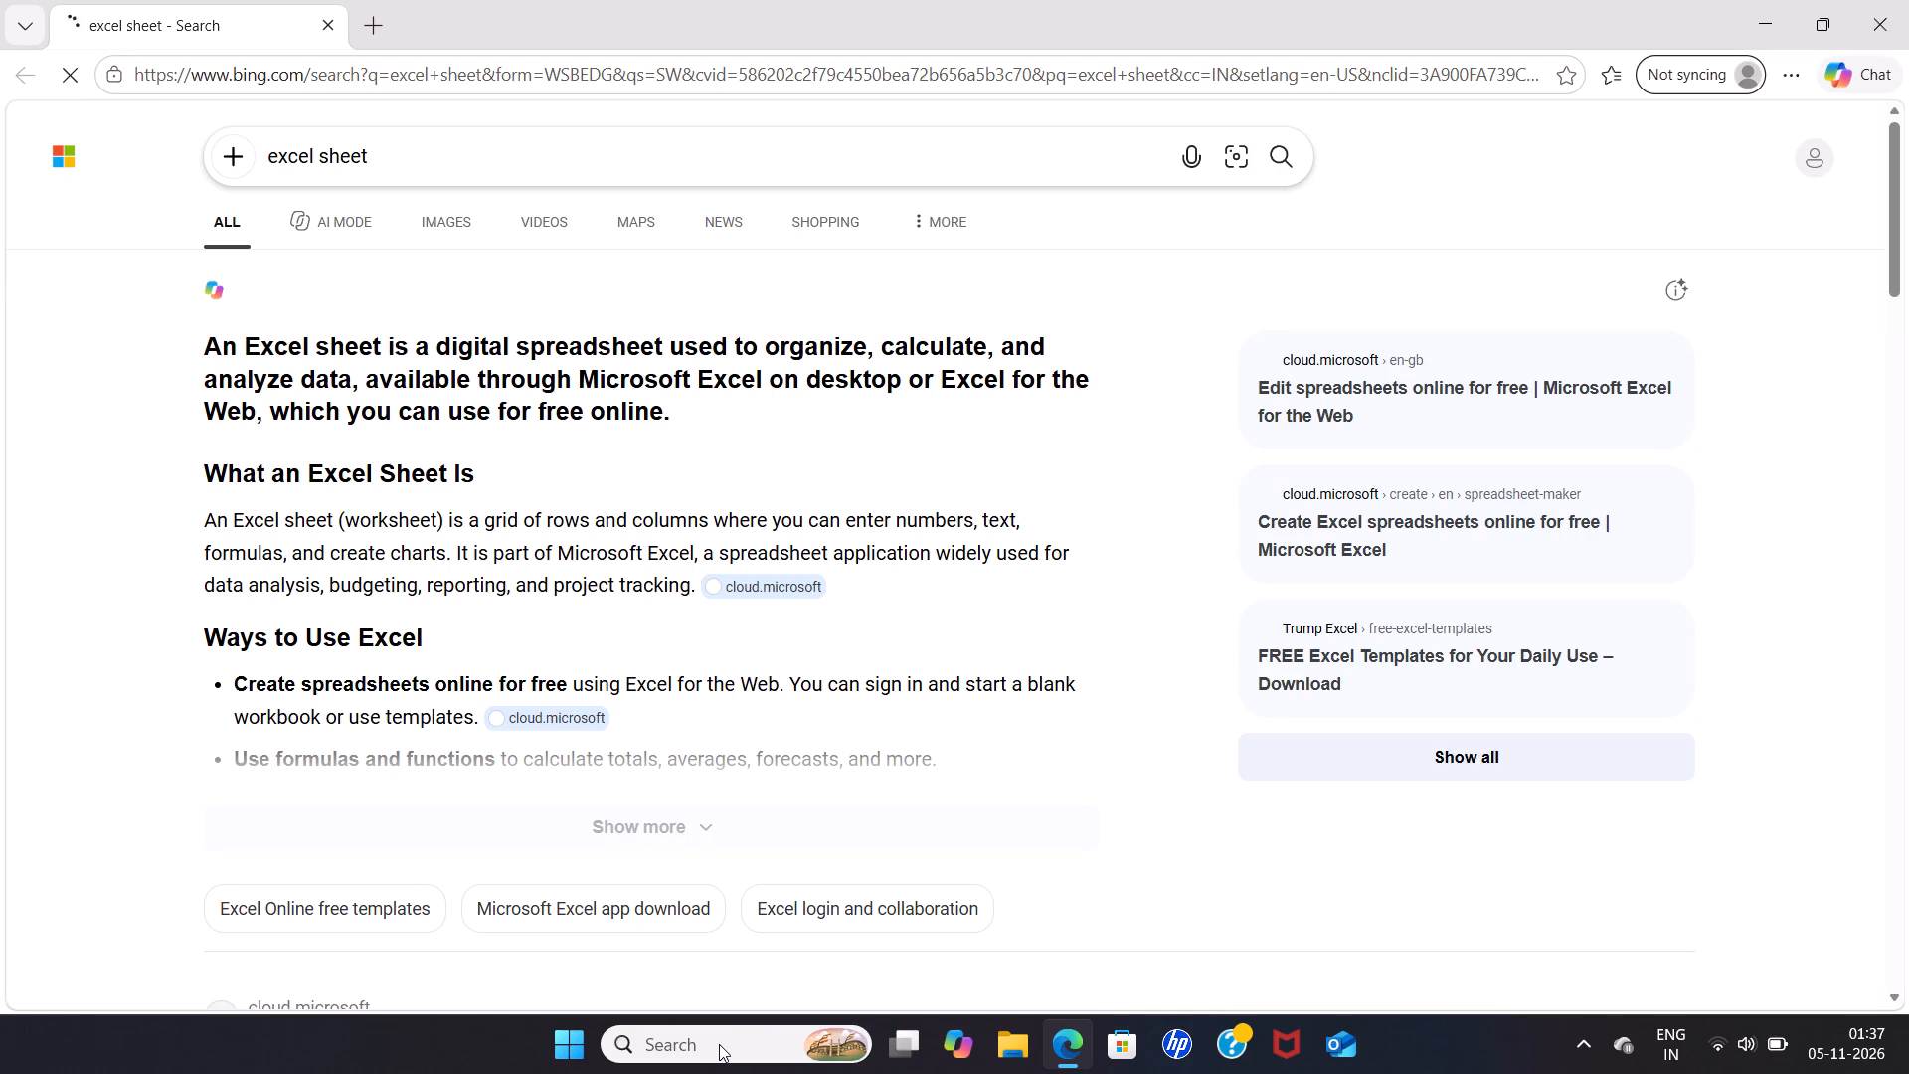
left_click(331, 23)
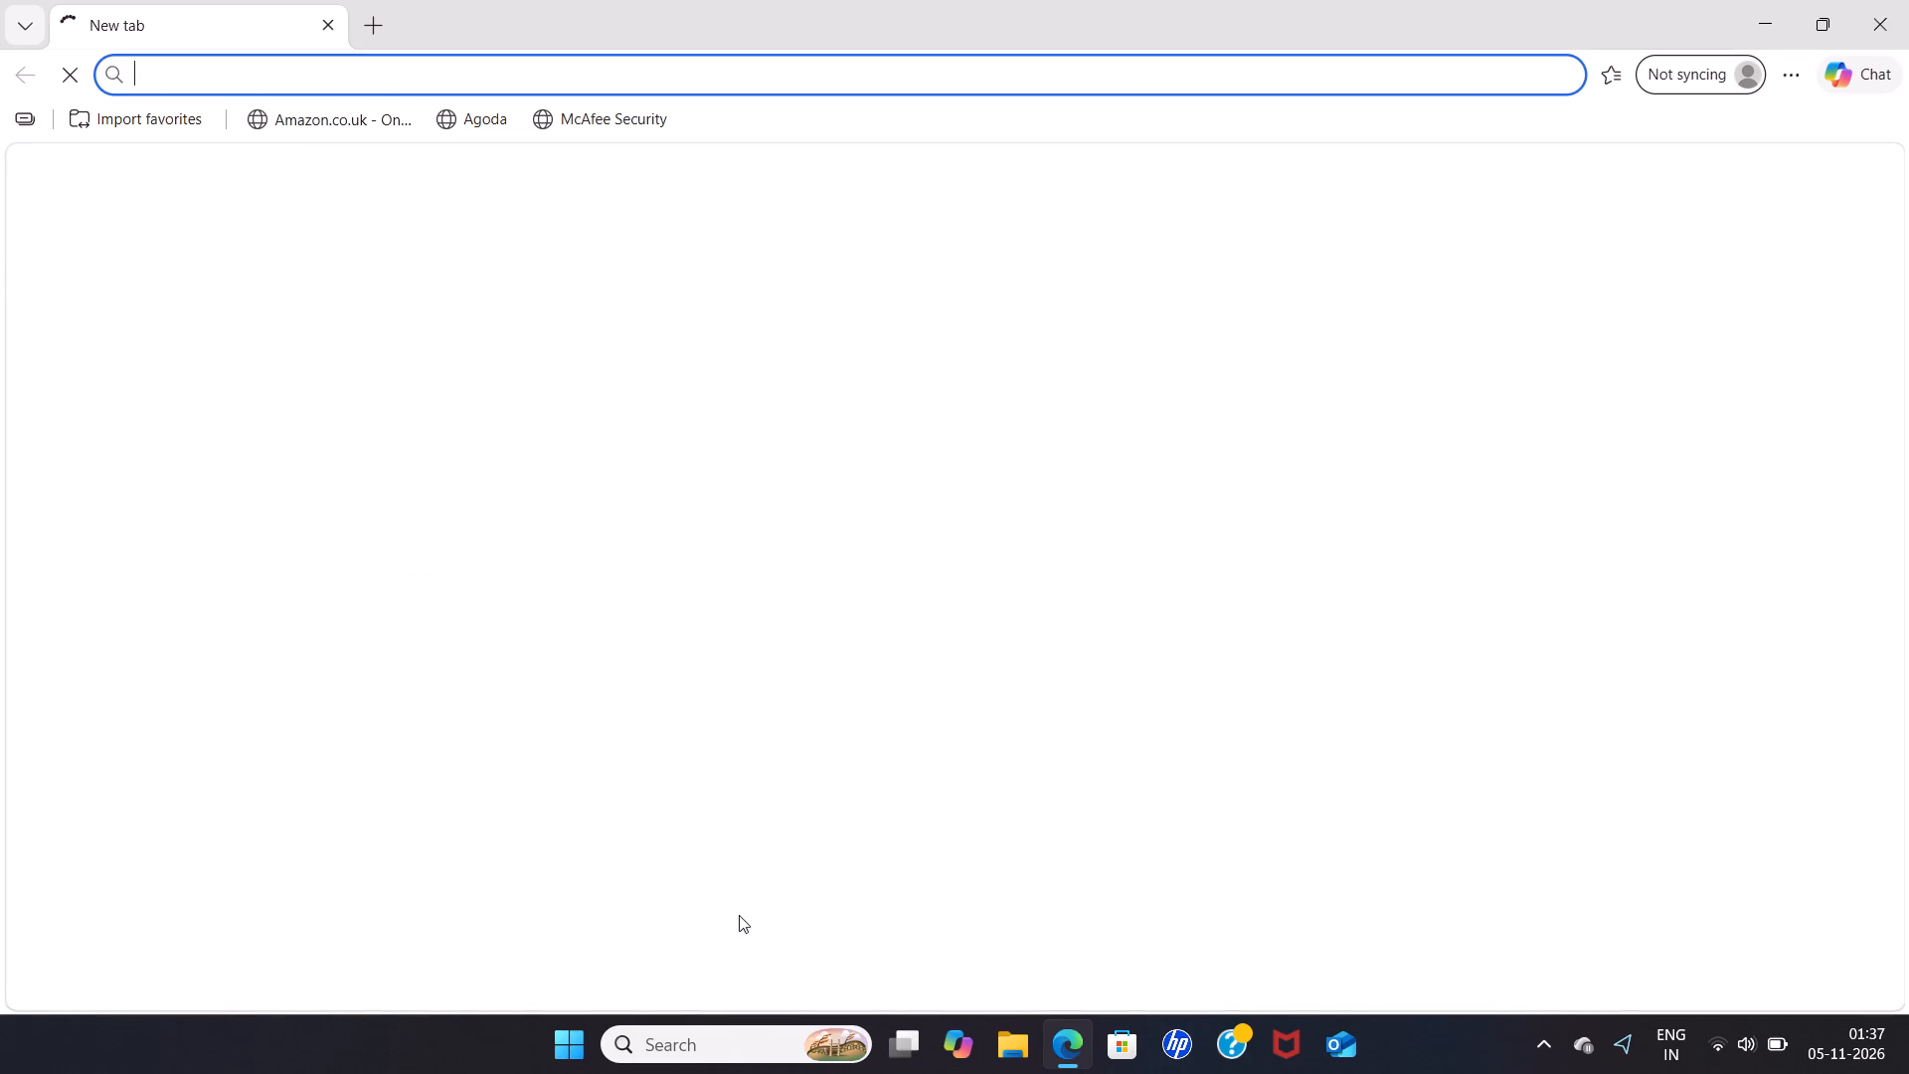
Launch Excel, closing the leftover browser window, and create a new blank workbook.
left_click(689, 1055)
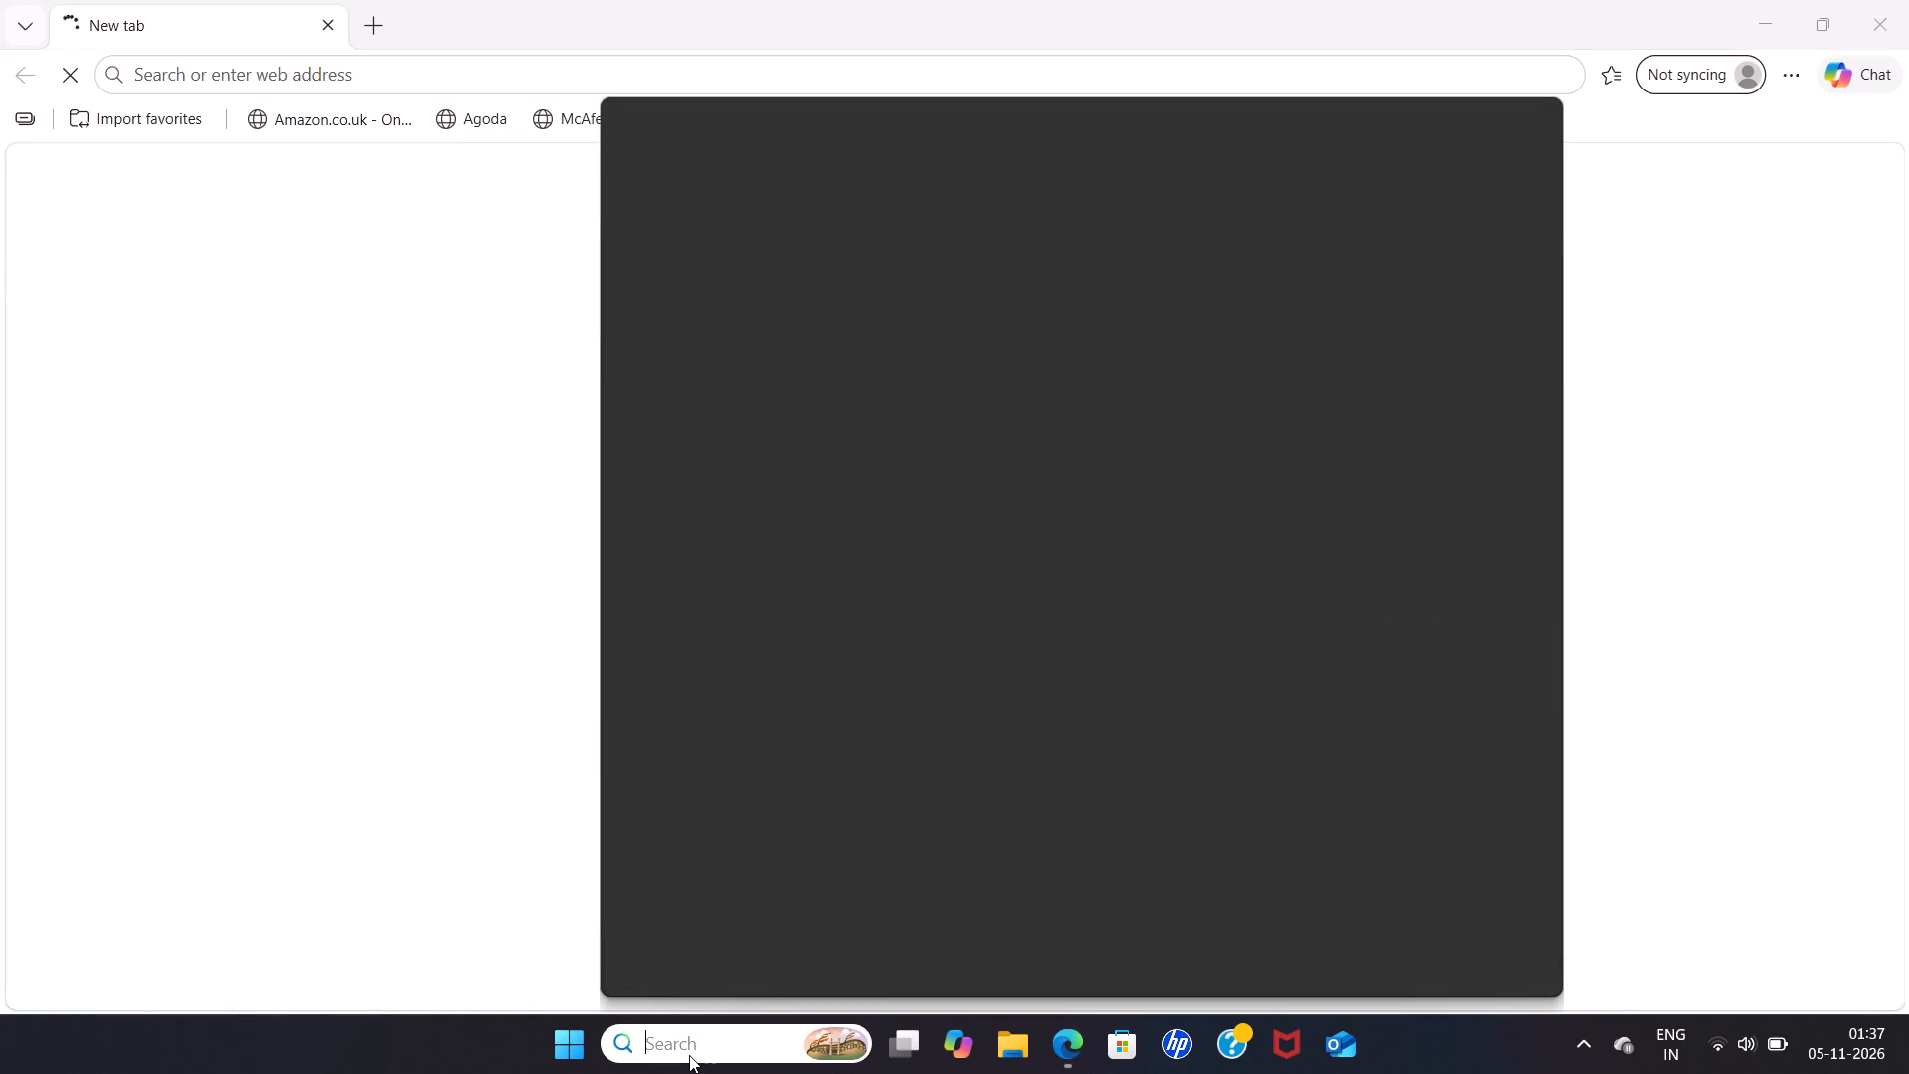
type("excel")
key("Return")
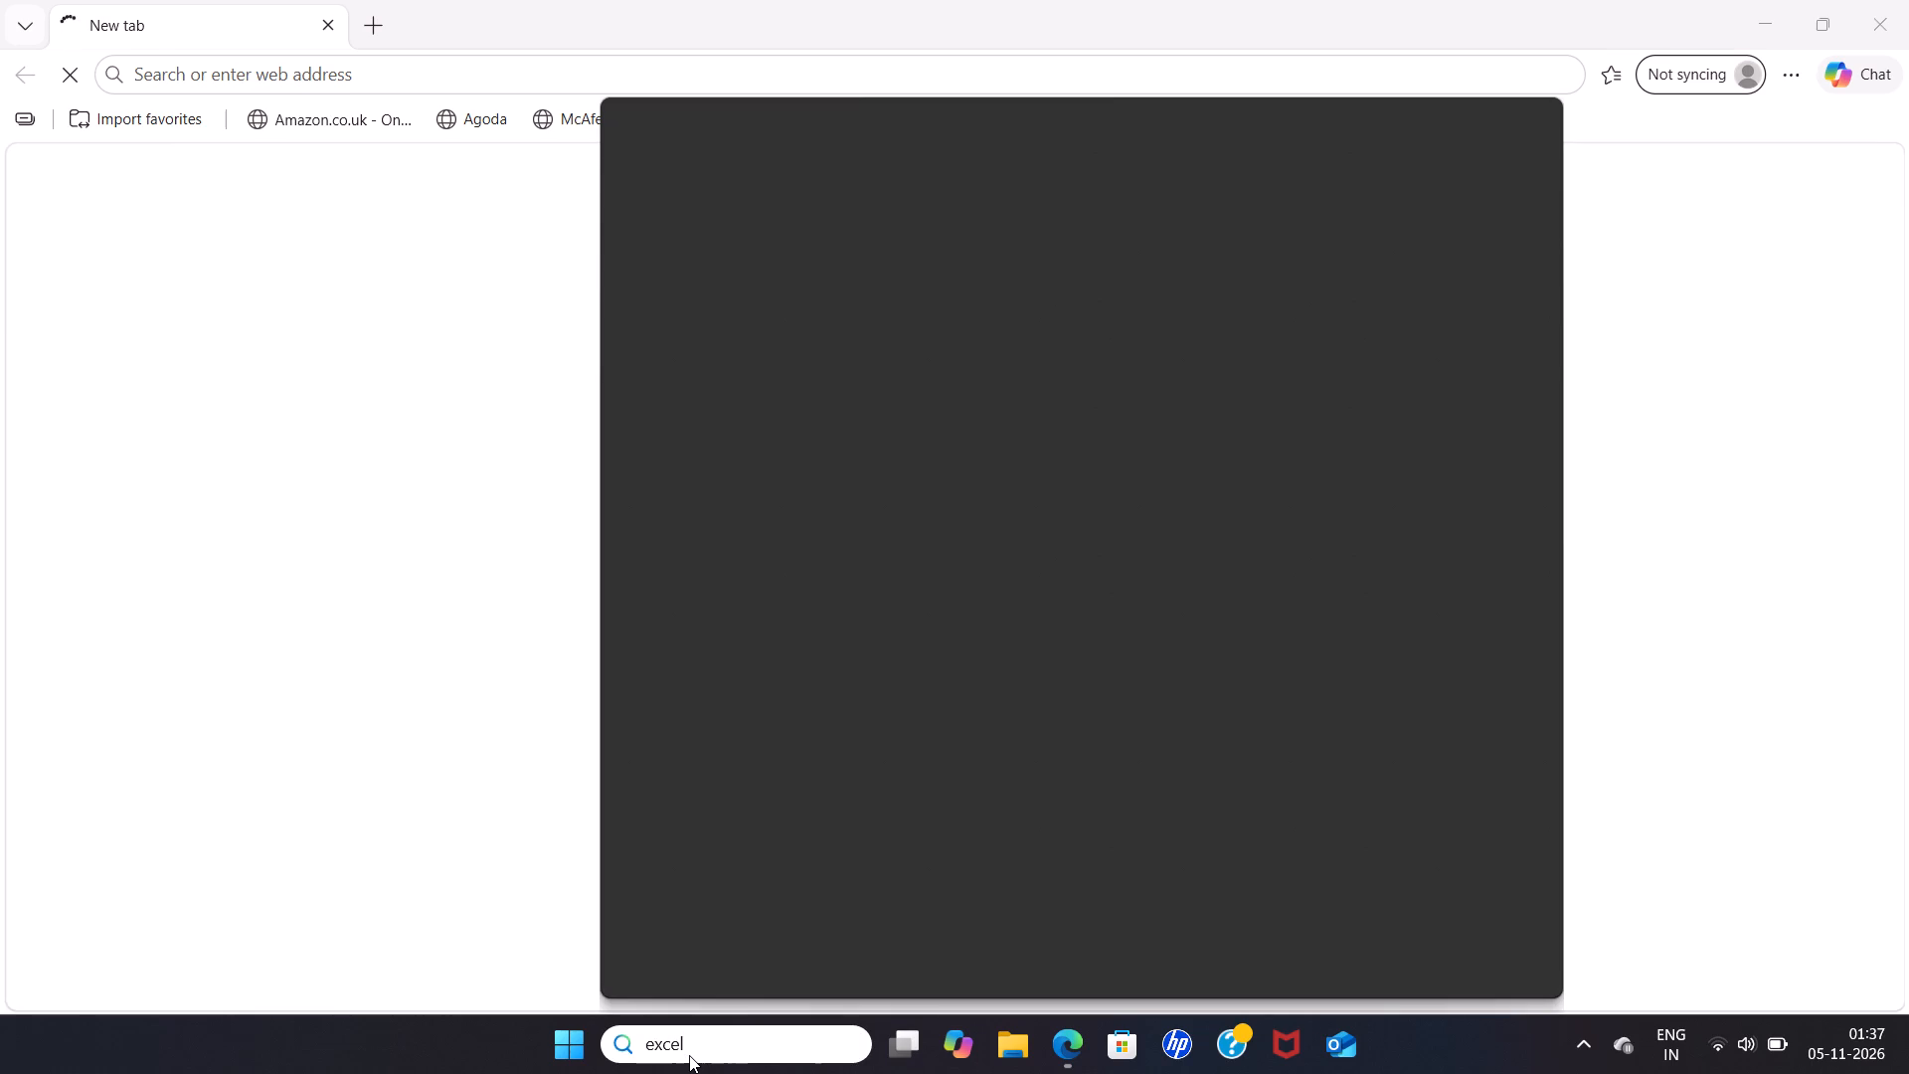
key("Return")
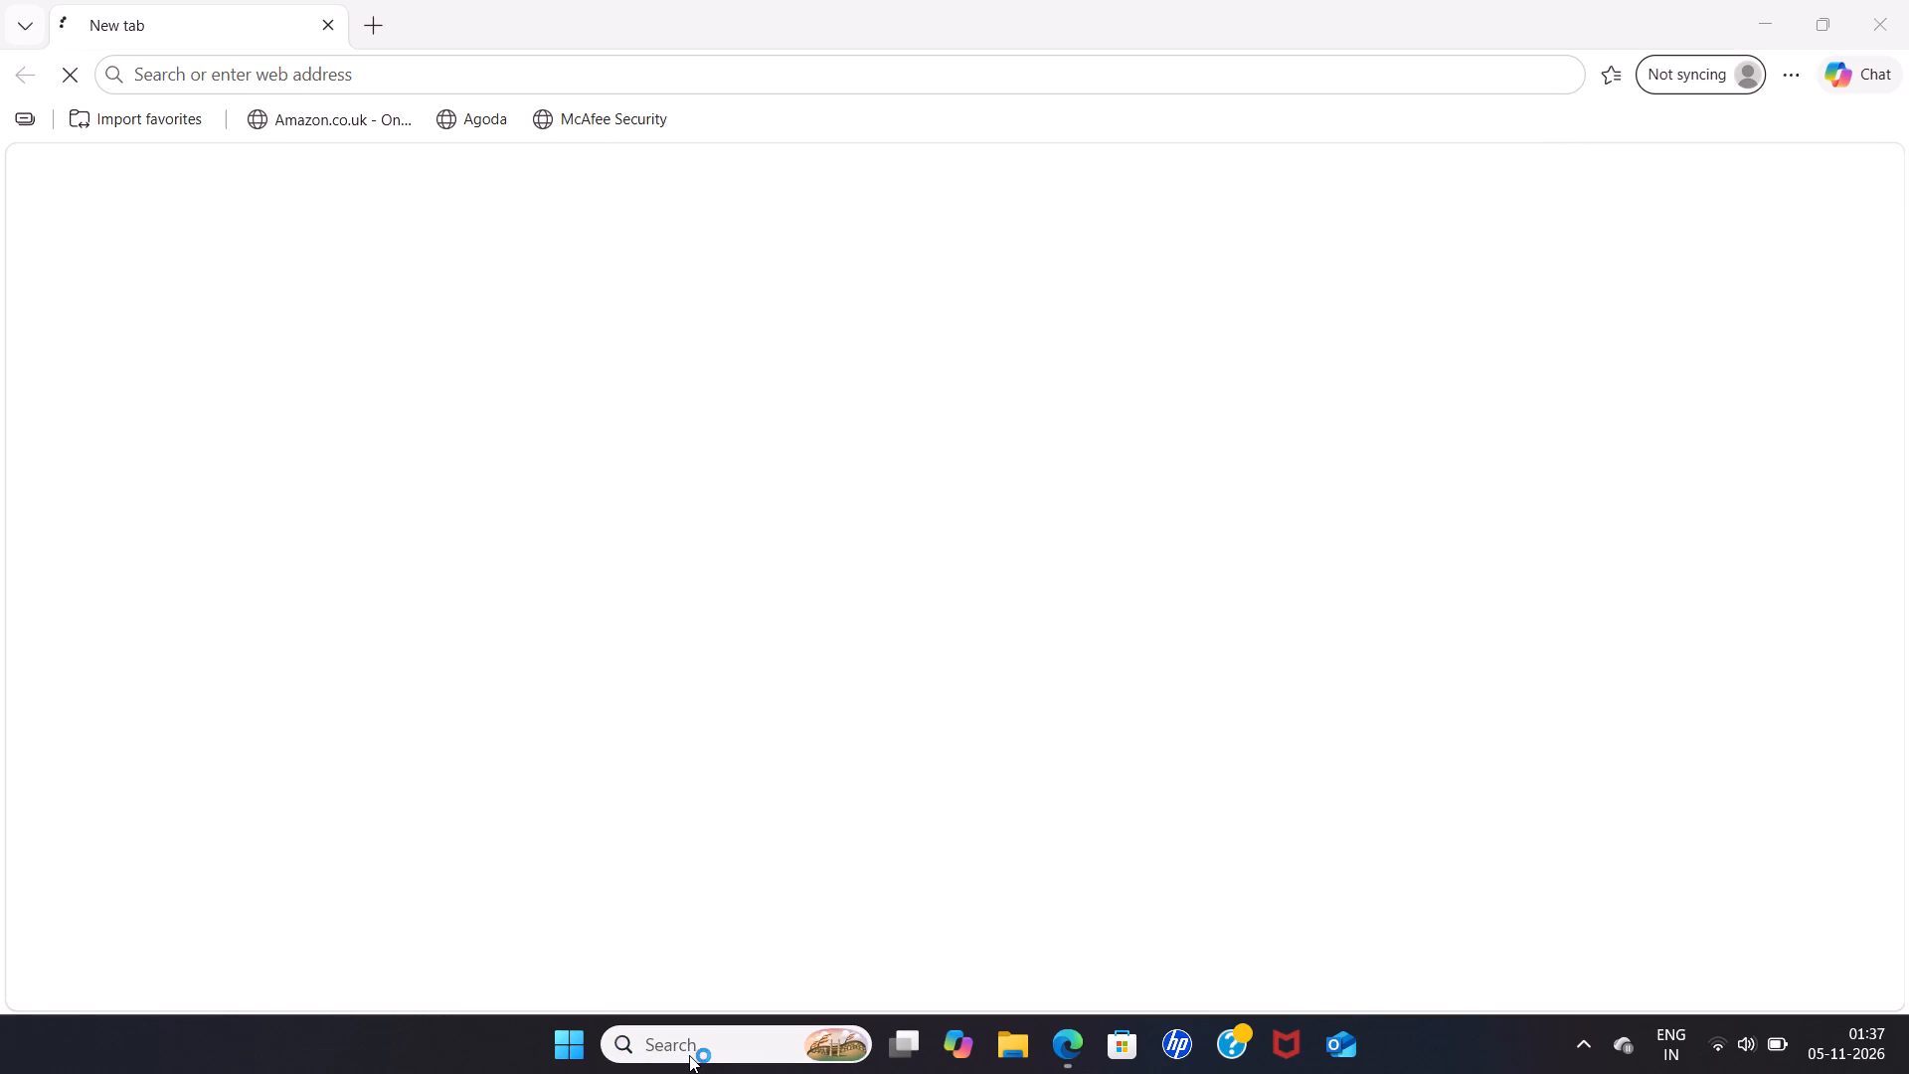
left_click(1902, 21)
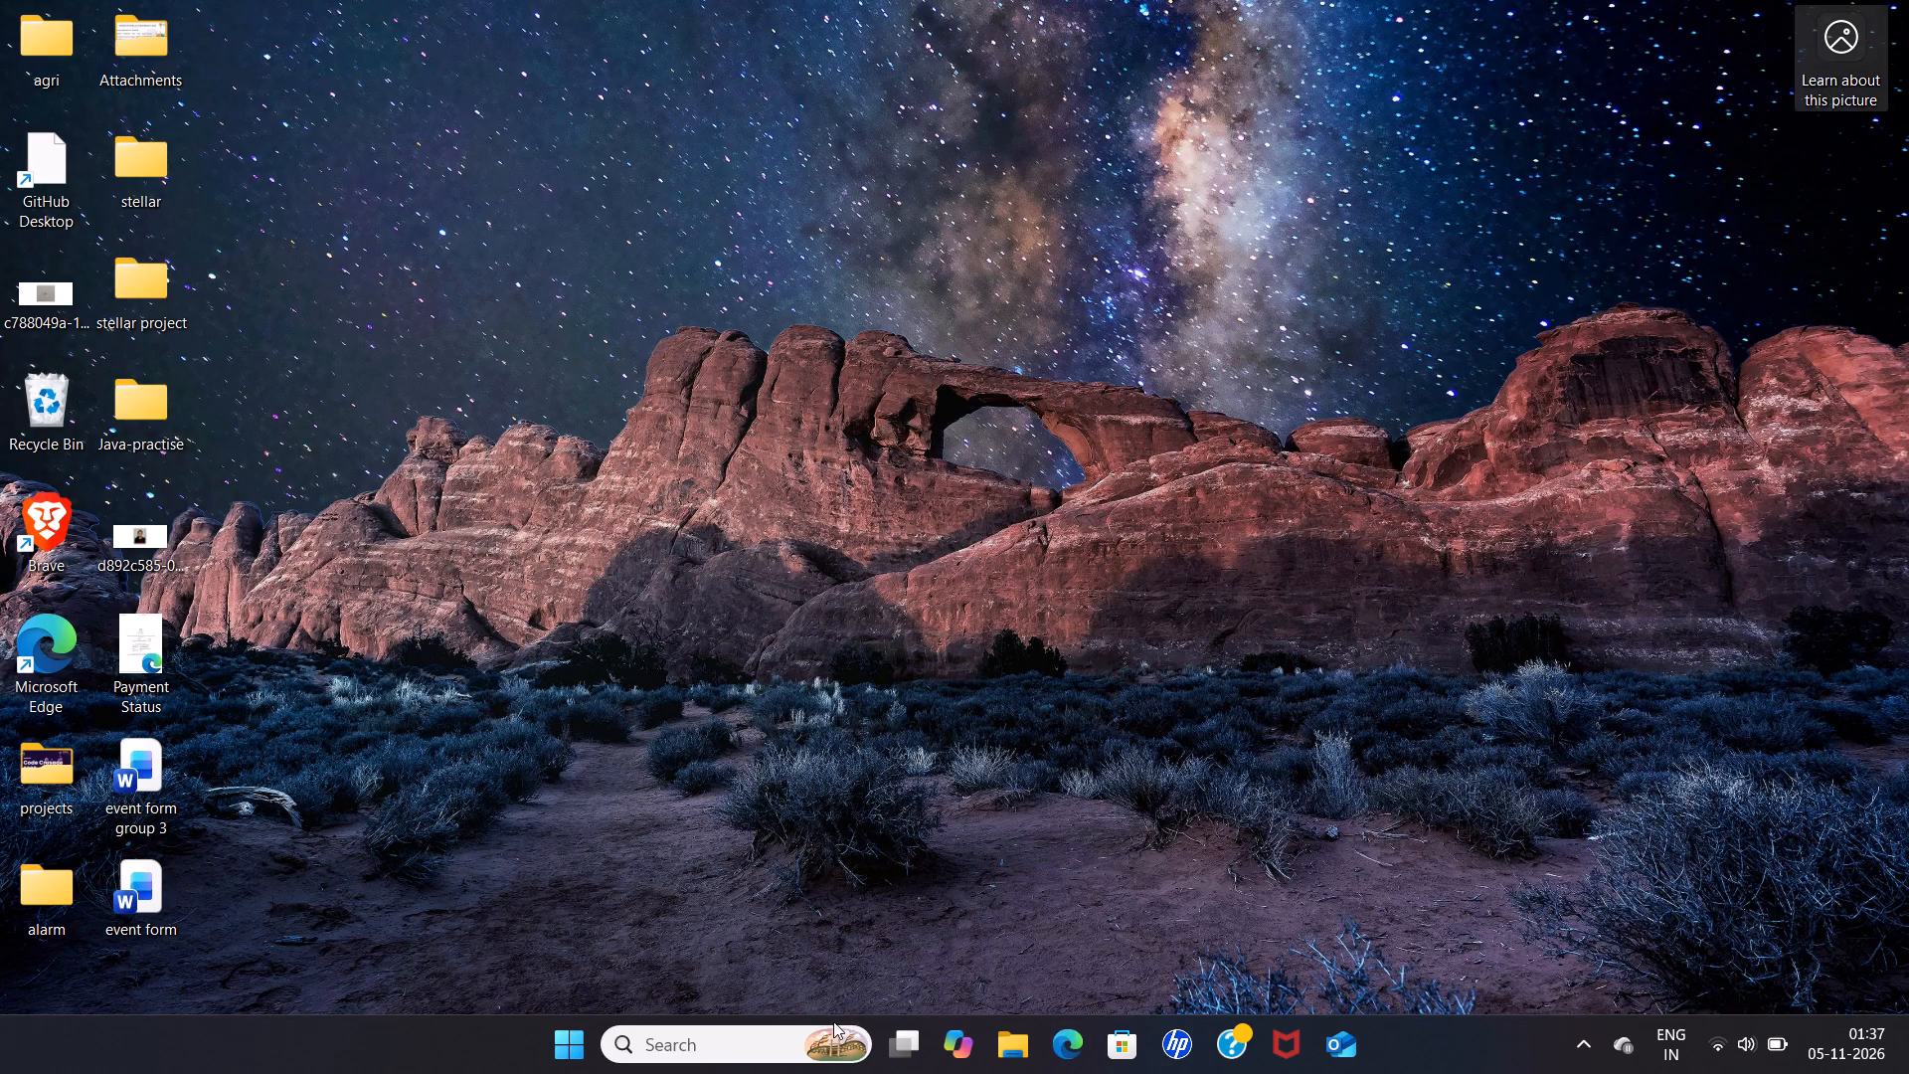
left_click_drag(807, 1040, 909, 895)
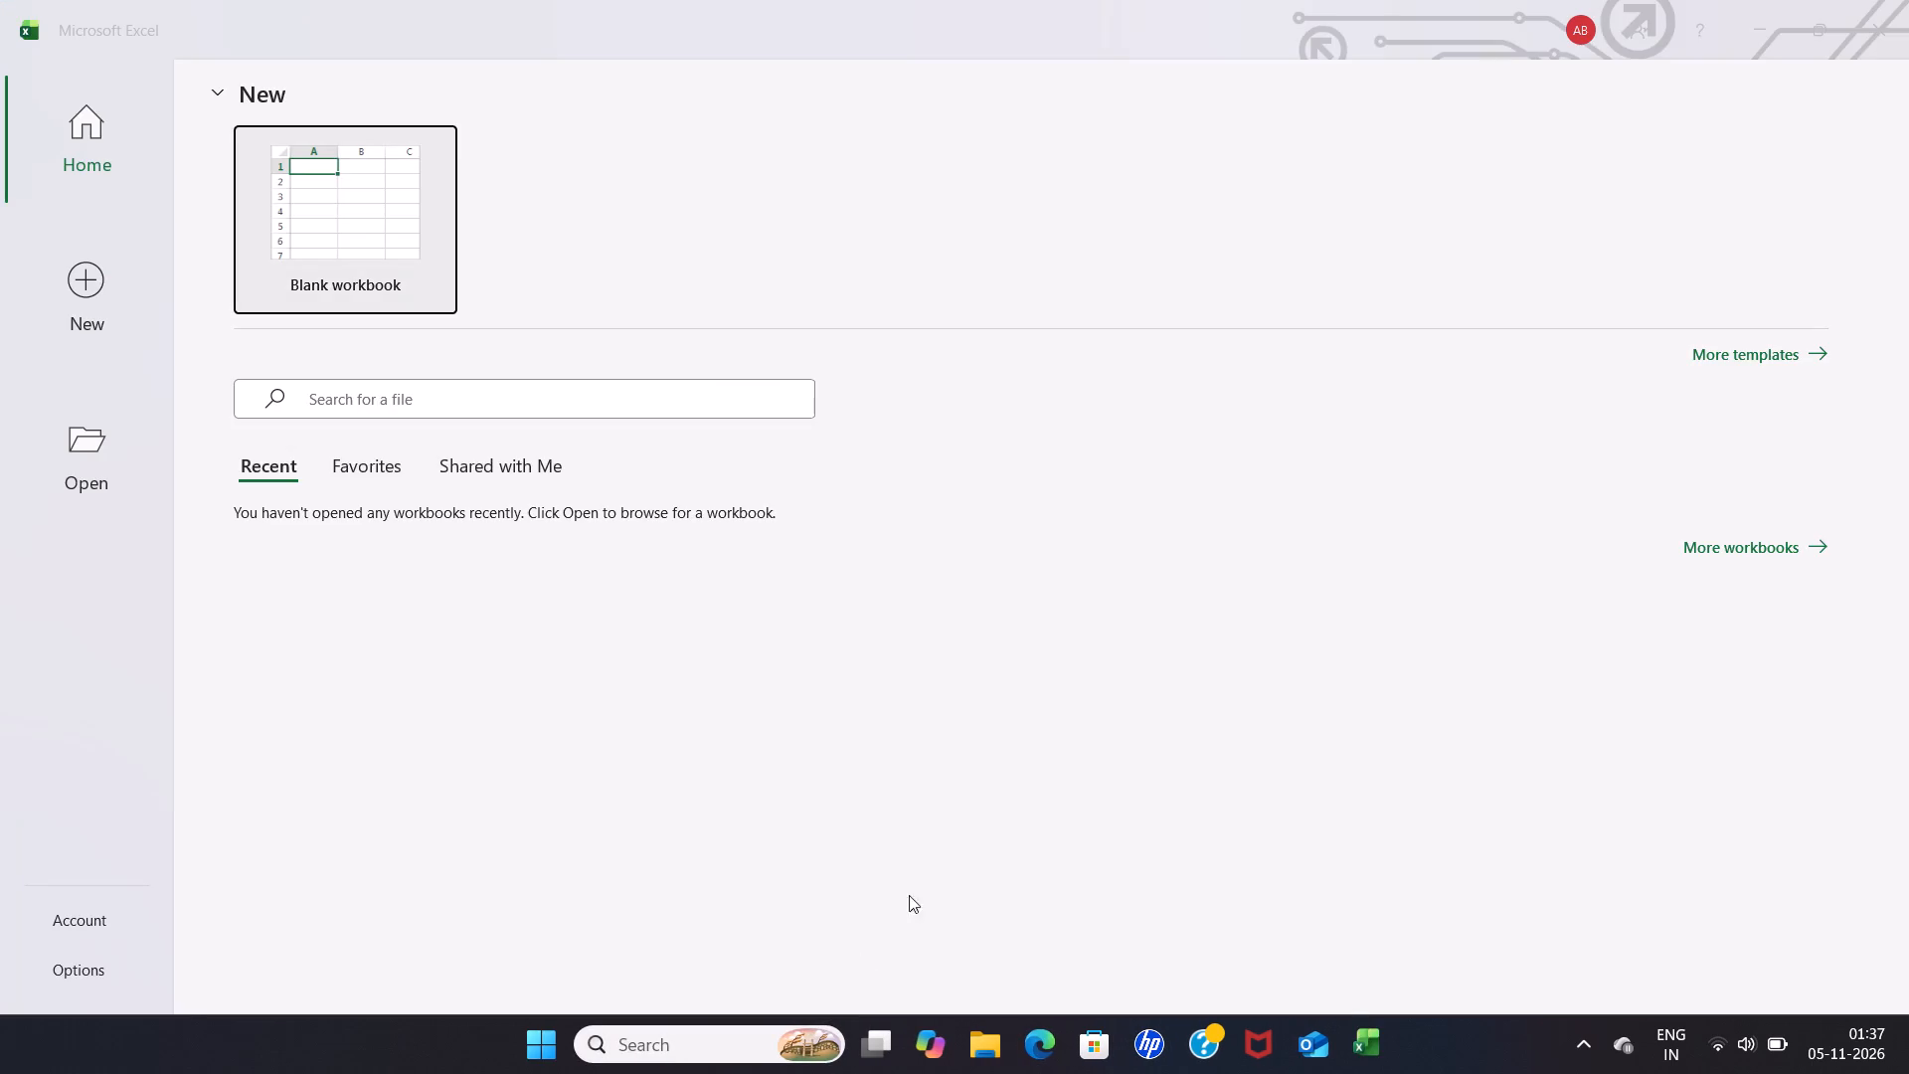
left_click_drag(909, 895, 1069, 625)
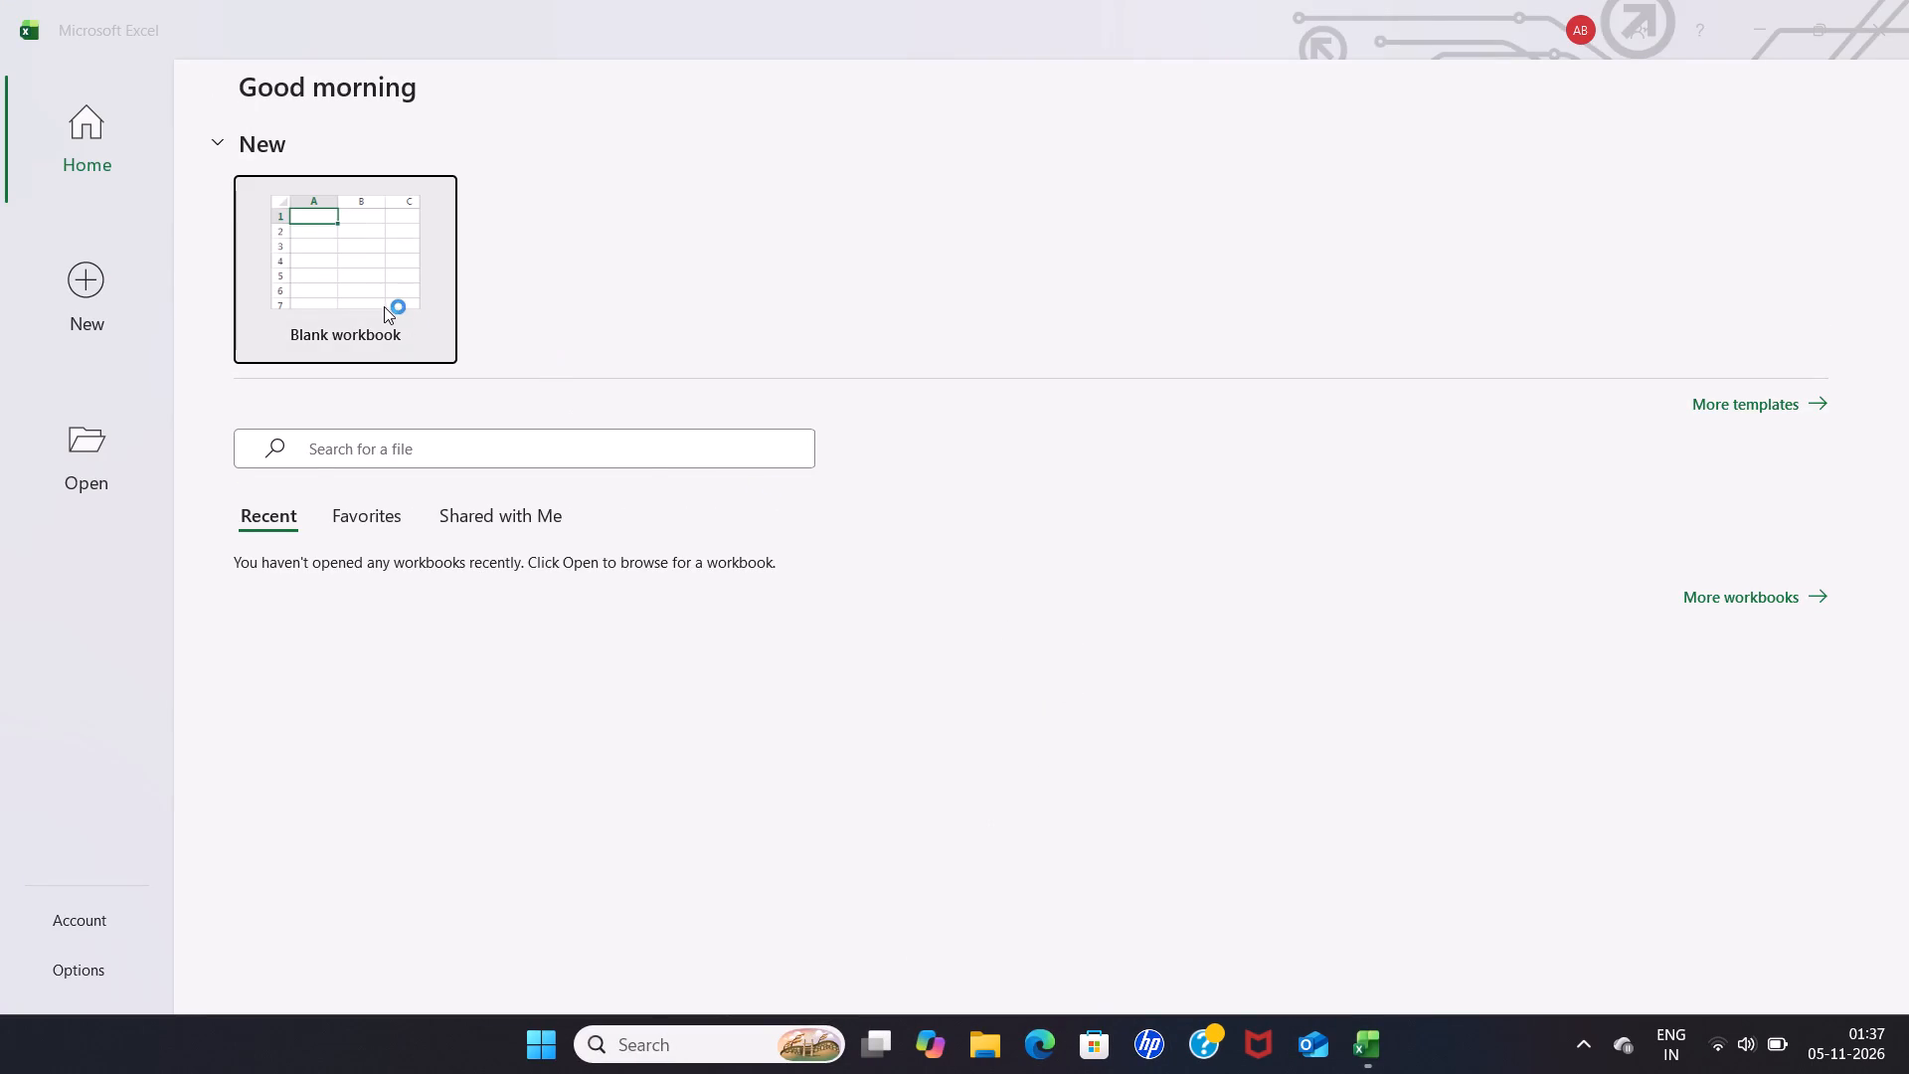
double_click(382, 295)
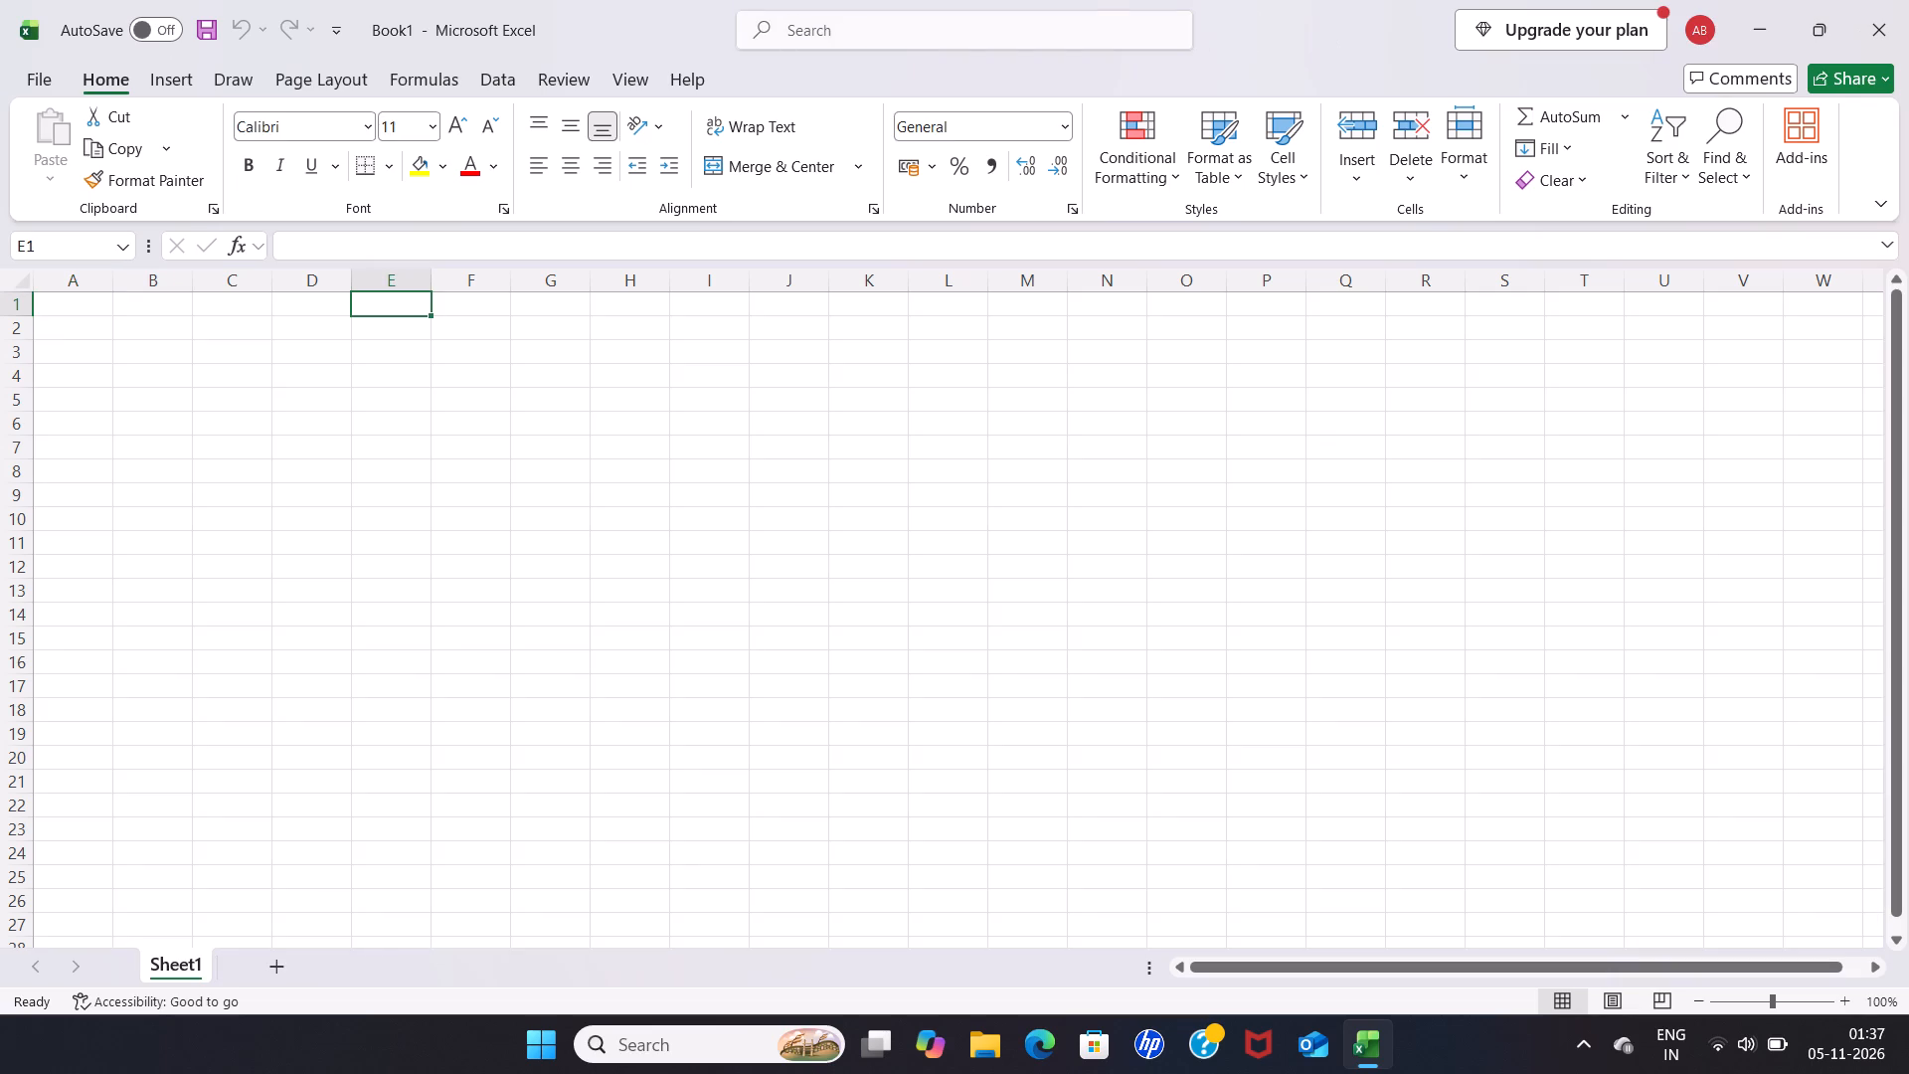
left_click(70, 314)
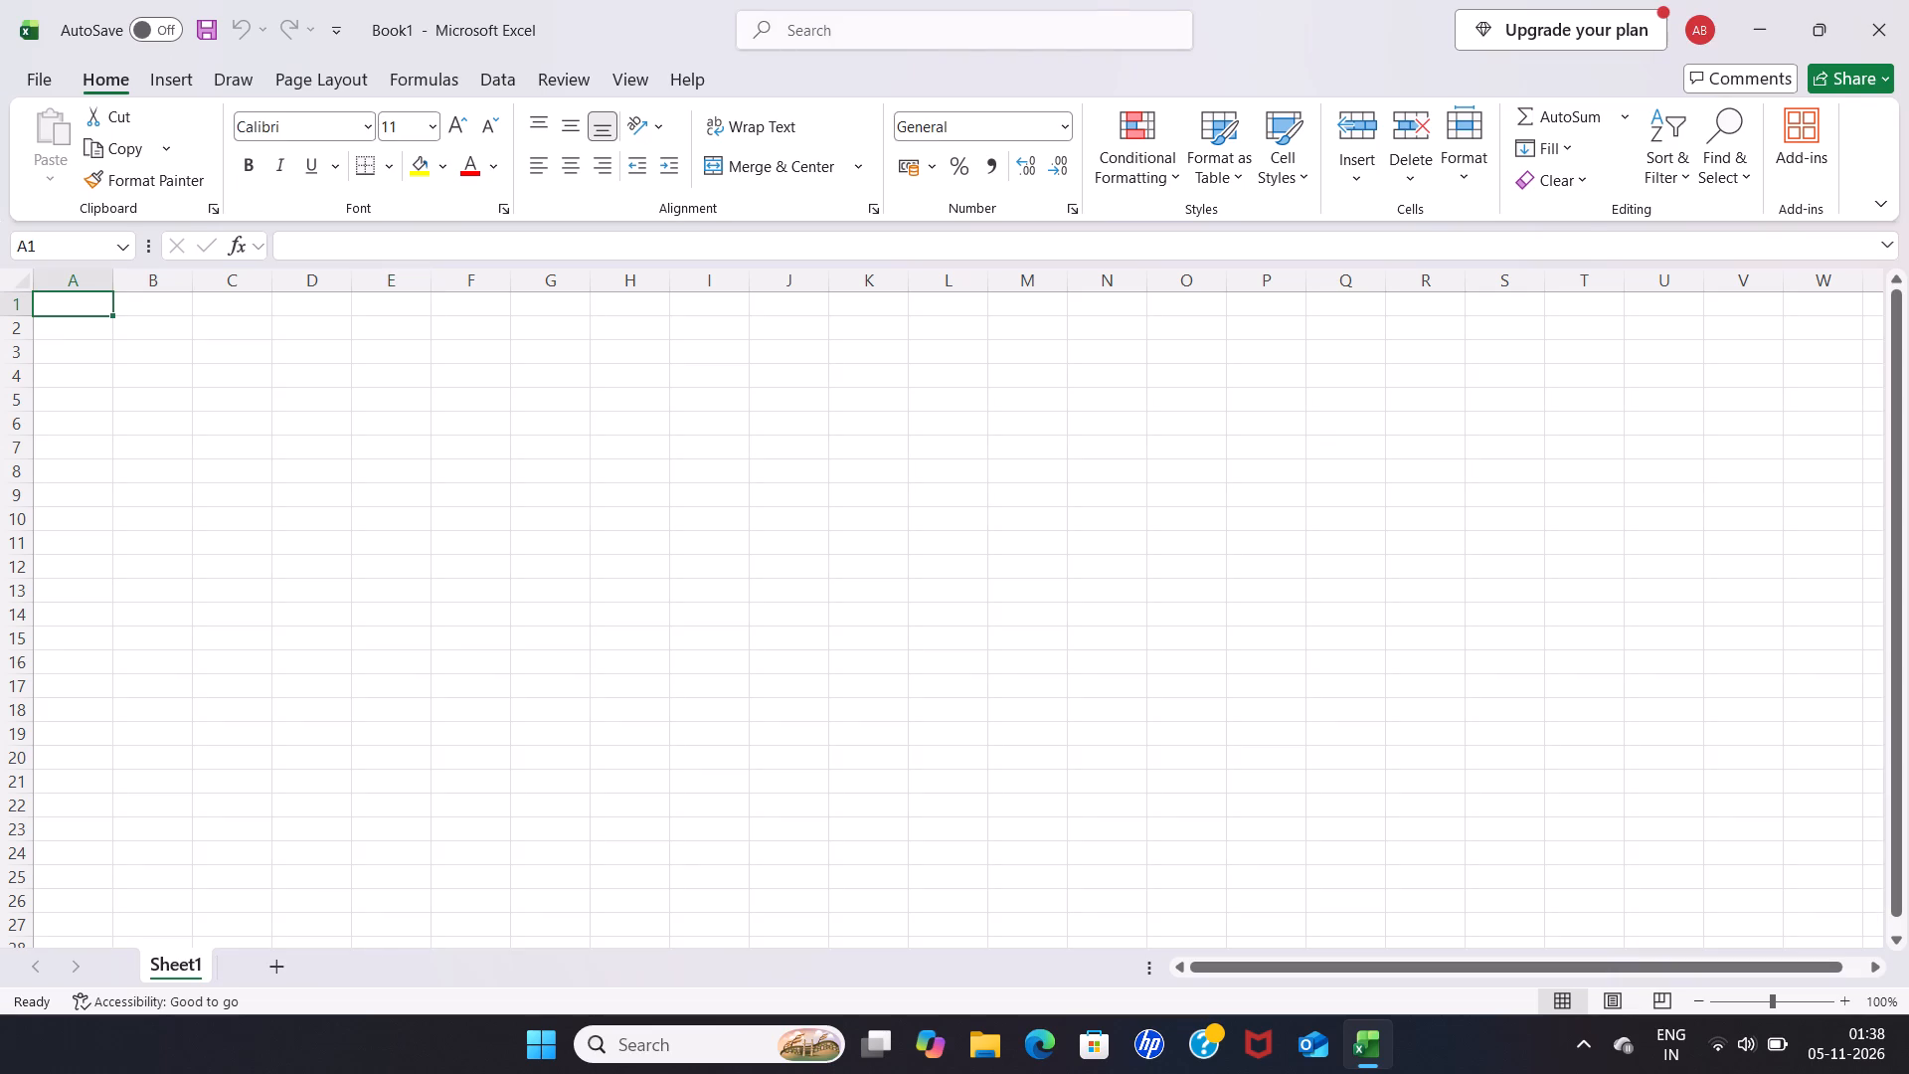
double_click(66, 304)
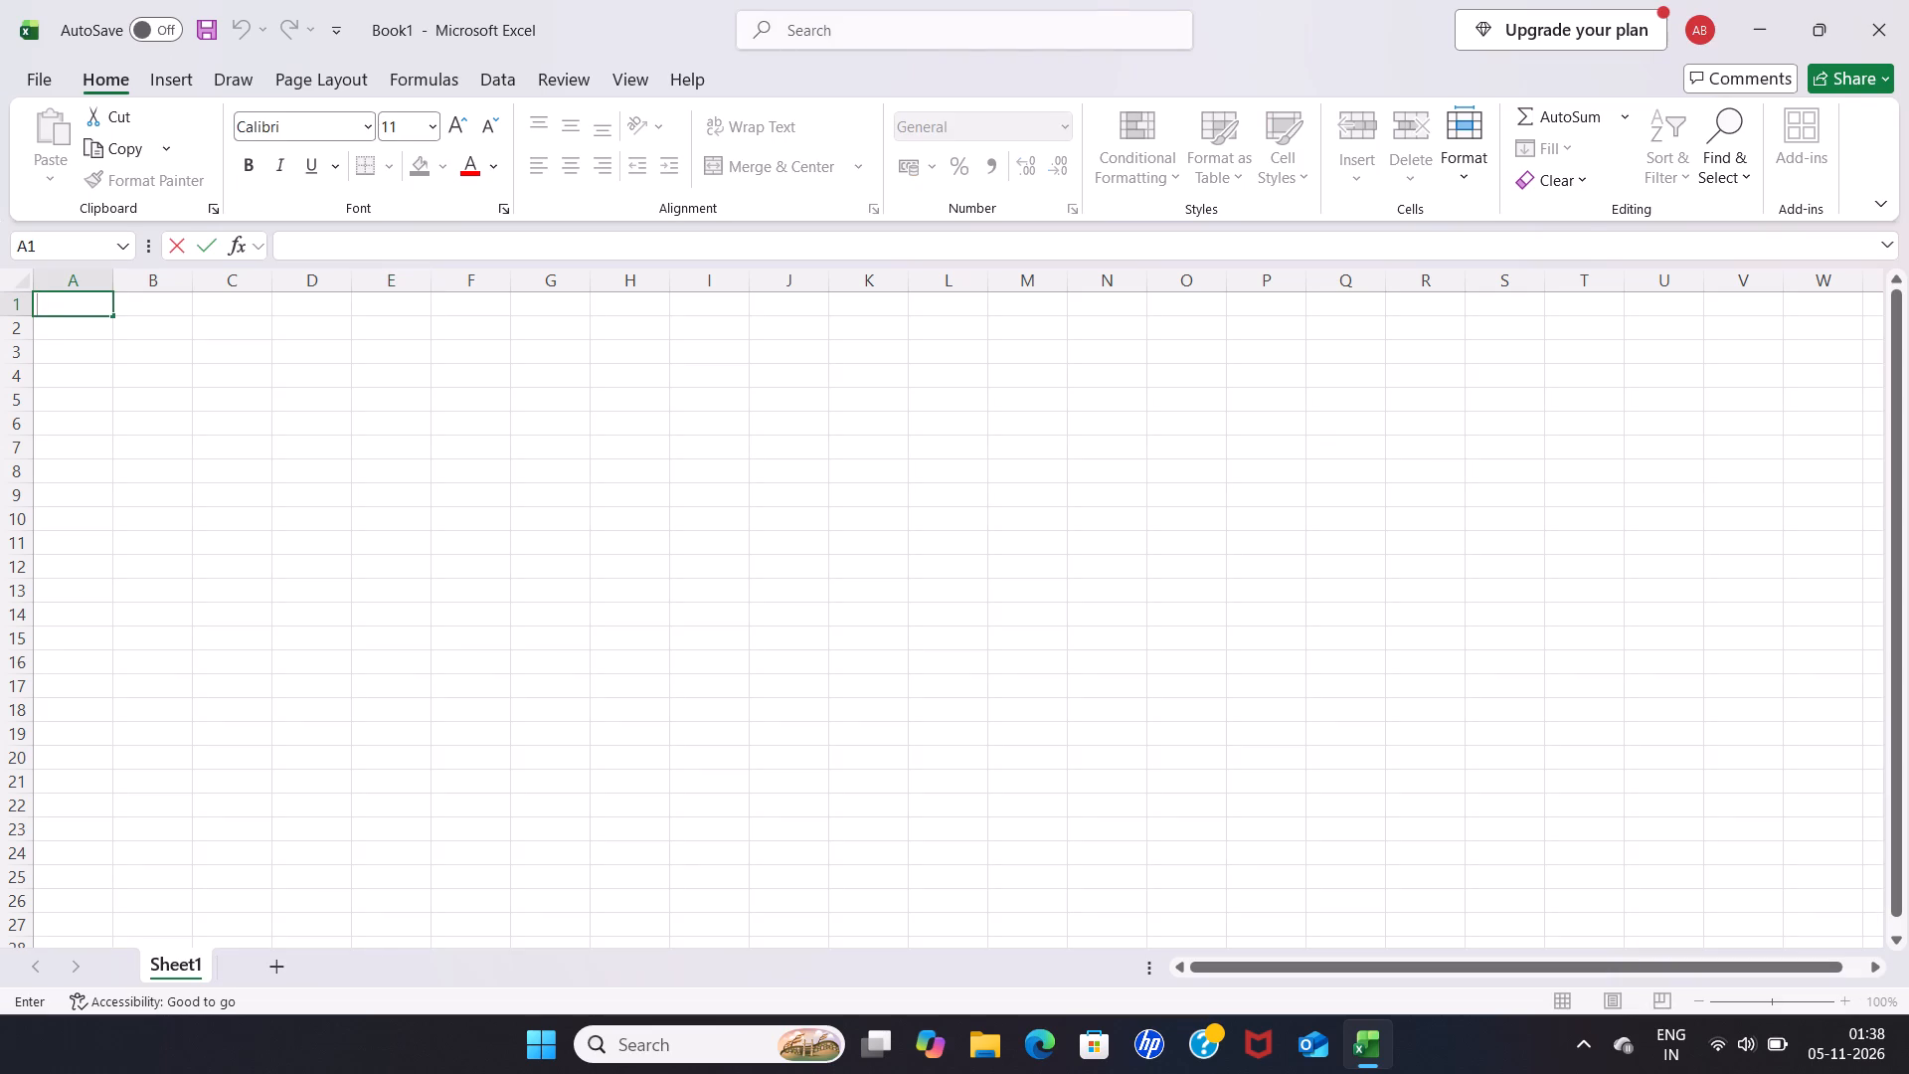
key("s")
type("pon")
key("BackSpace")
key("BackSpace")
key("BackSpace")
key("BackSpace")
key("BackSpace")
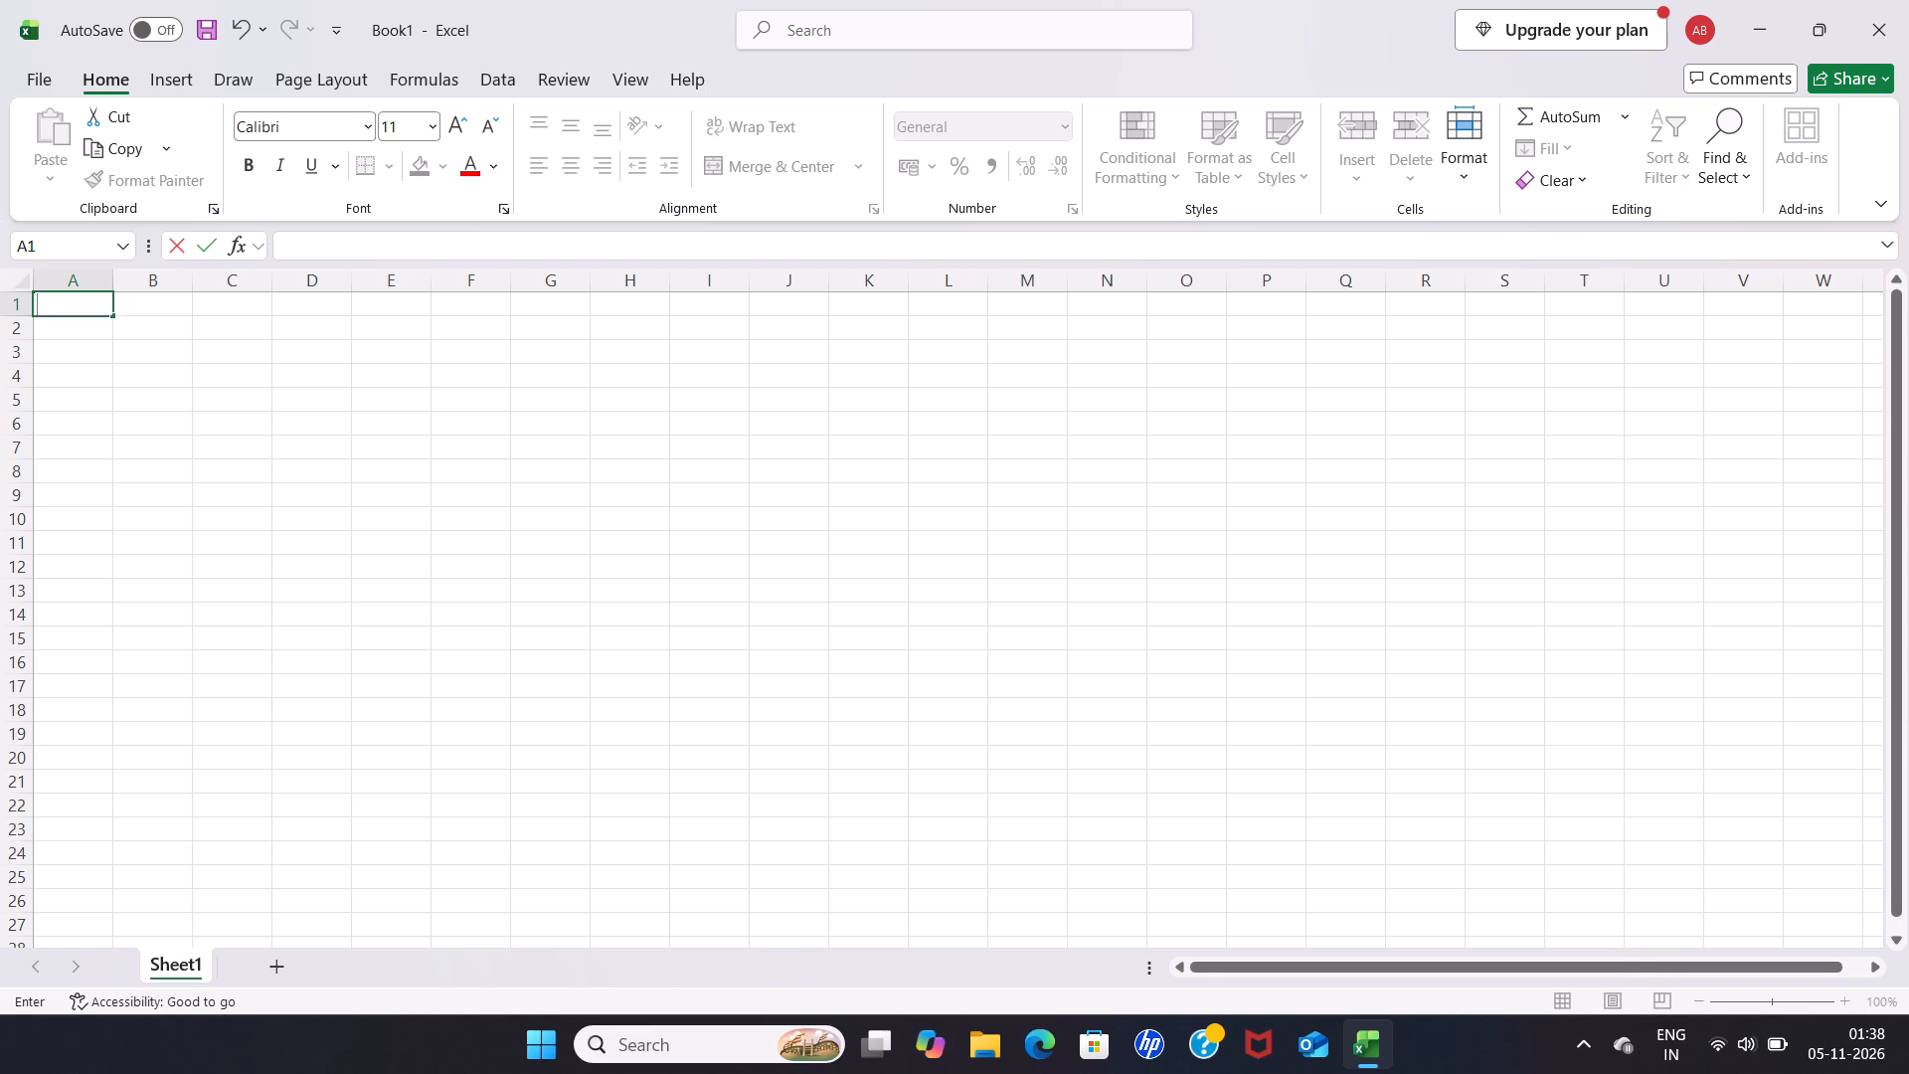
Enter the column headers Goods, Amount and Paid by in cells A1, B1 and C1.
left_click(66, 304)
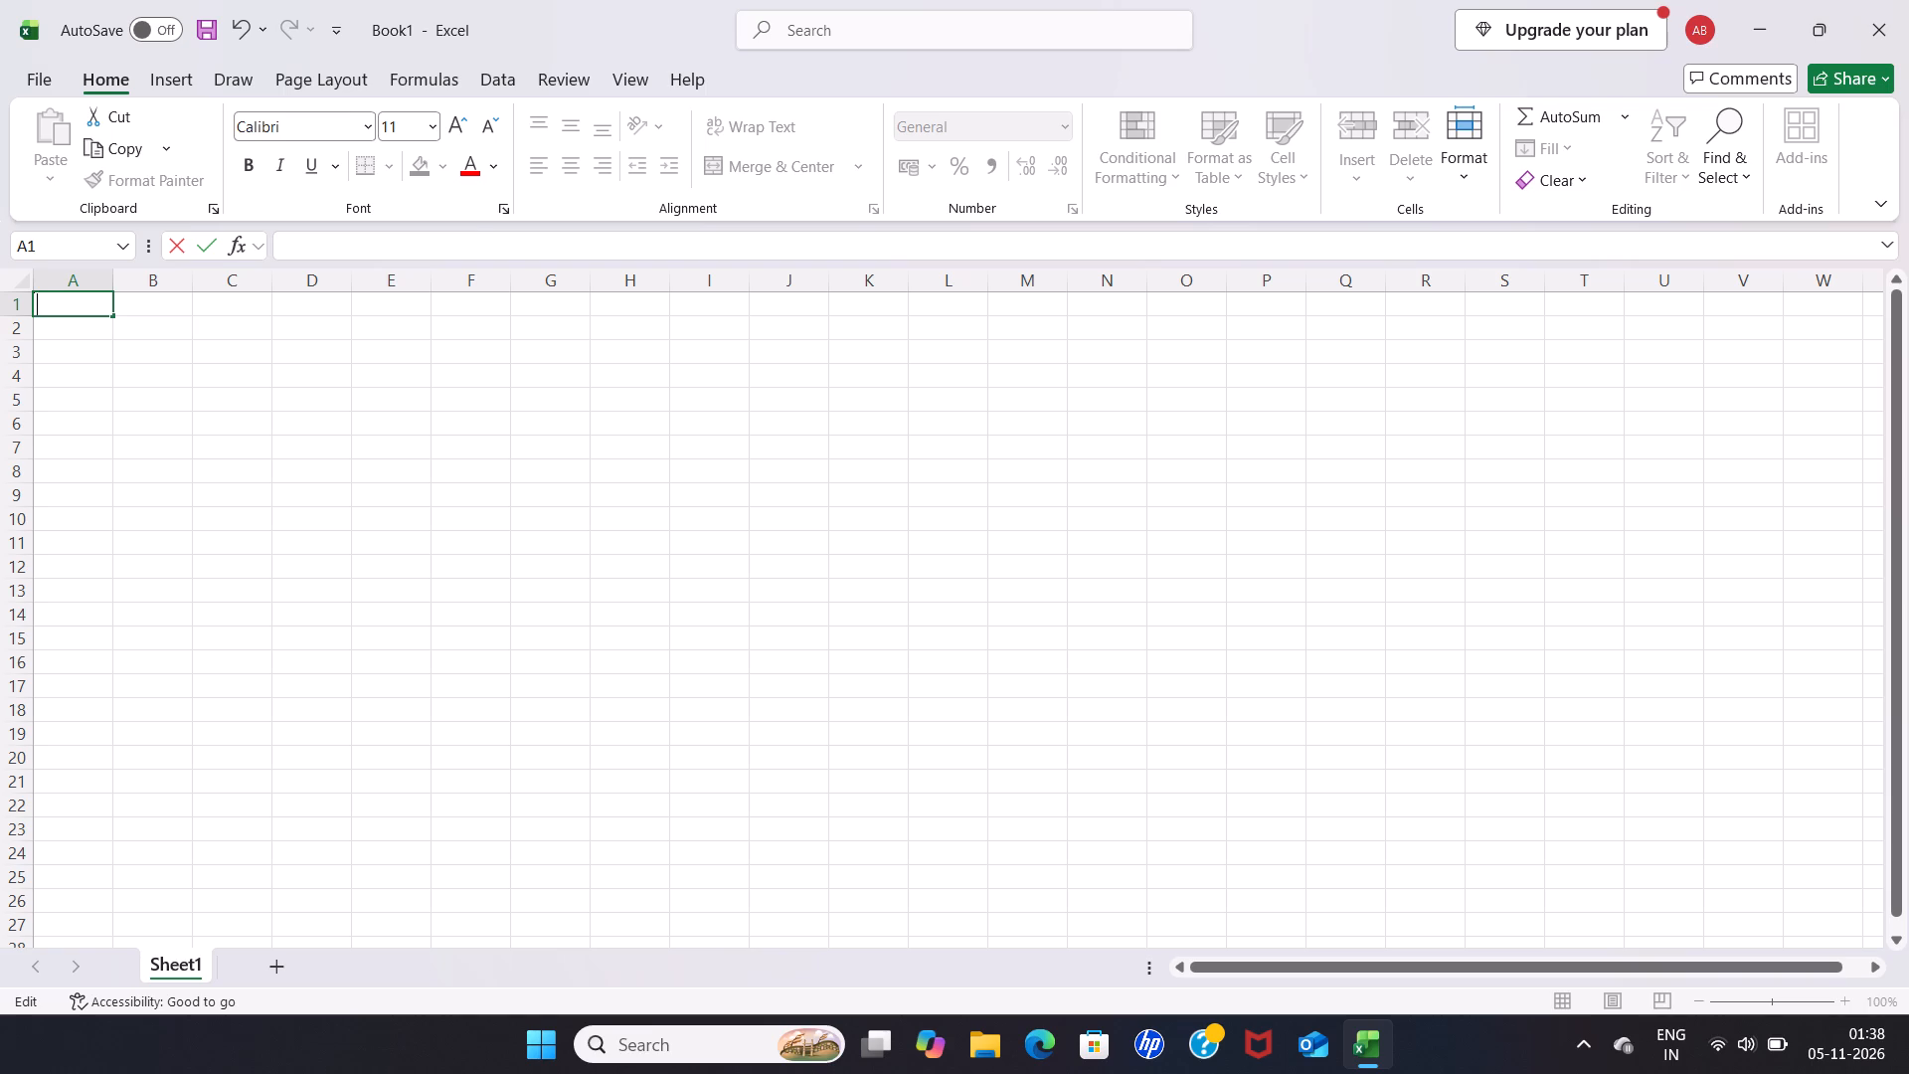
double_click(66, 304)
type("Goo")
type("ds")
key("space")
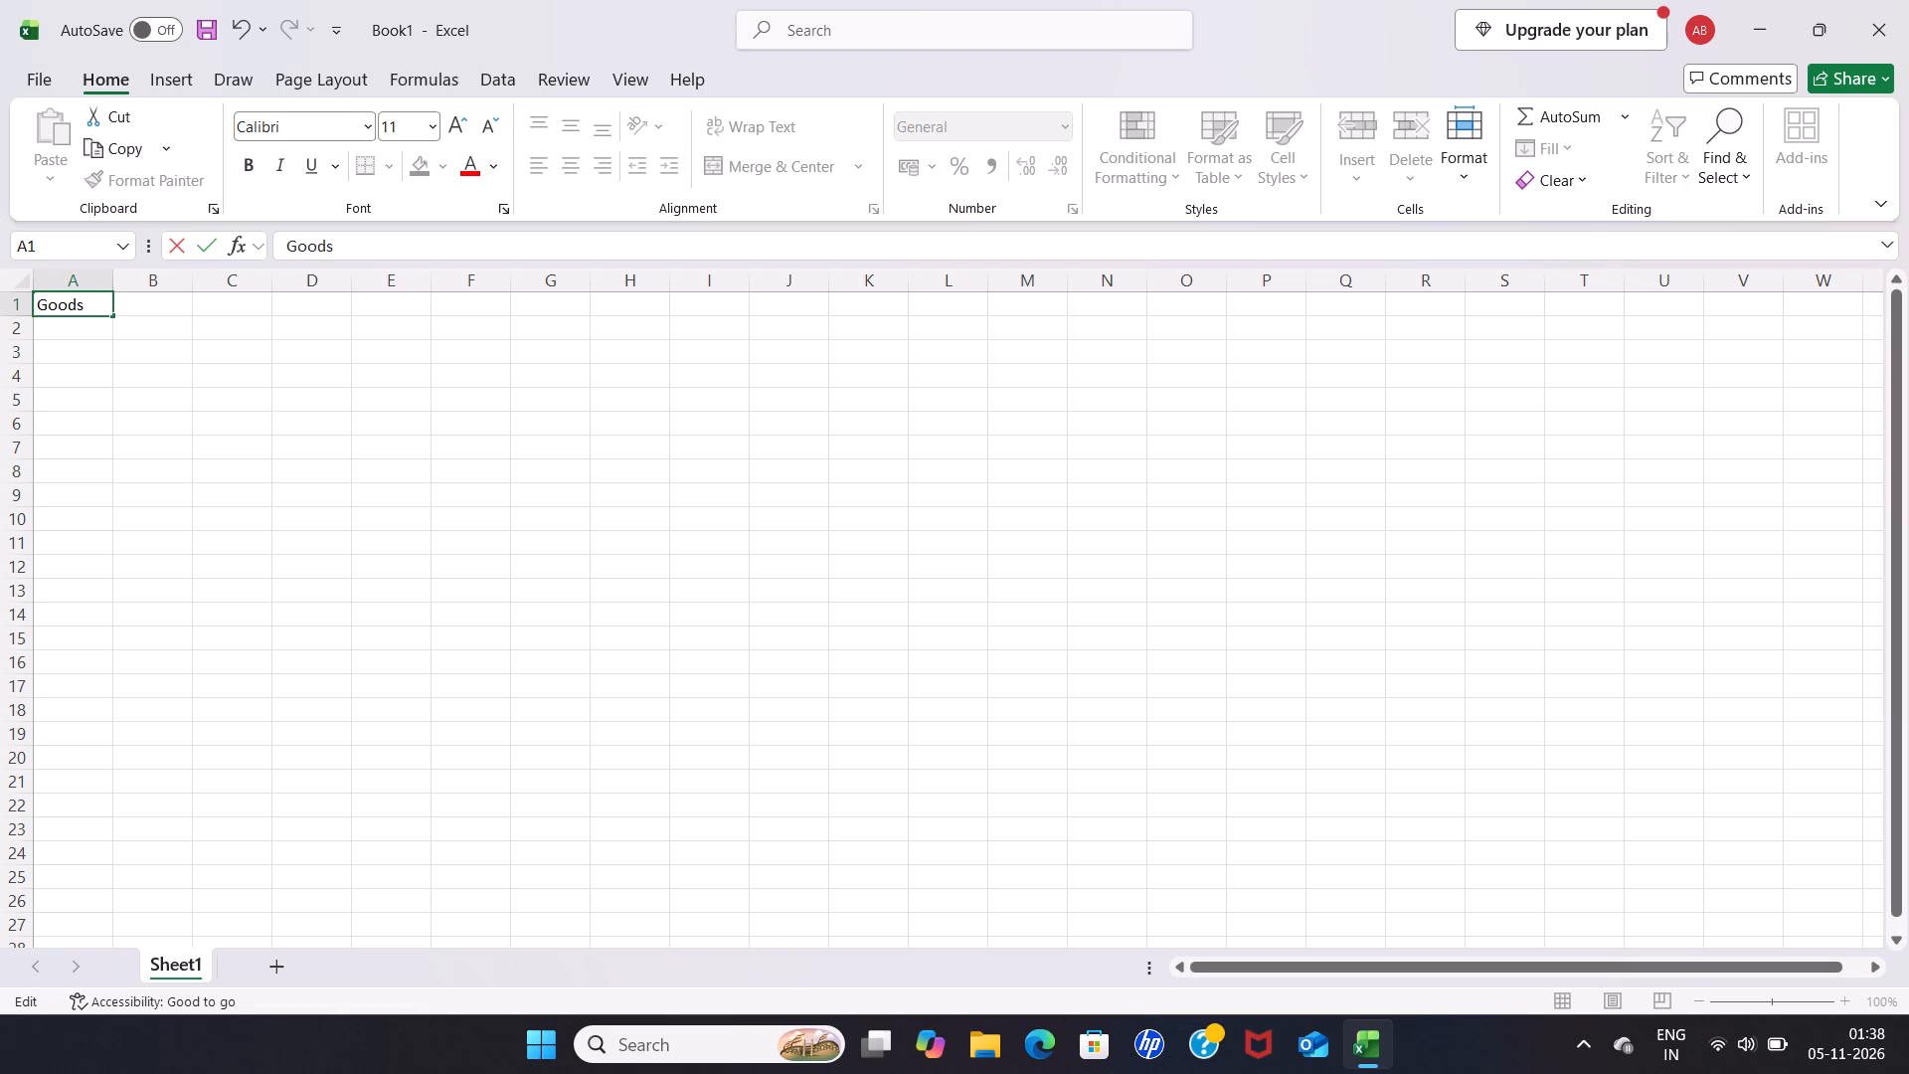
left_click(162, 315)
left_click_drag(162, 315, 147, 309)
double_click(147, 309)
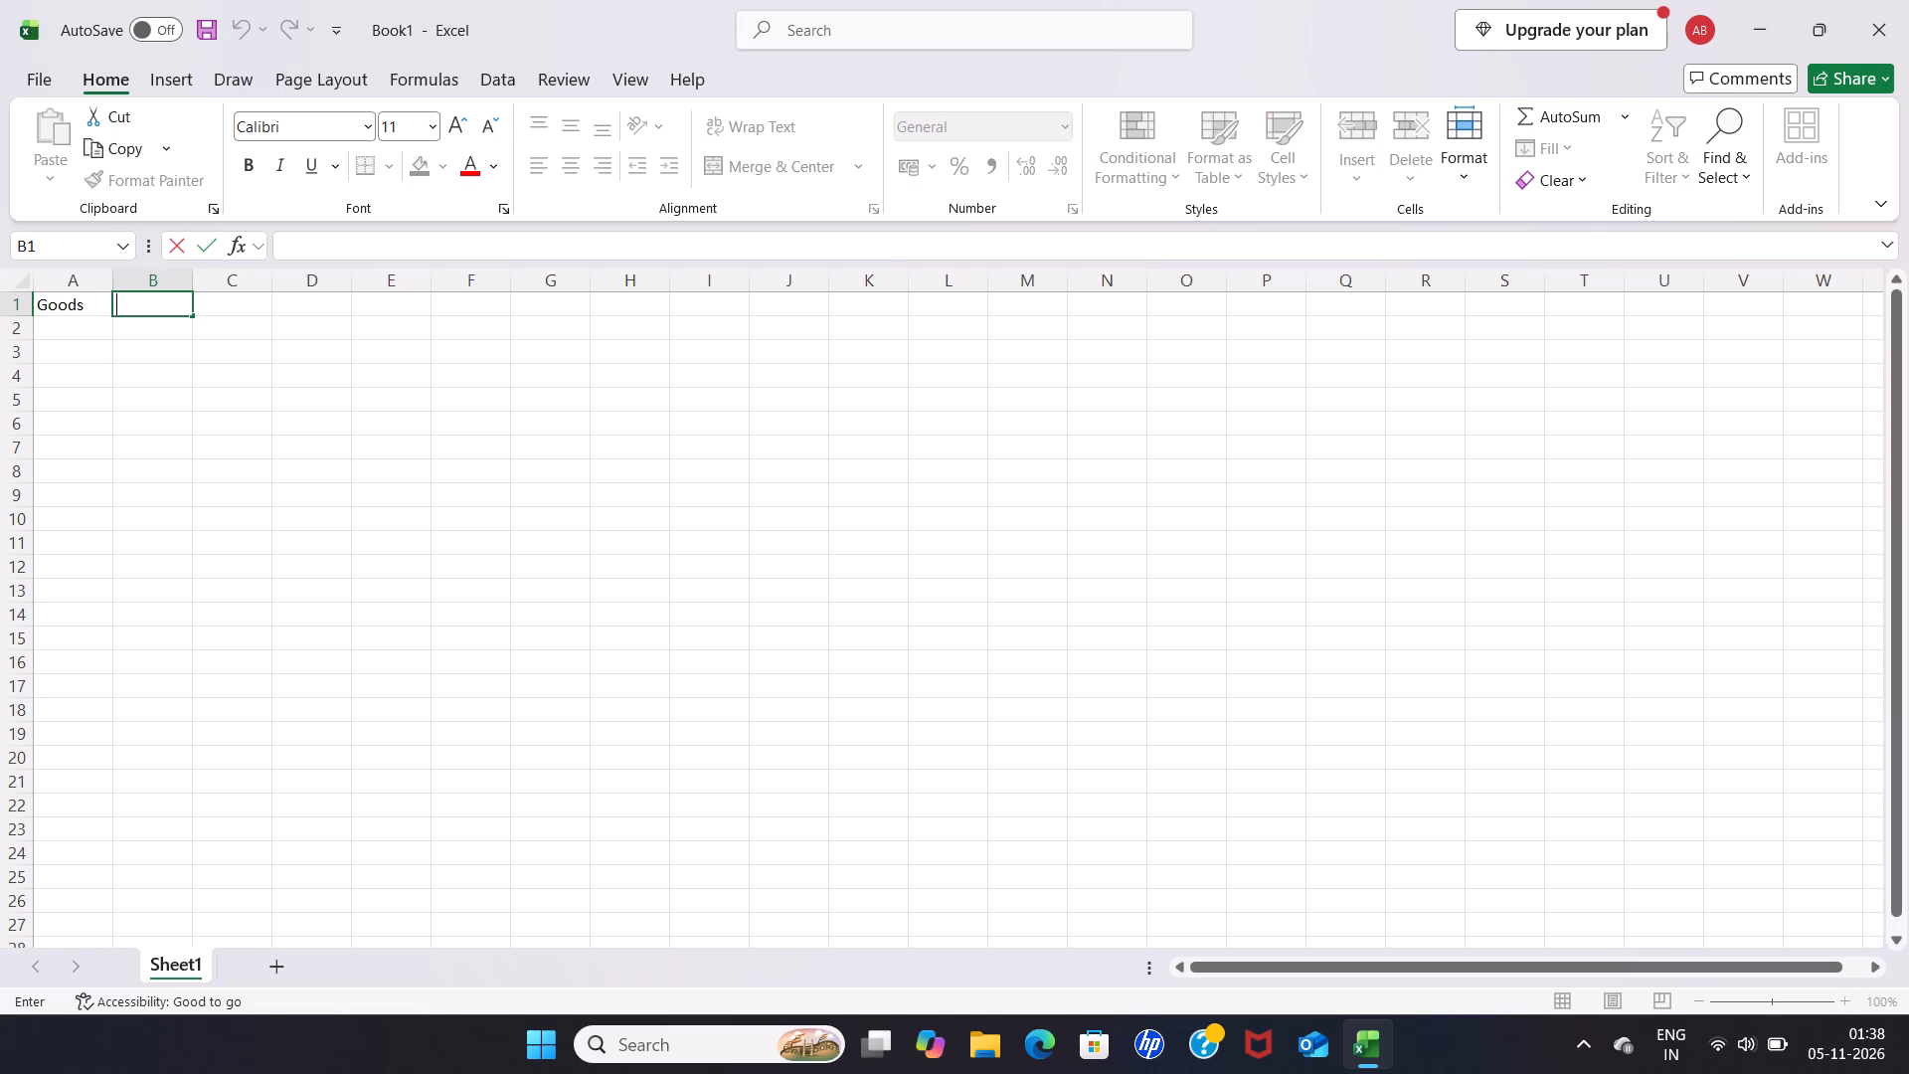
type("Am")
type("ount")
double_click(235, 310)
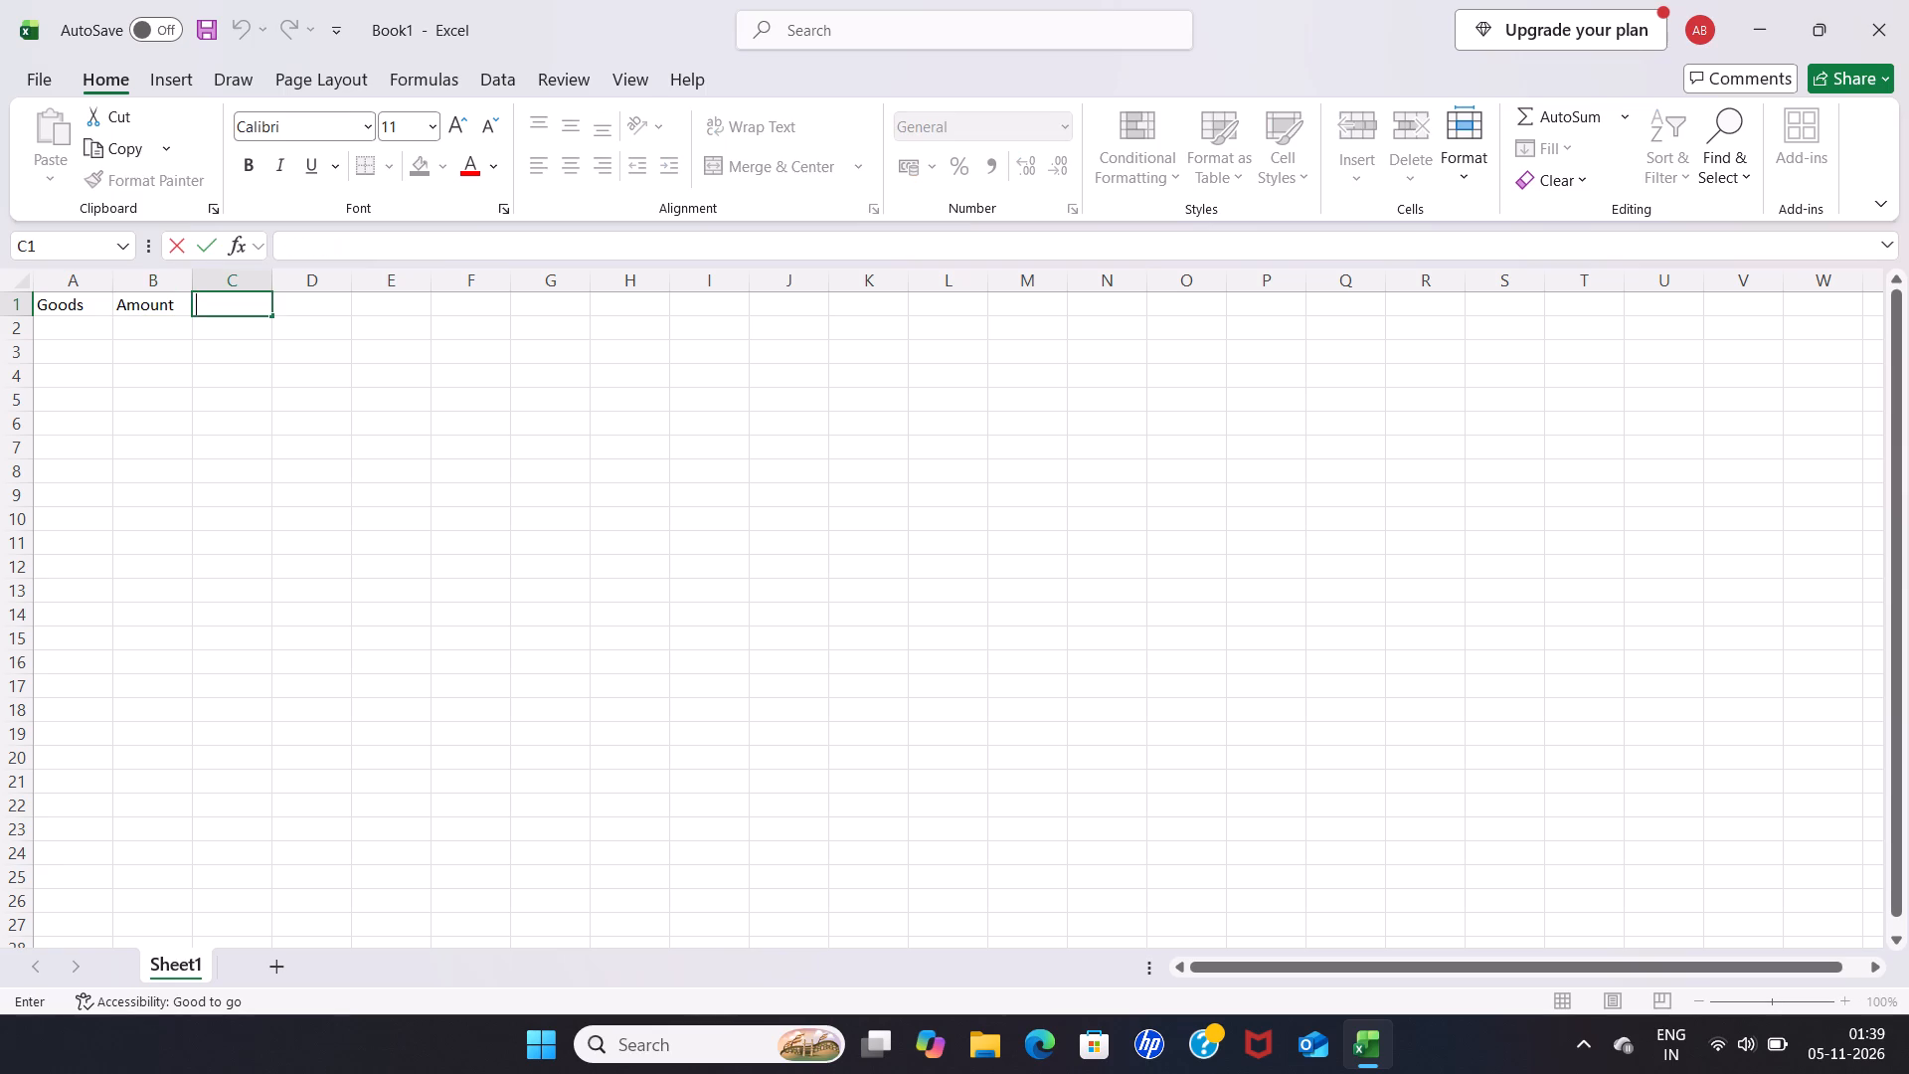
key("shift+p")
type("aid")
key("space")
type("by")
Enter the first expense, "4 l petrol", in A2 with the amount 400 in B2.
double_click(74, 327)
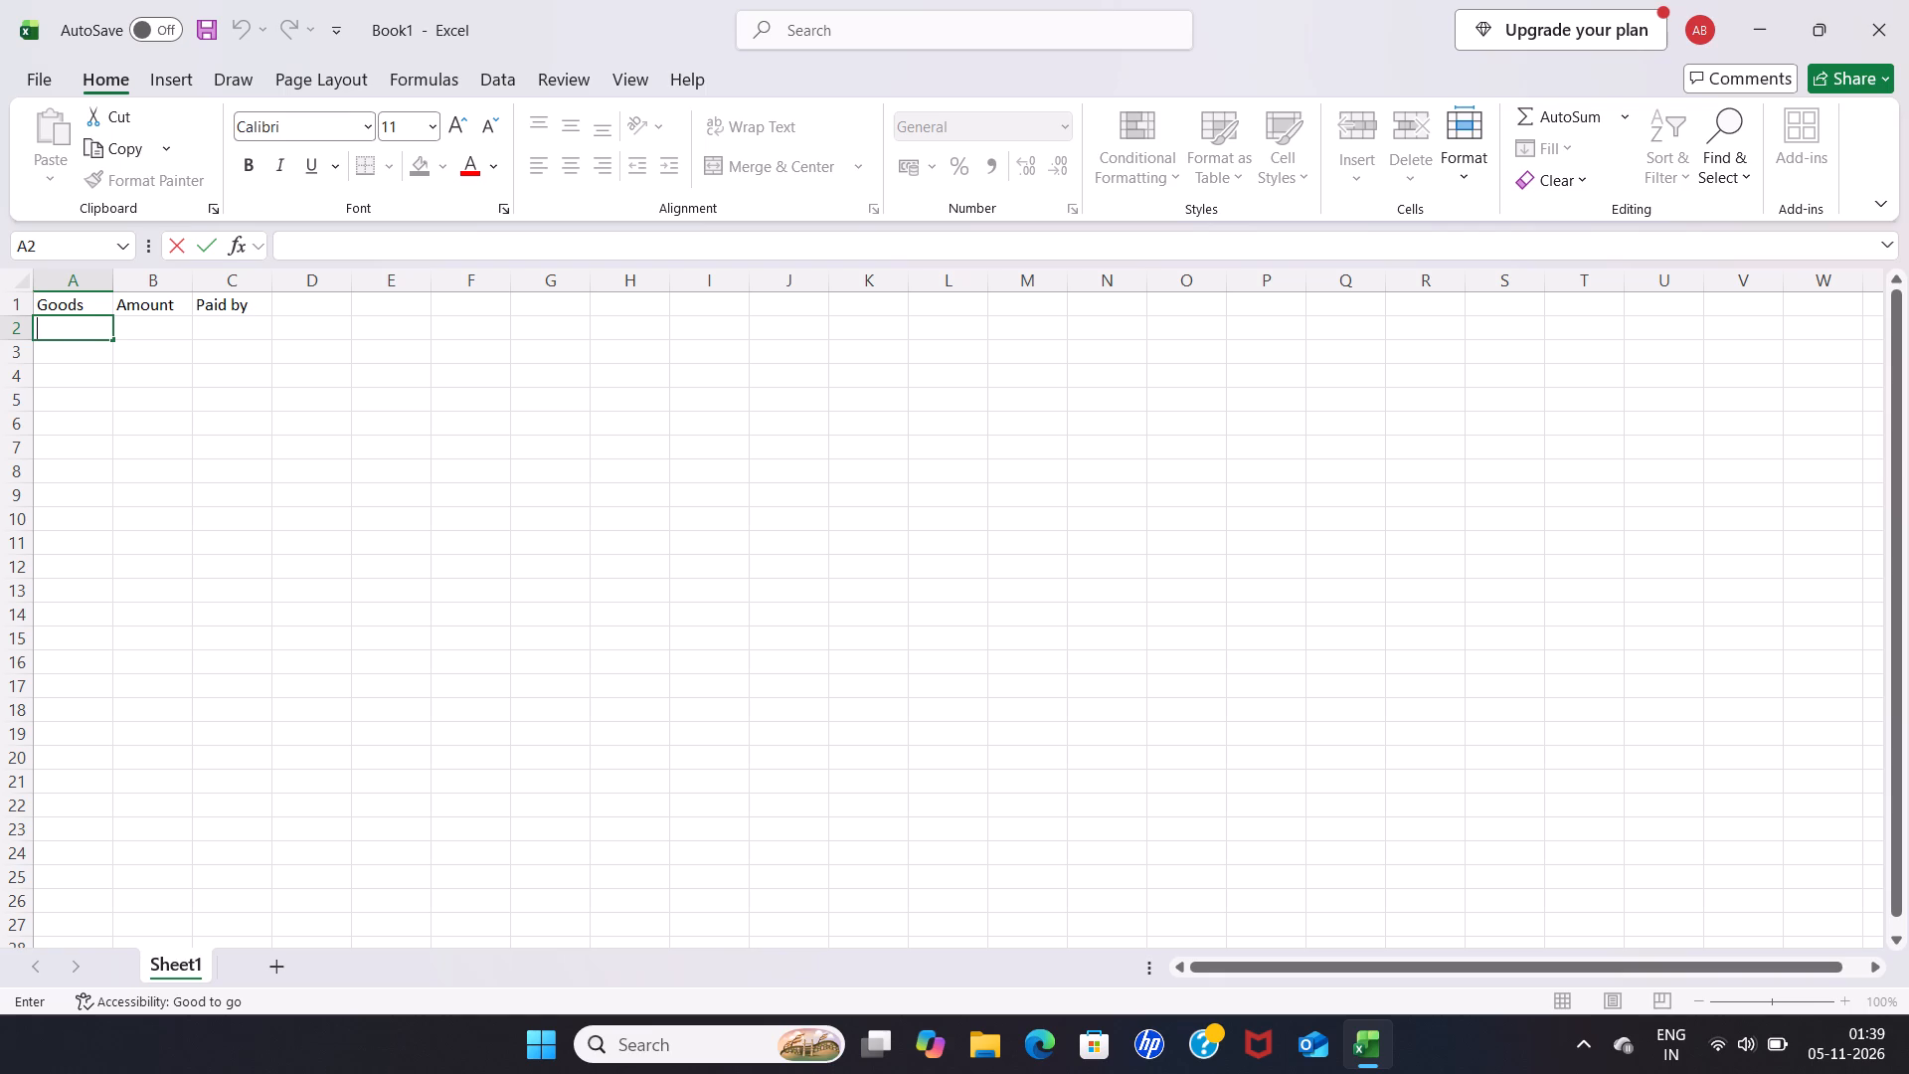
type("4")
key("space")
type("ll")
key("space")
type("petrol")
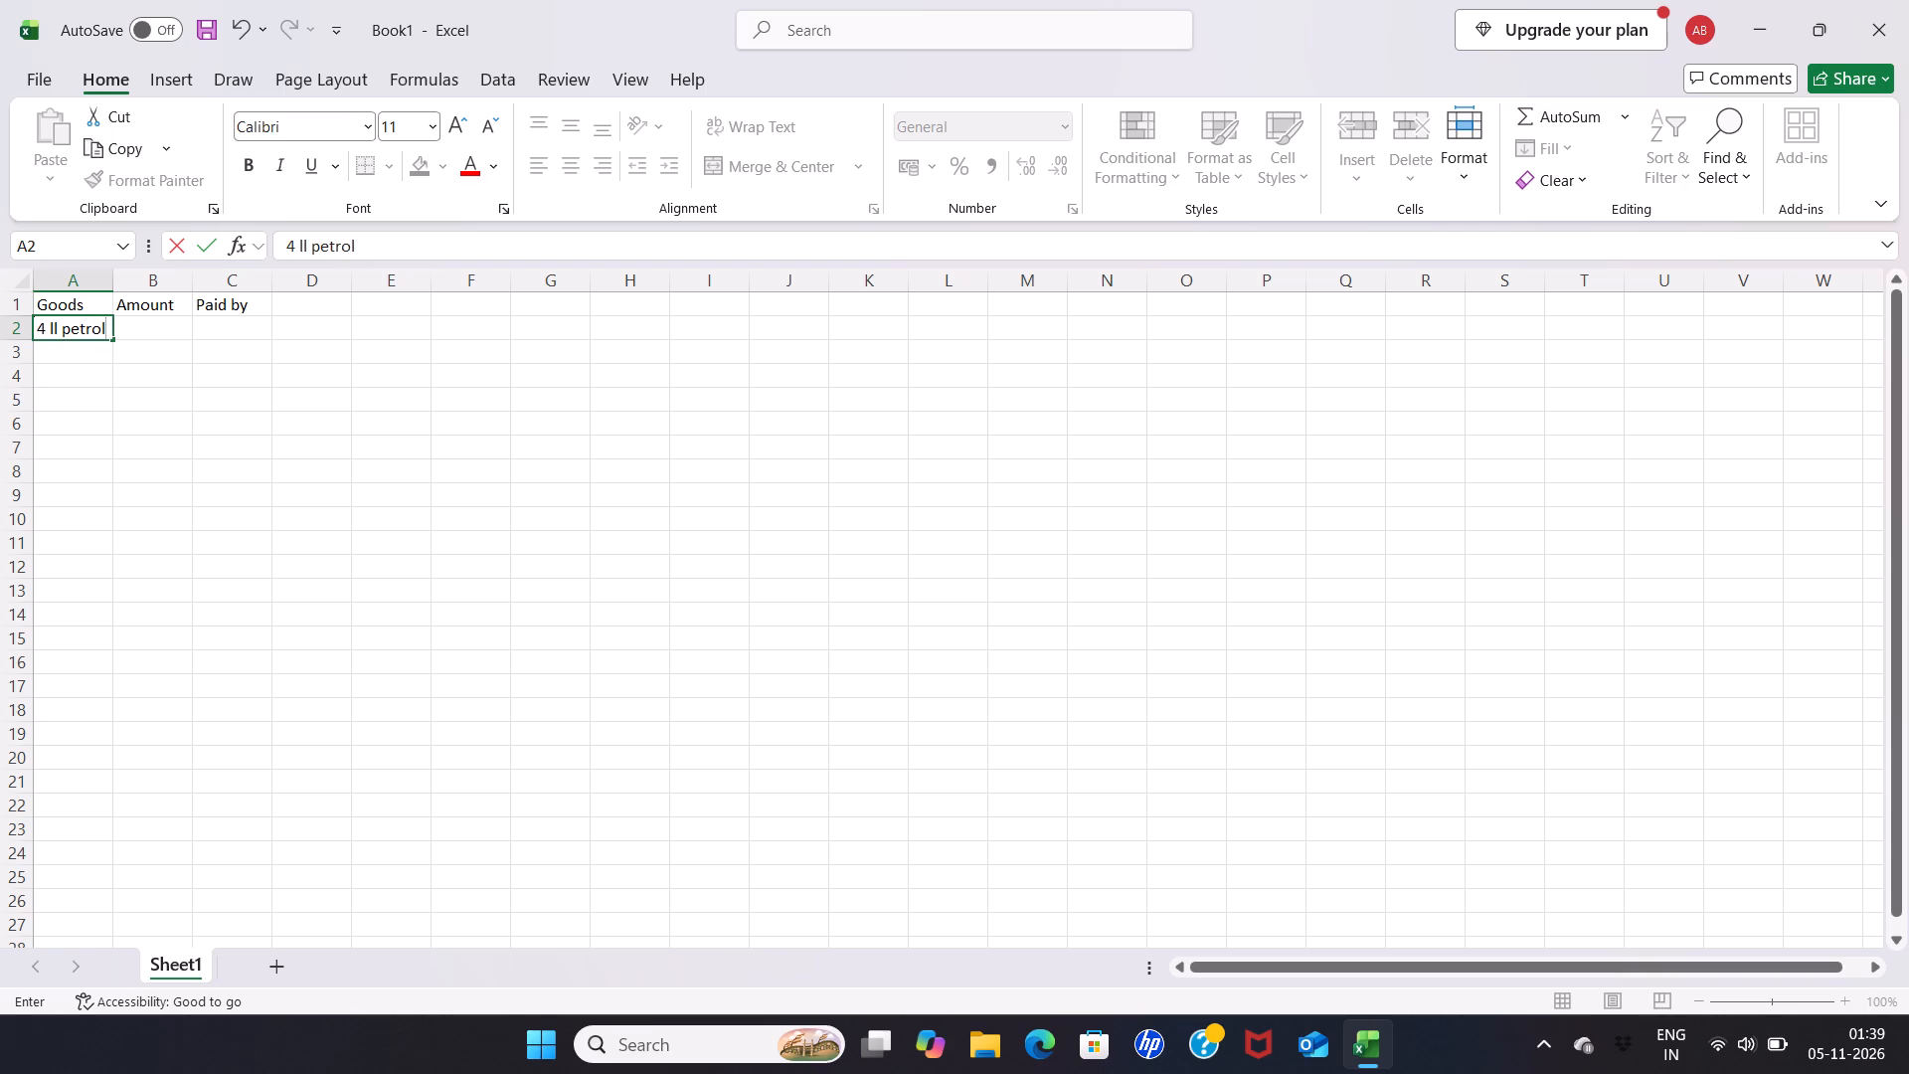
left_click(56, 326)
key("BackSpace")
double_click(152, 320)
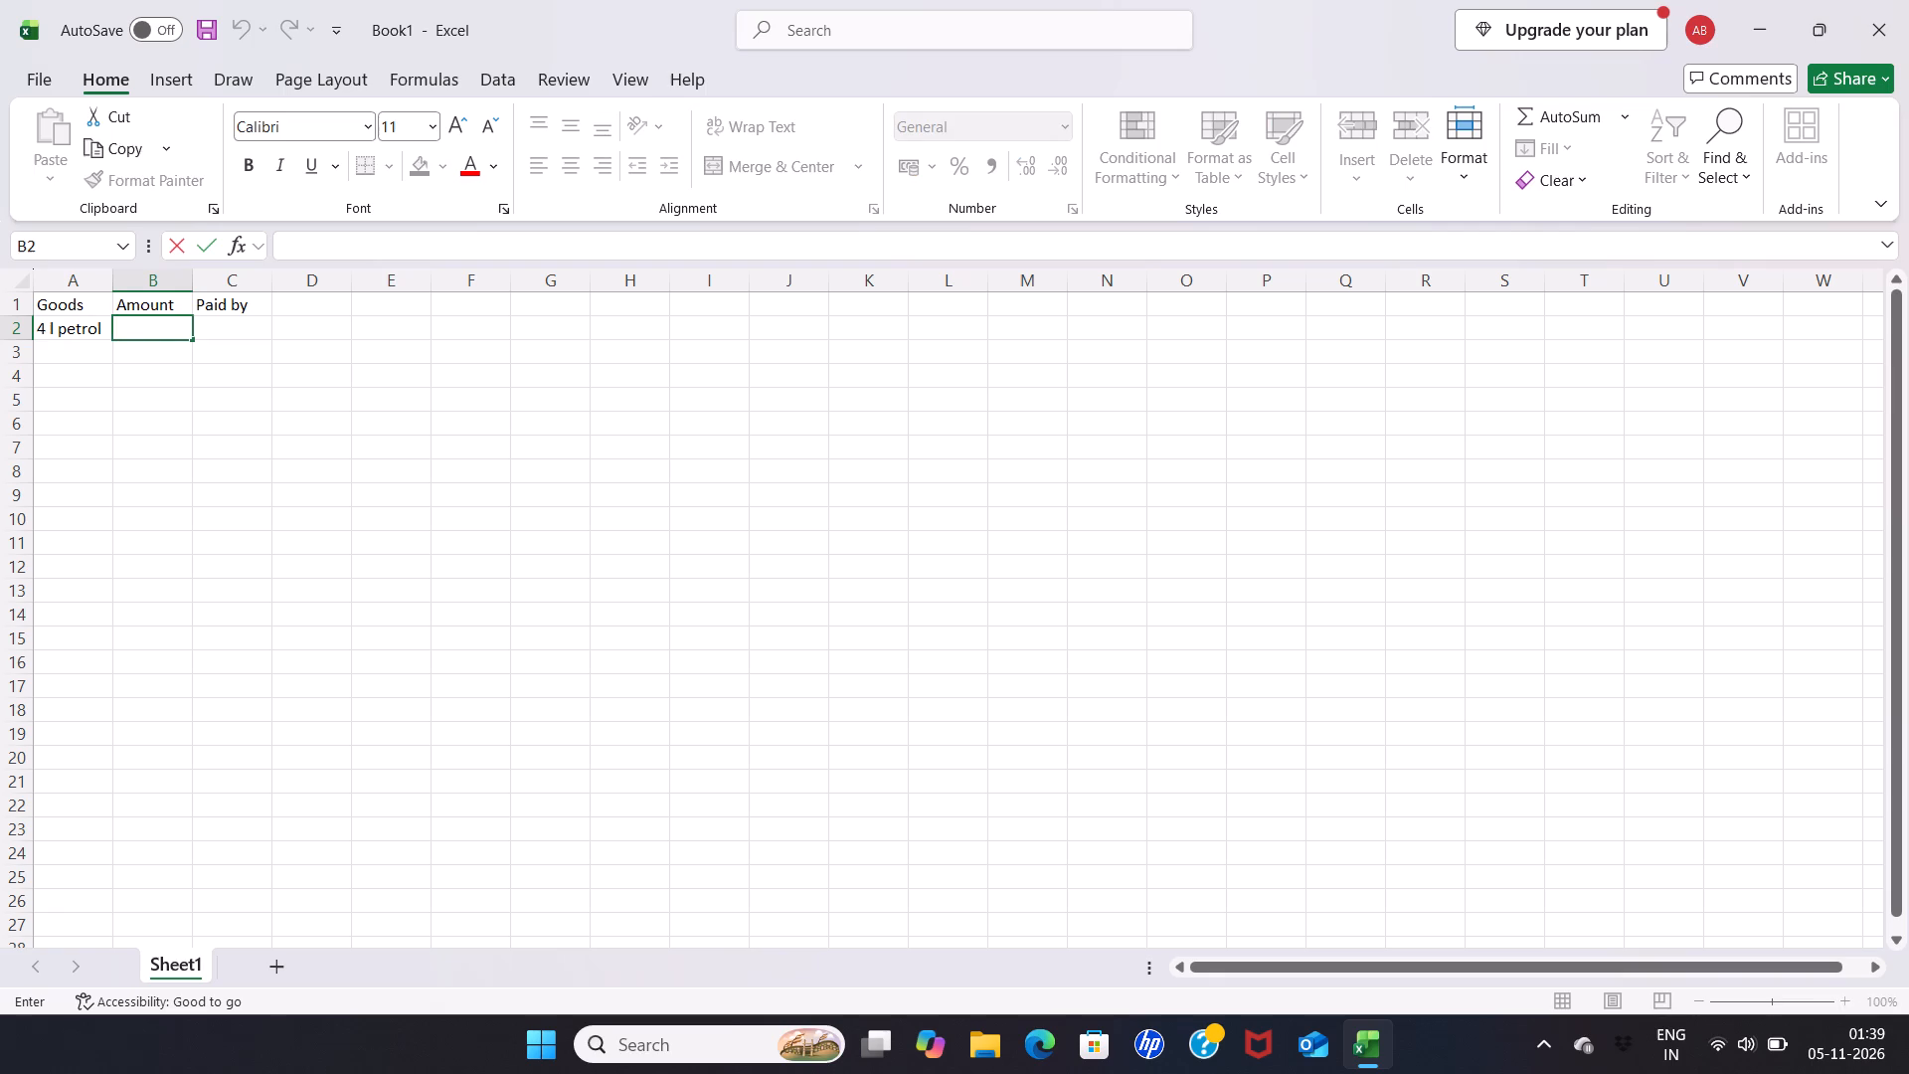
type("400")
Enter Pixdent as the payer of the petrol expense in cell C2.
double_click(217, 327)
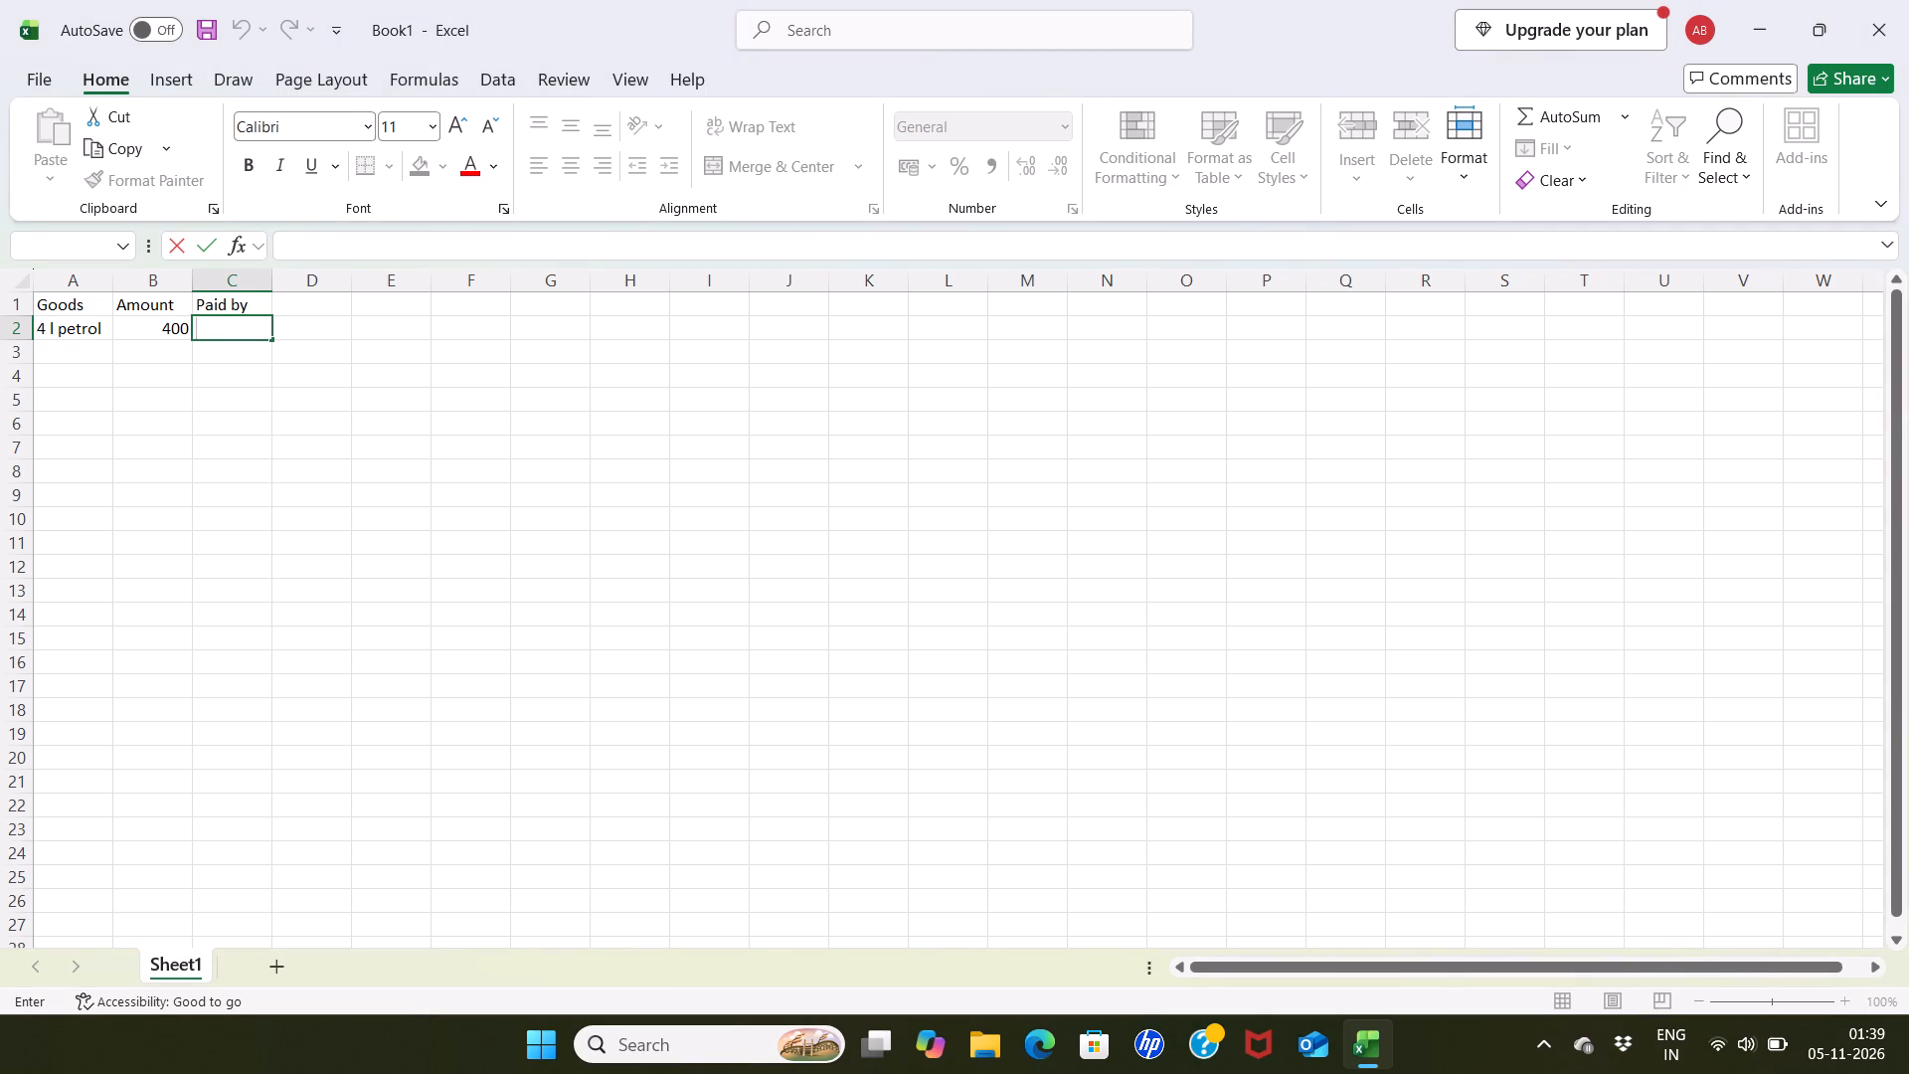
type("Clot")
key("BackSpace")
key("BackSpace")
key("BackSpace")
key("BackSpace")
key("shift+p")
key("i")
type("xdent")
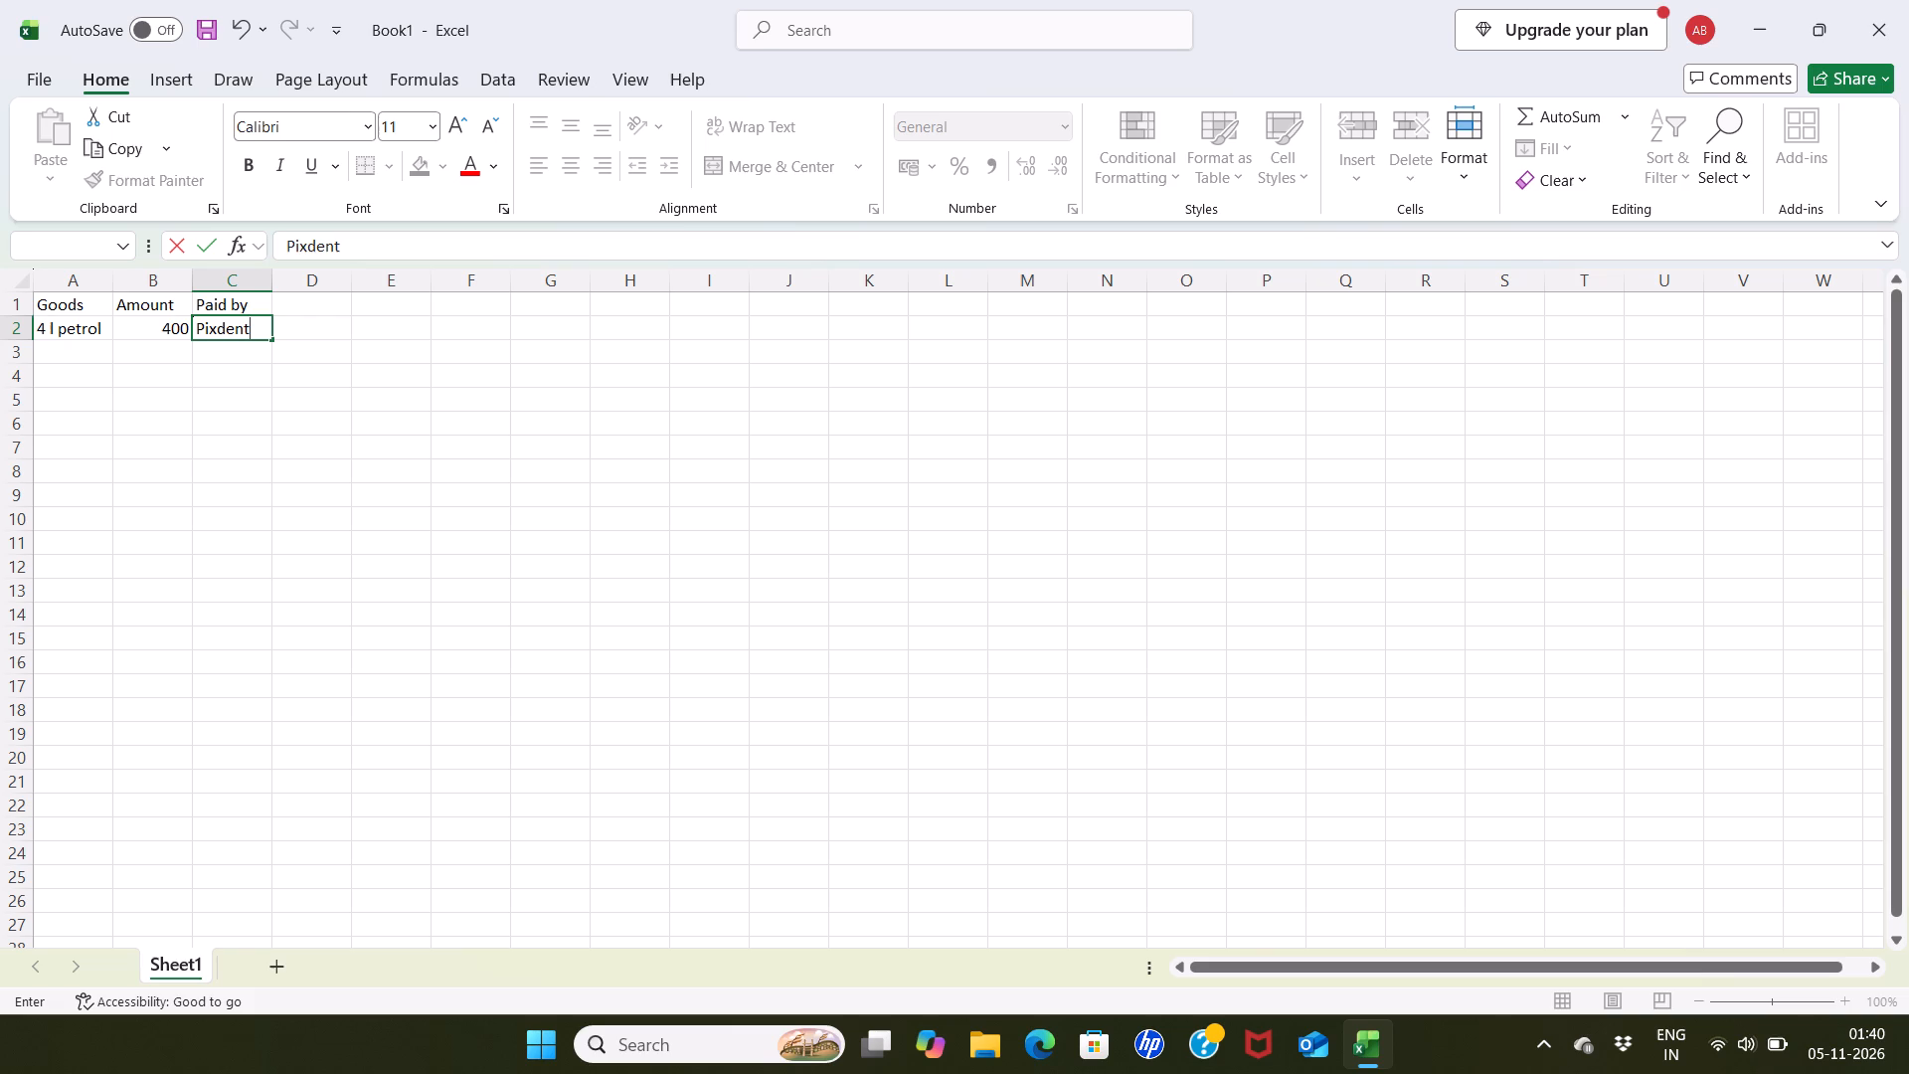
Enter "Hoodies and t shirts" in cell A3 and autofit column A to the text.
double_click(67, 350)
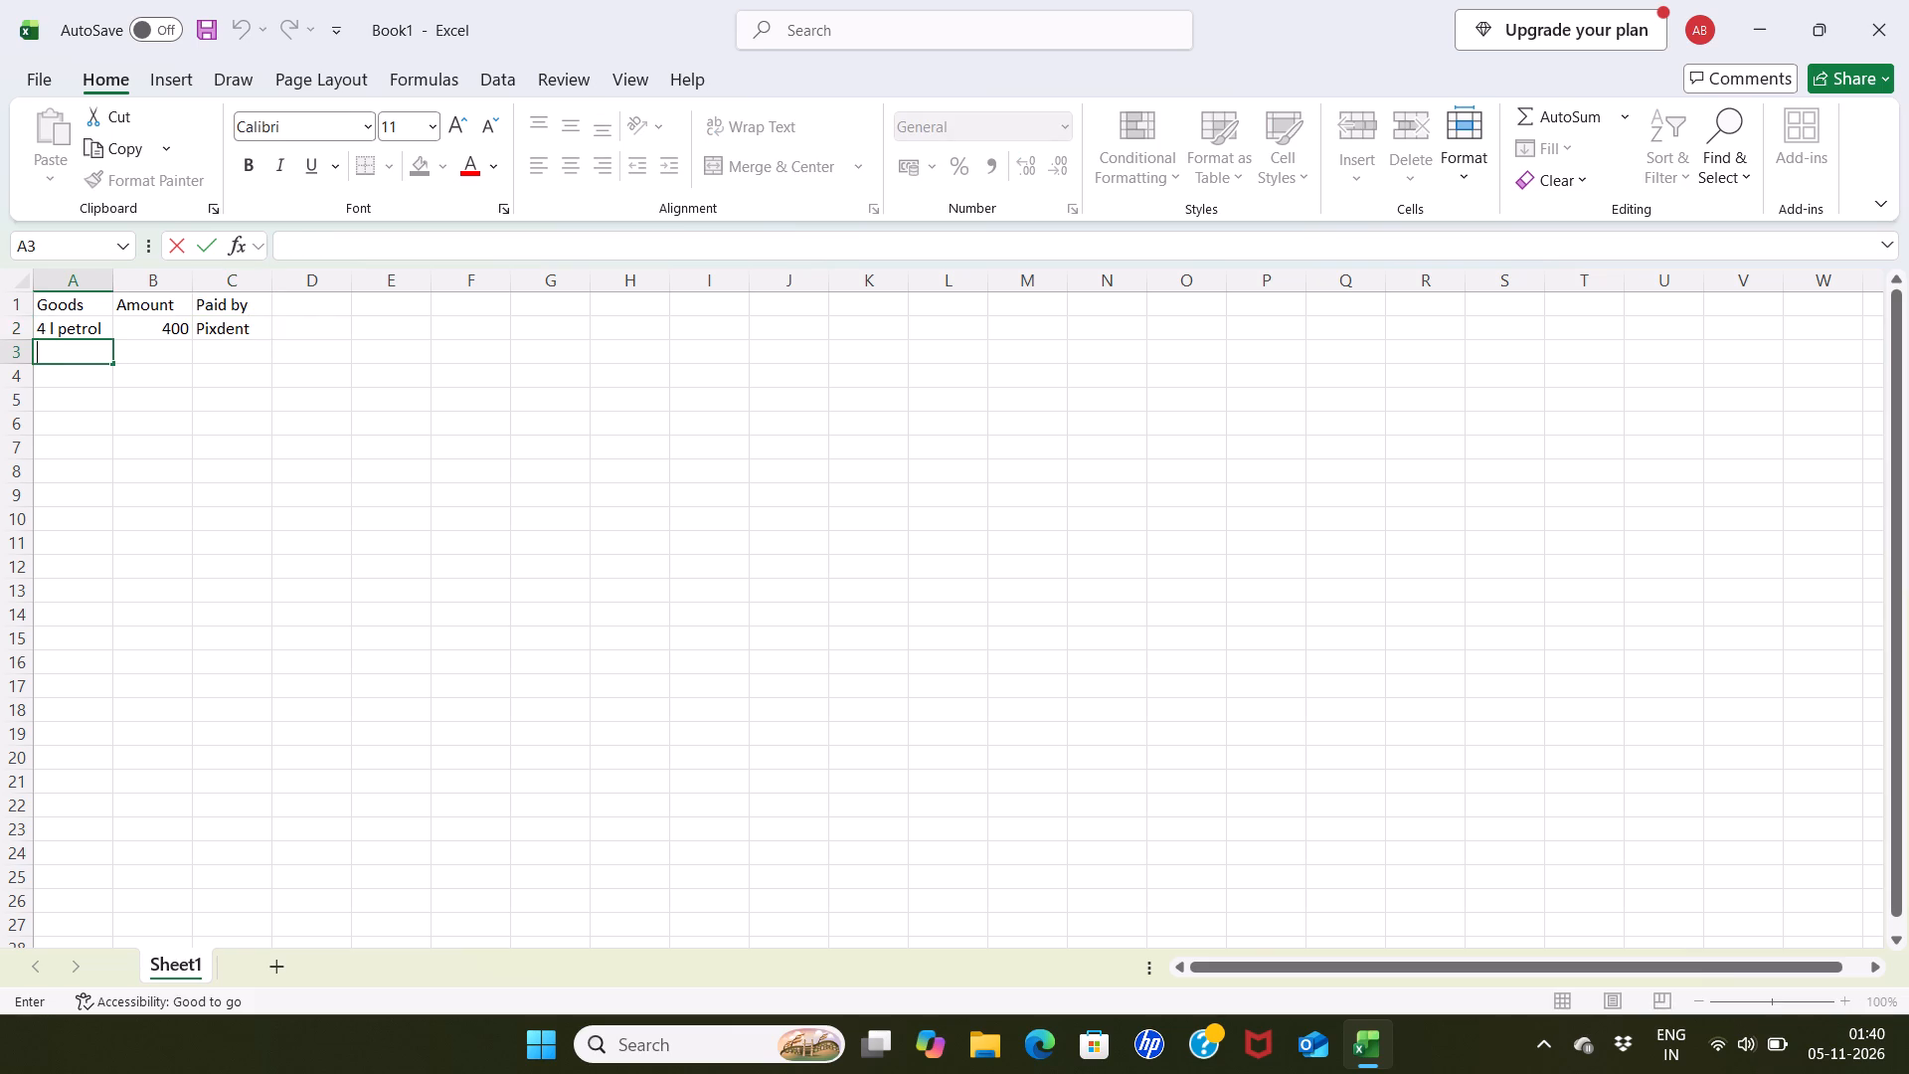
key("shift+h")
type("oodies")
key("space")
type("and")
key("space")
type("t shirts")
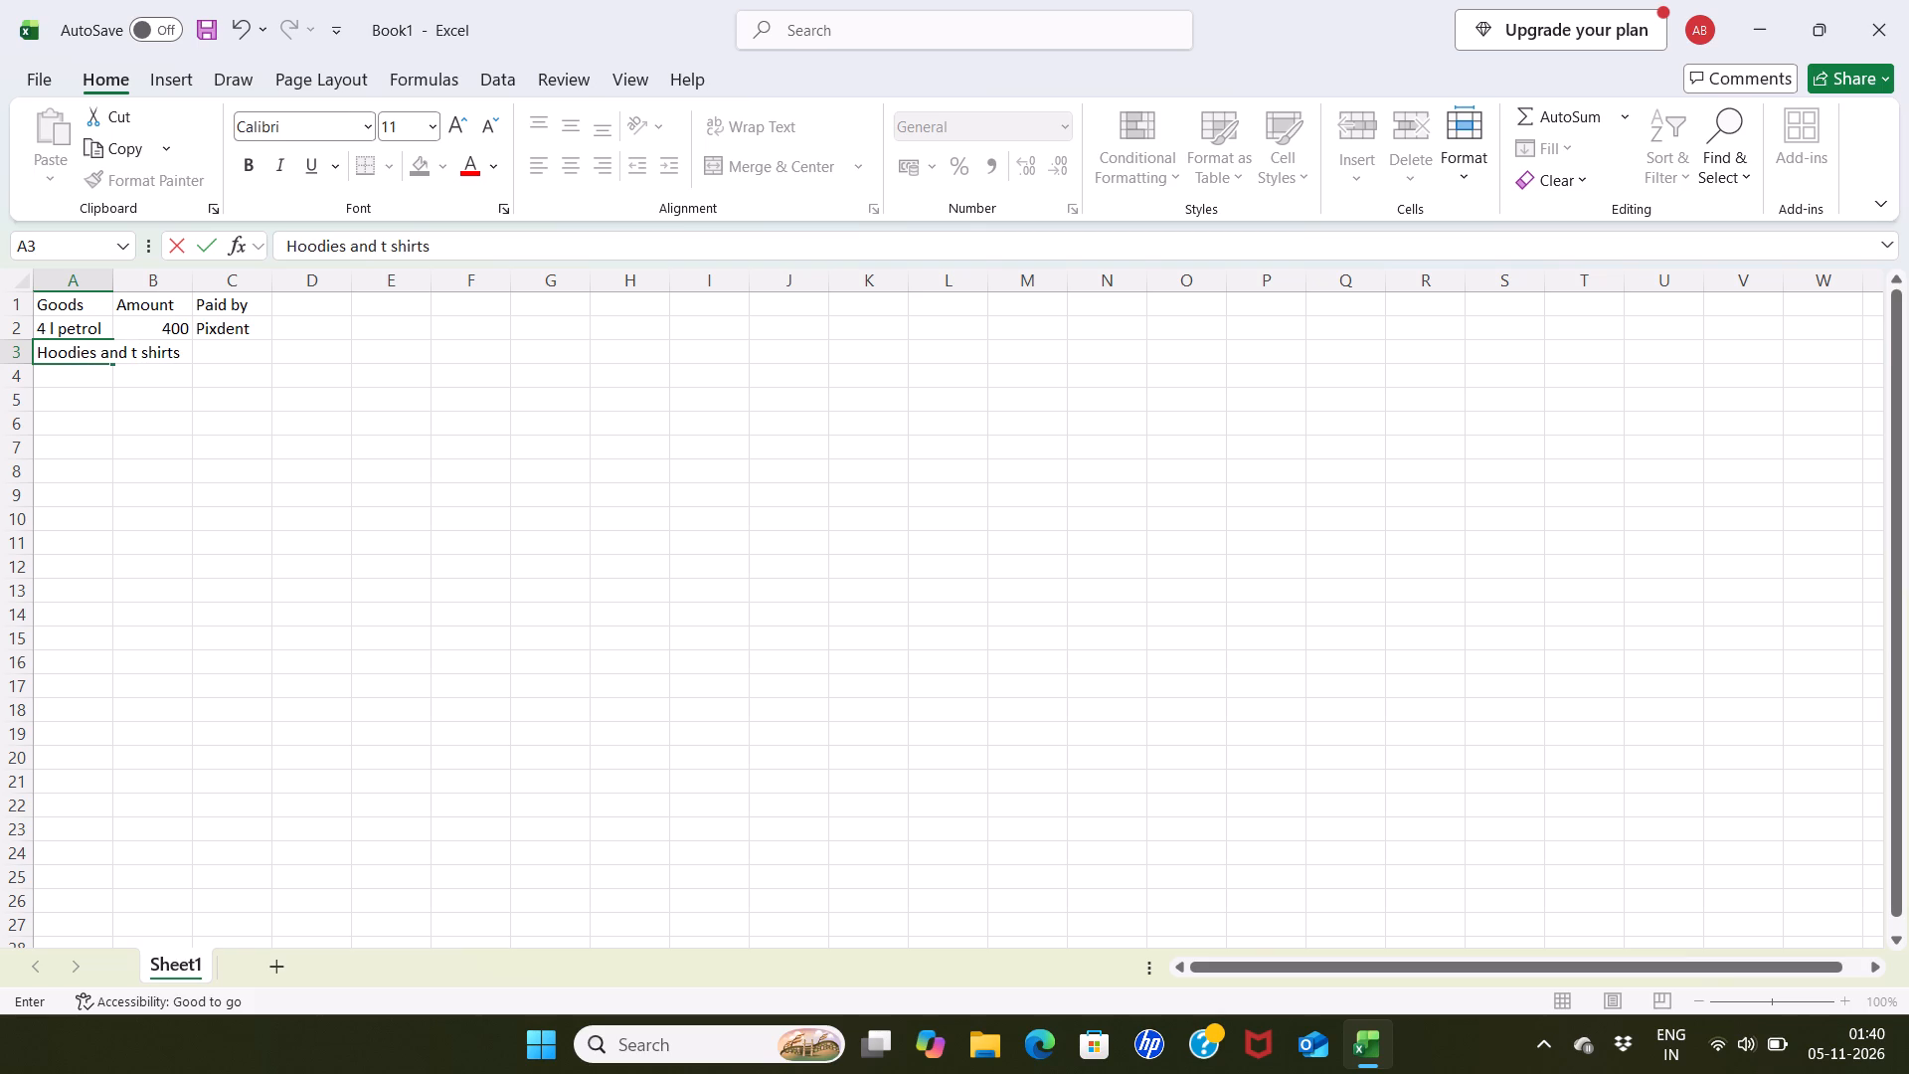
double_click(110, 290)
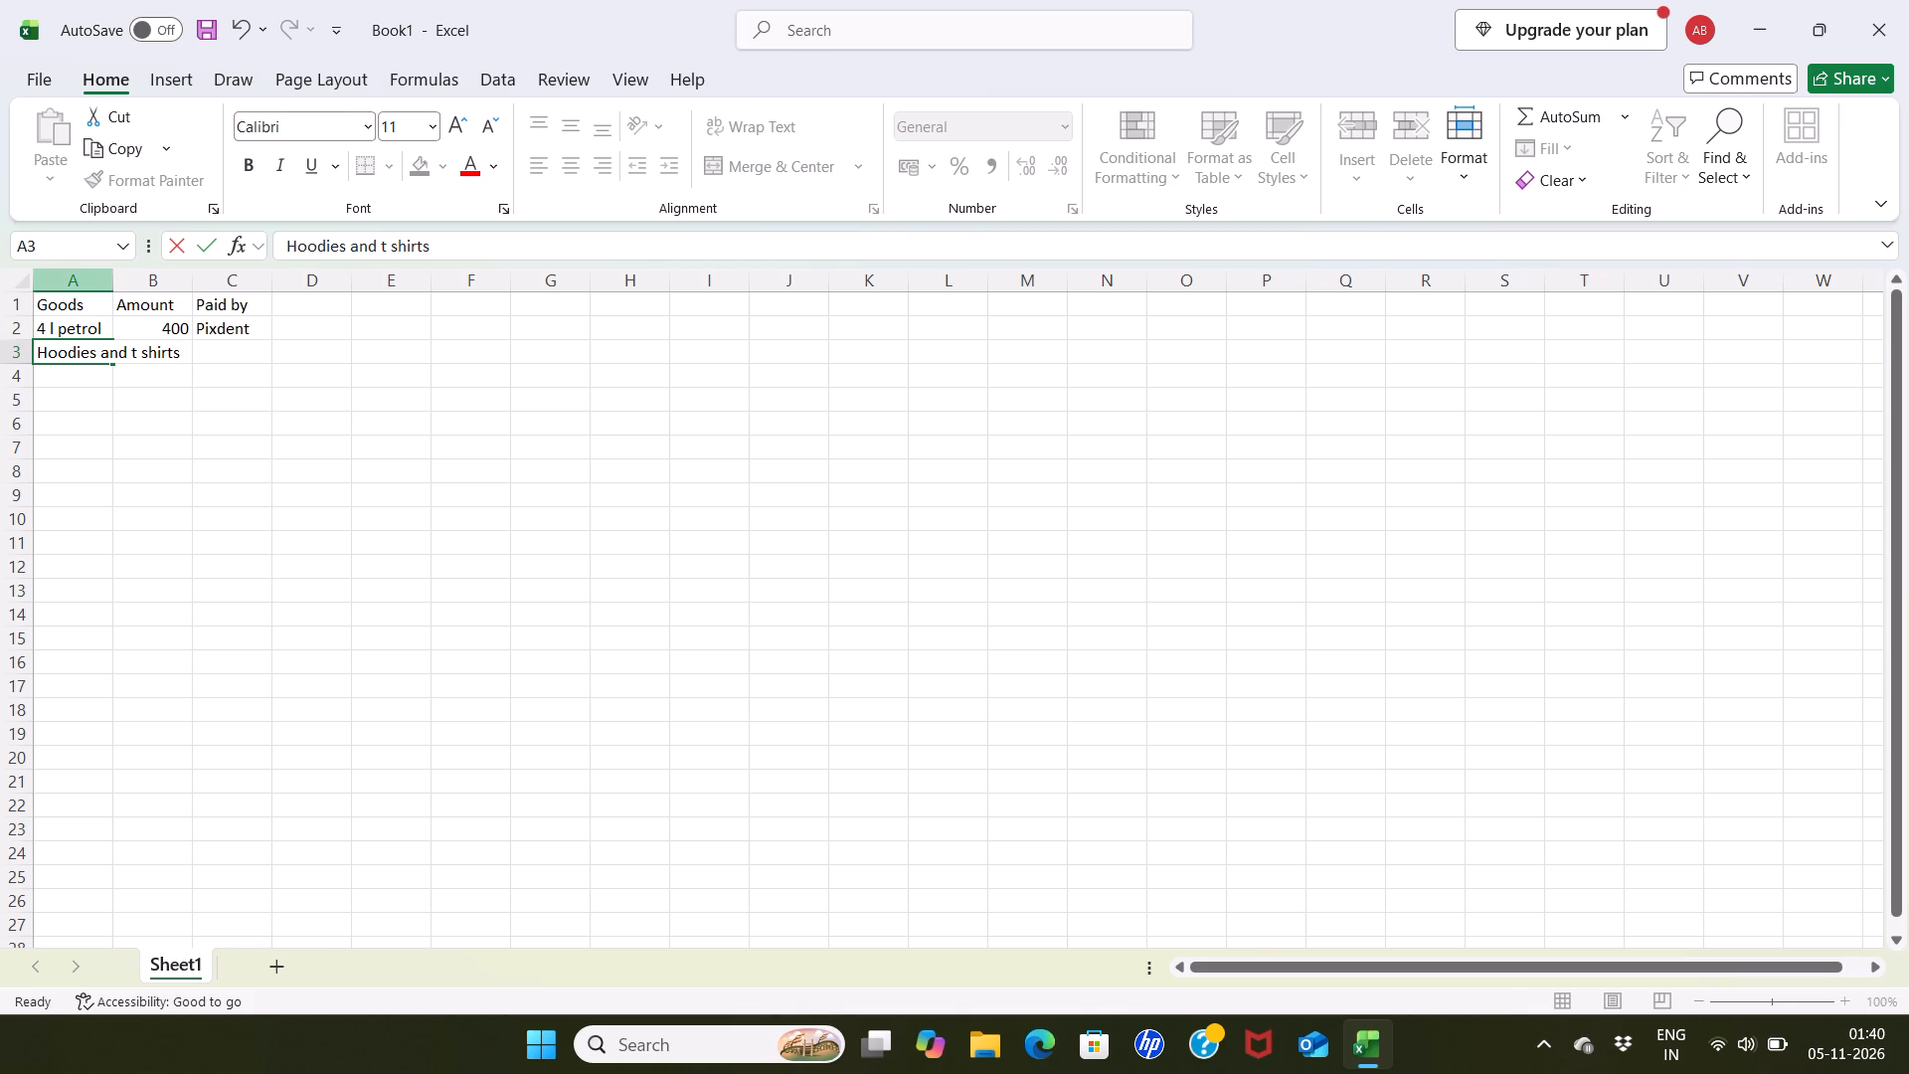
Enter the amount 9500 in B3 and Pixdent as payer in C3 for the hoodies and t shirts.
double_click(230, 352)
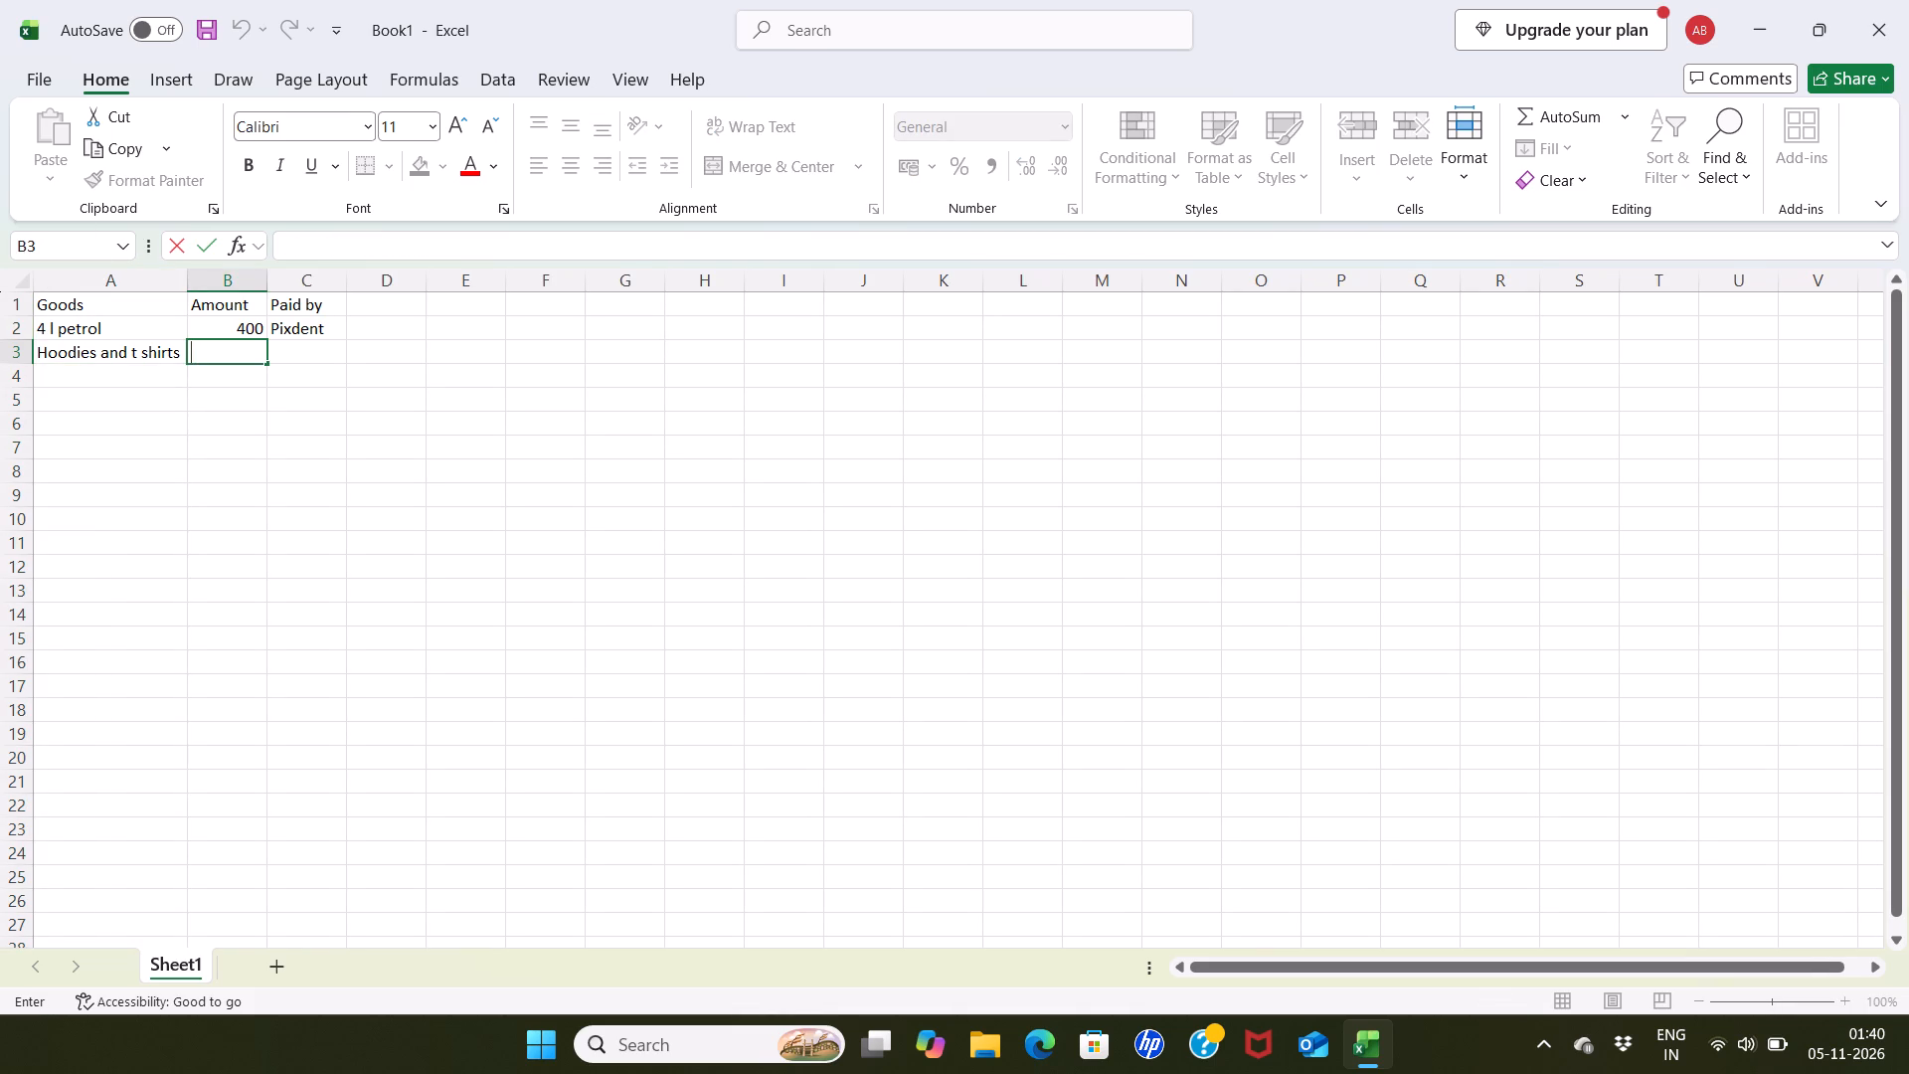
key("9")
type("500")
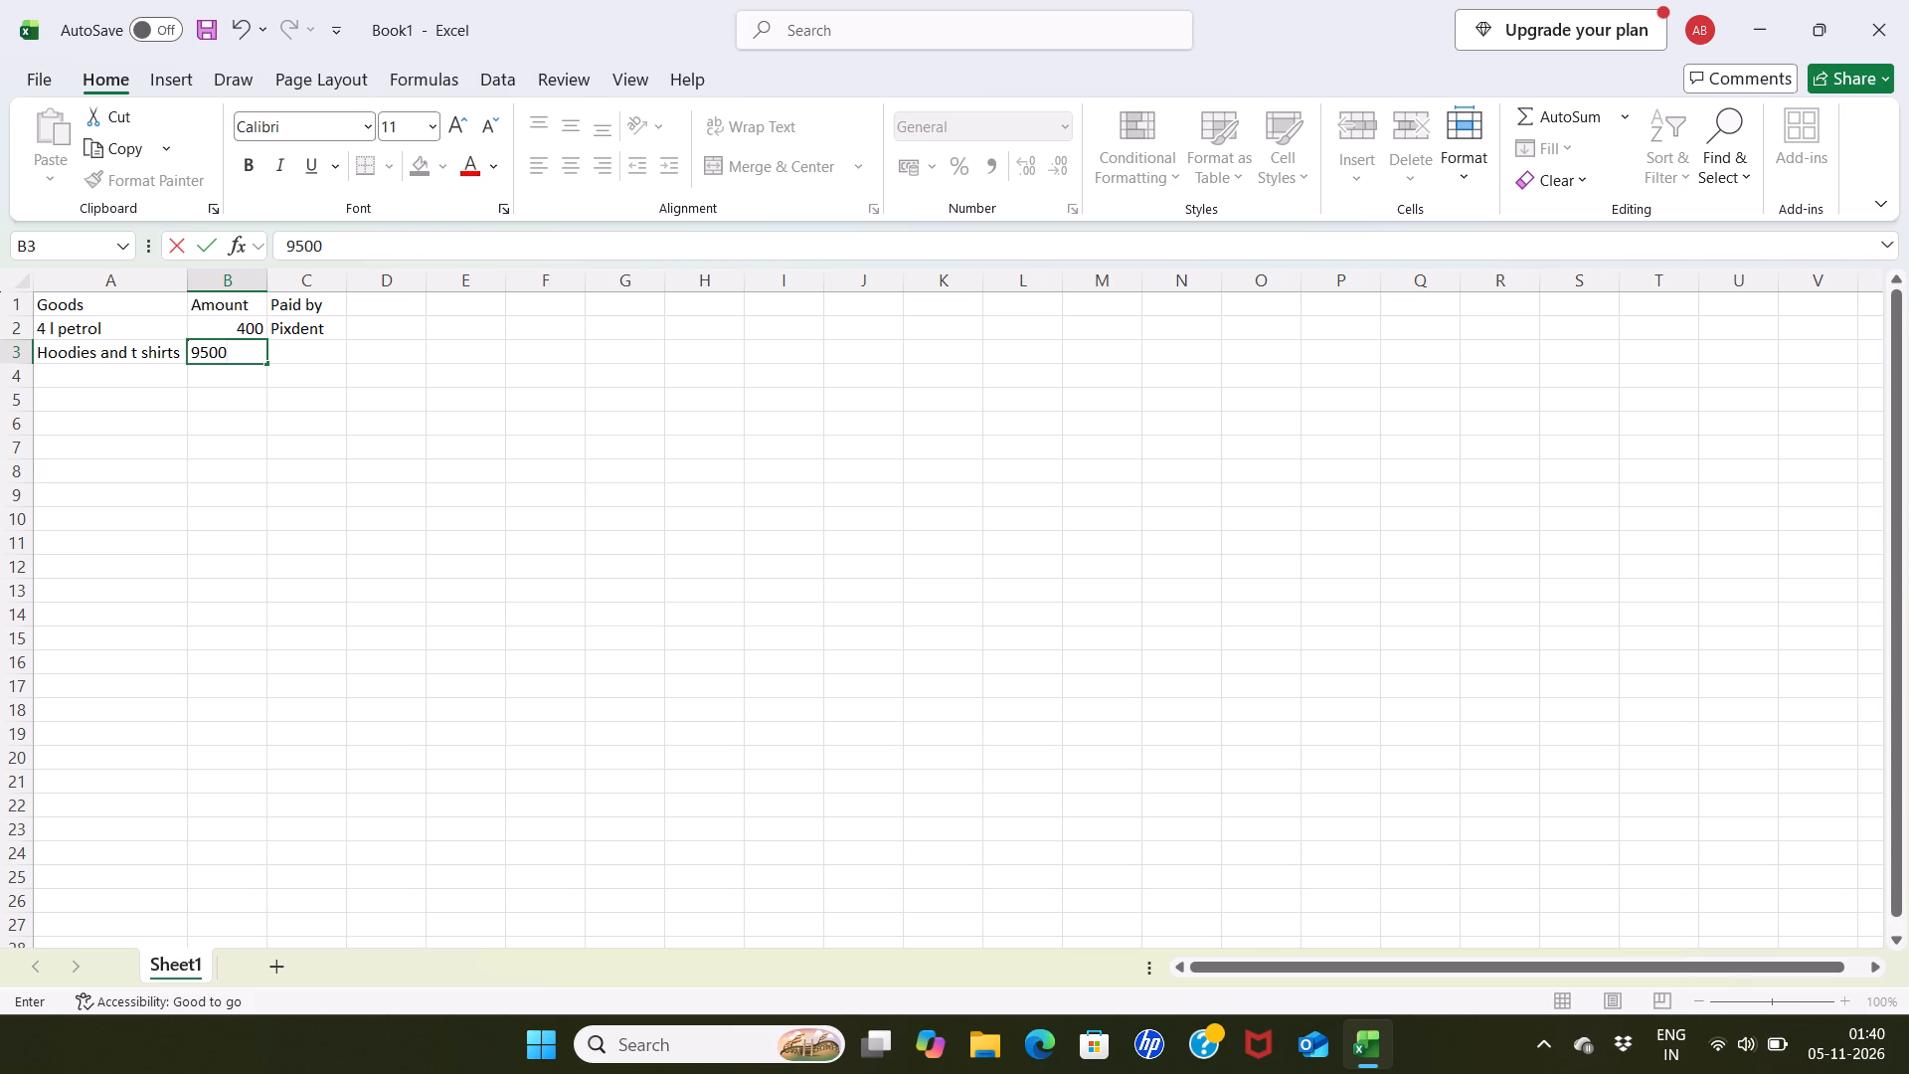
double_click(294, 348)
type("Pi")
type("xd")
type("ent")
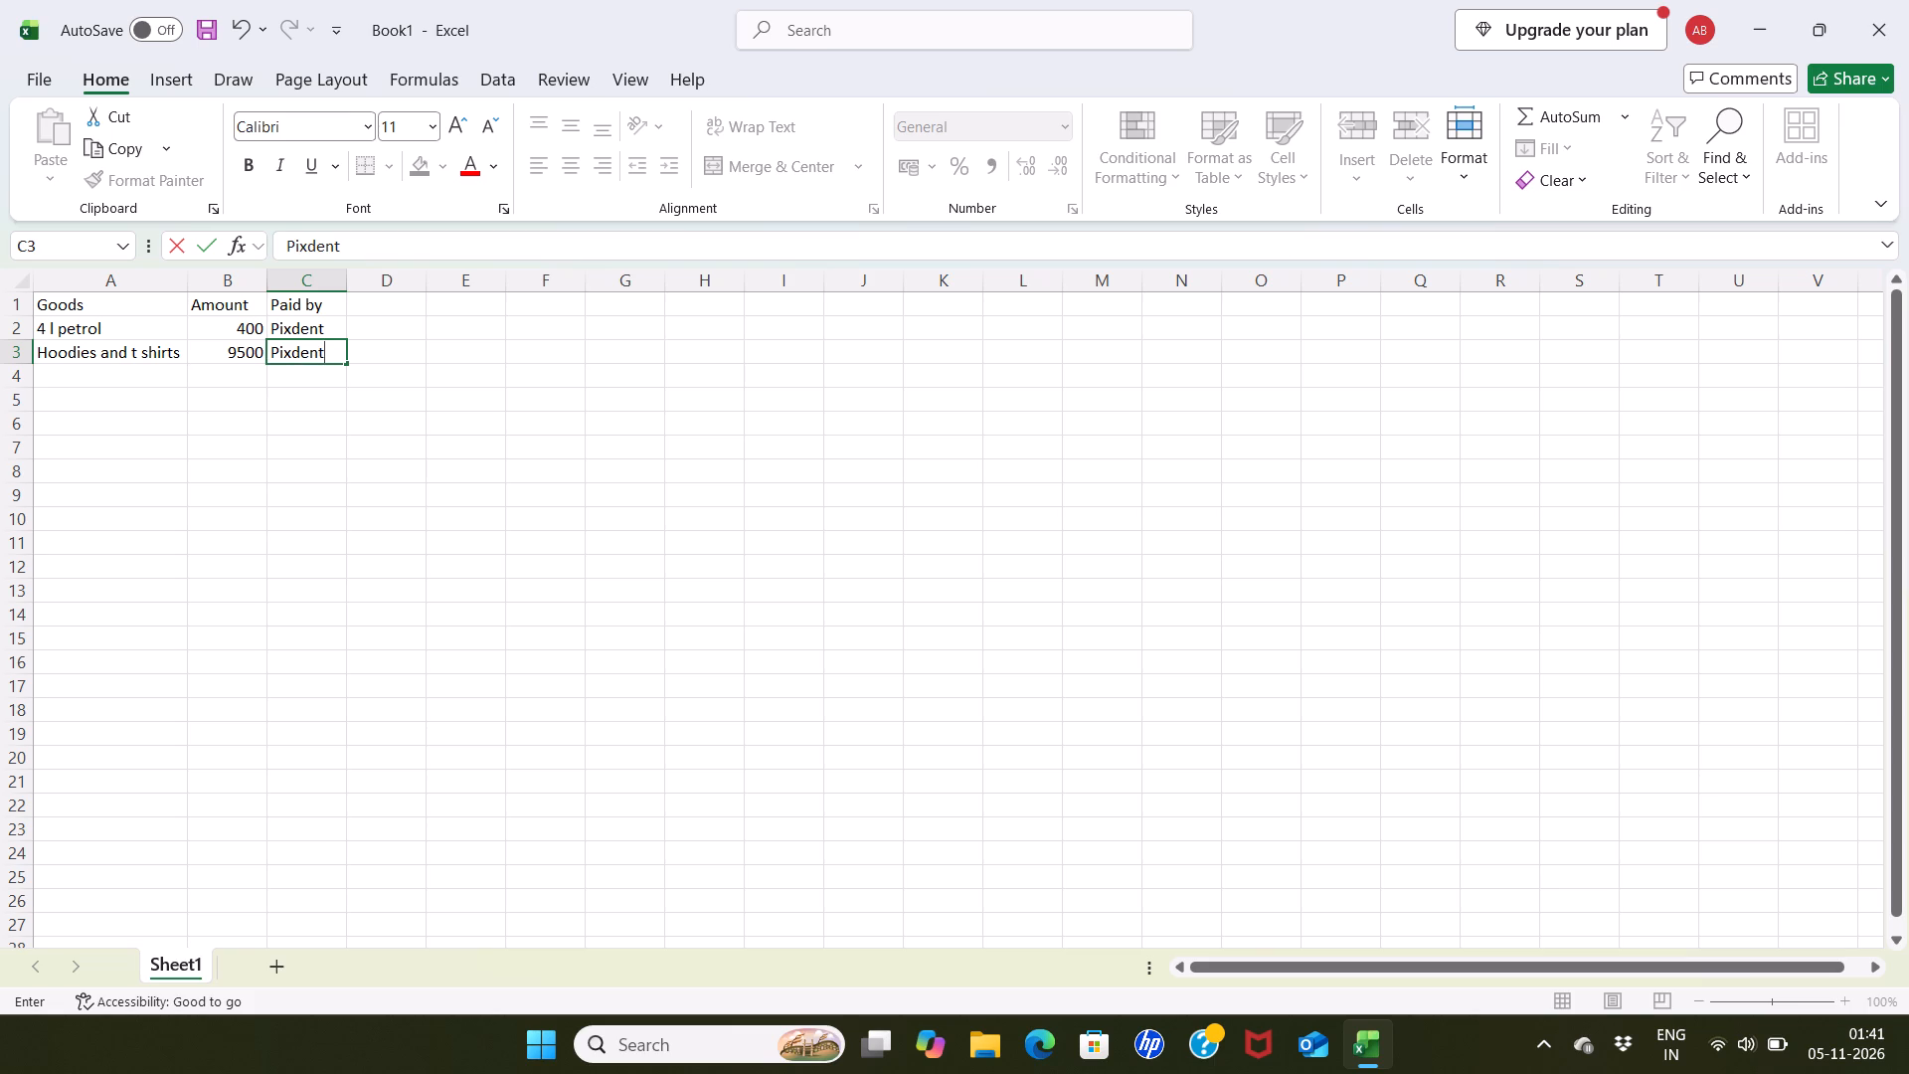
Enter "Printing cost and banner" in cell A4 and autofit column A to the longer text.
double_click(133, 370)
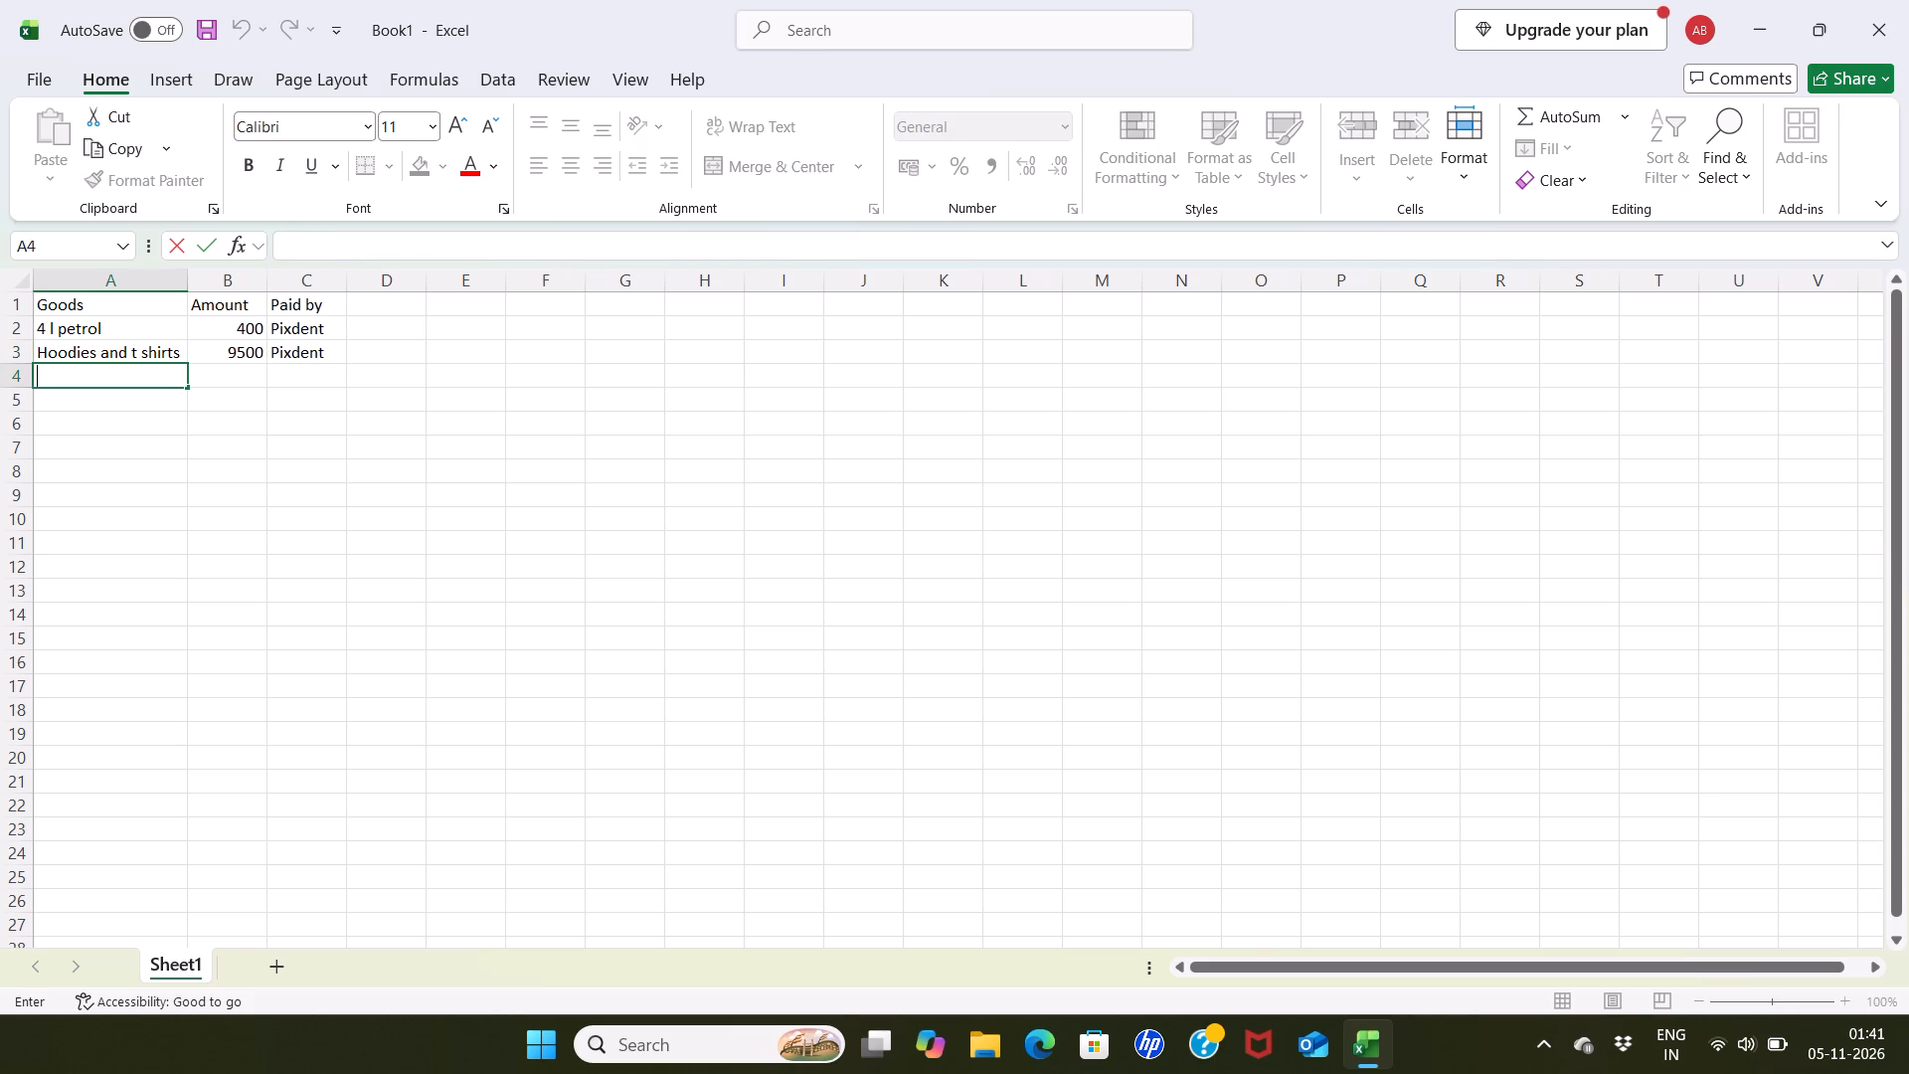
type("Printing")
key("space")
type("cost and")
key("space")
type("banner")
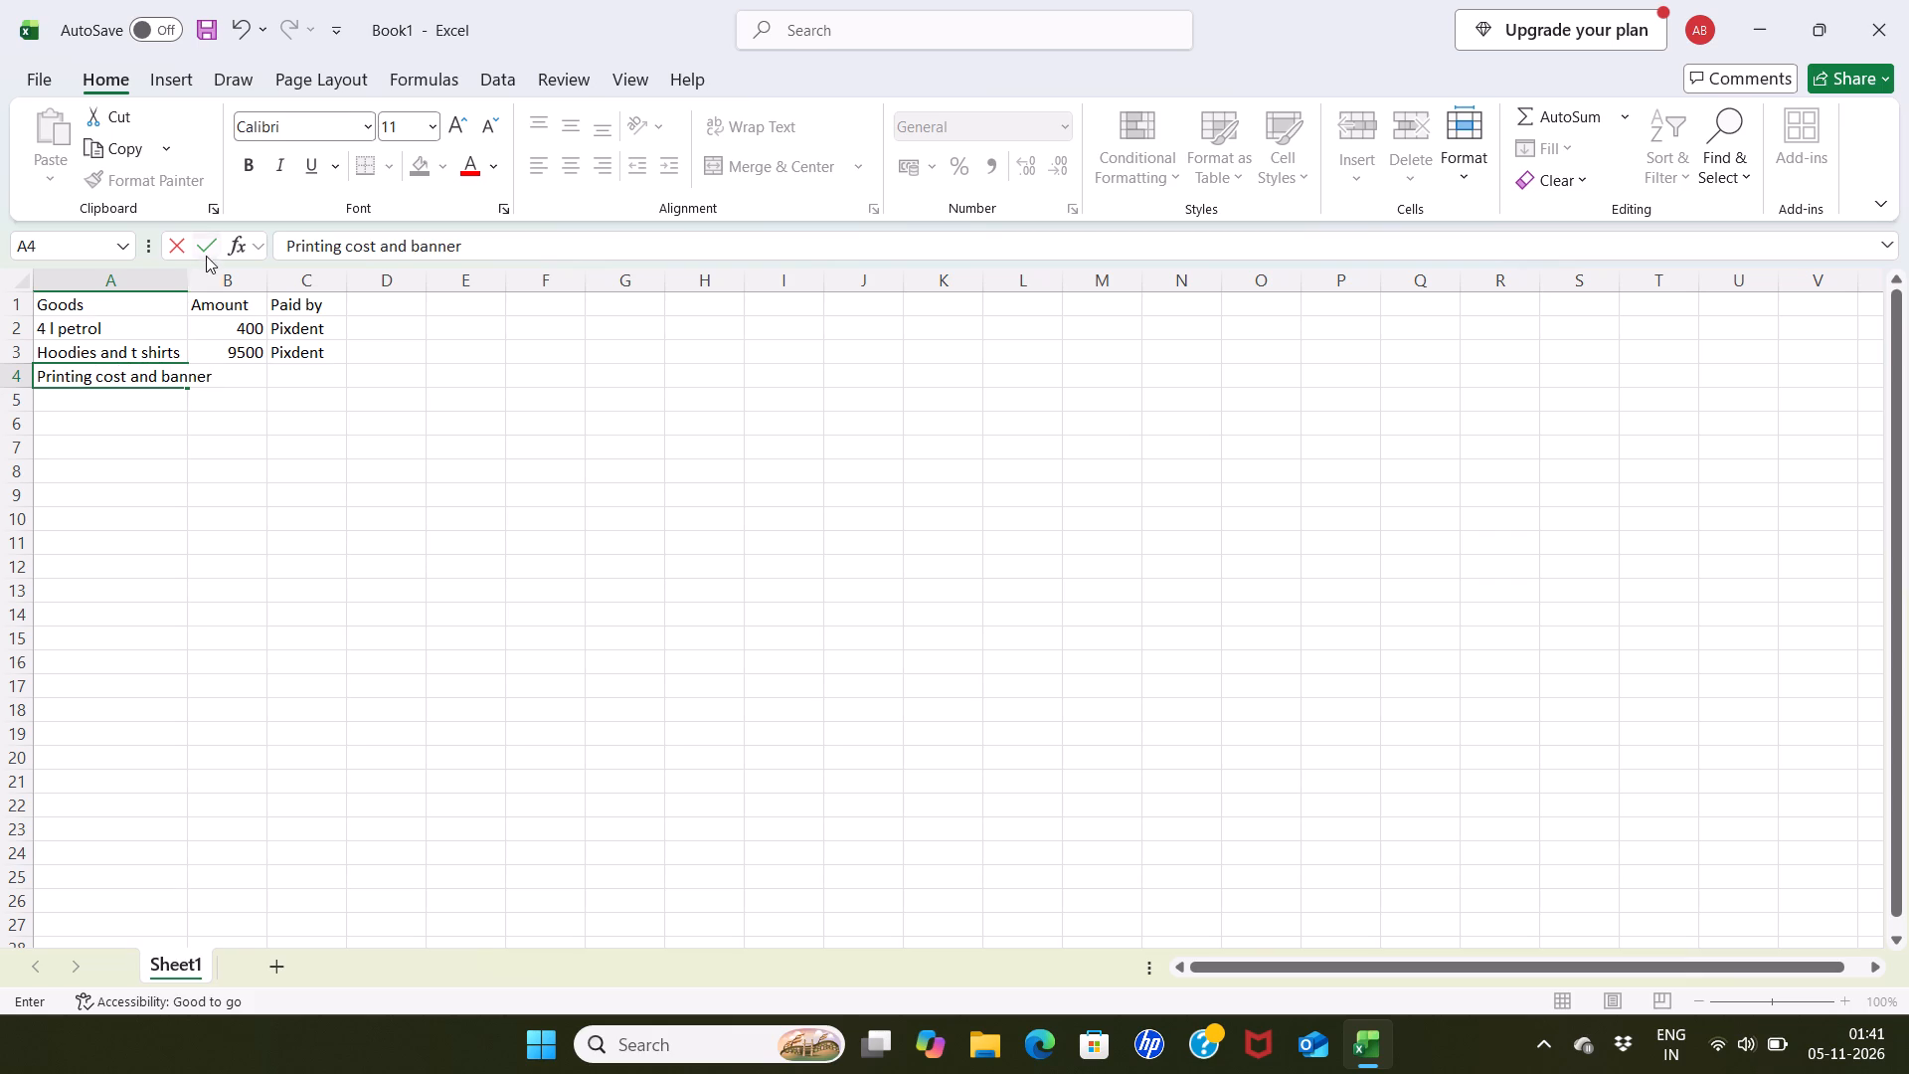
double_click(178, 280)
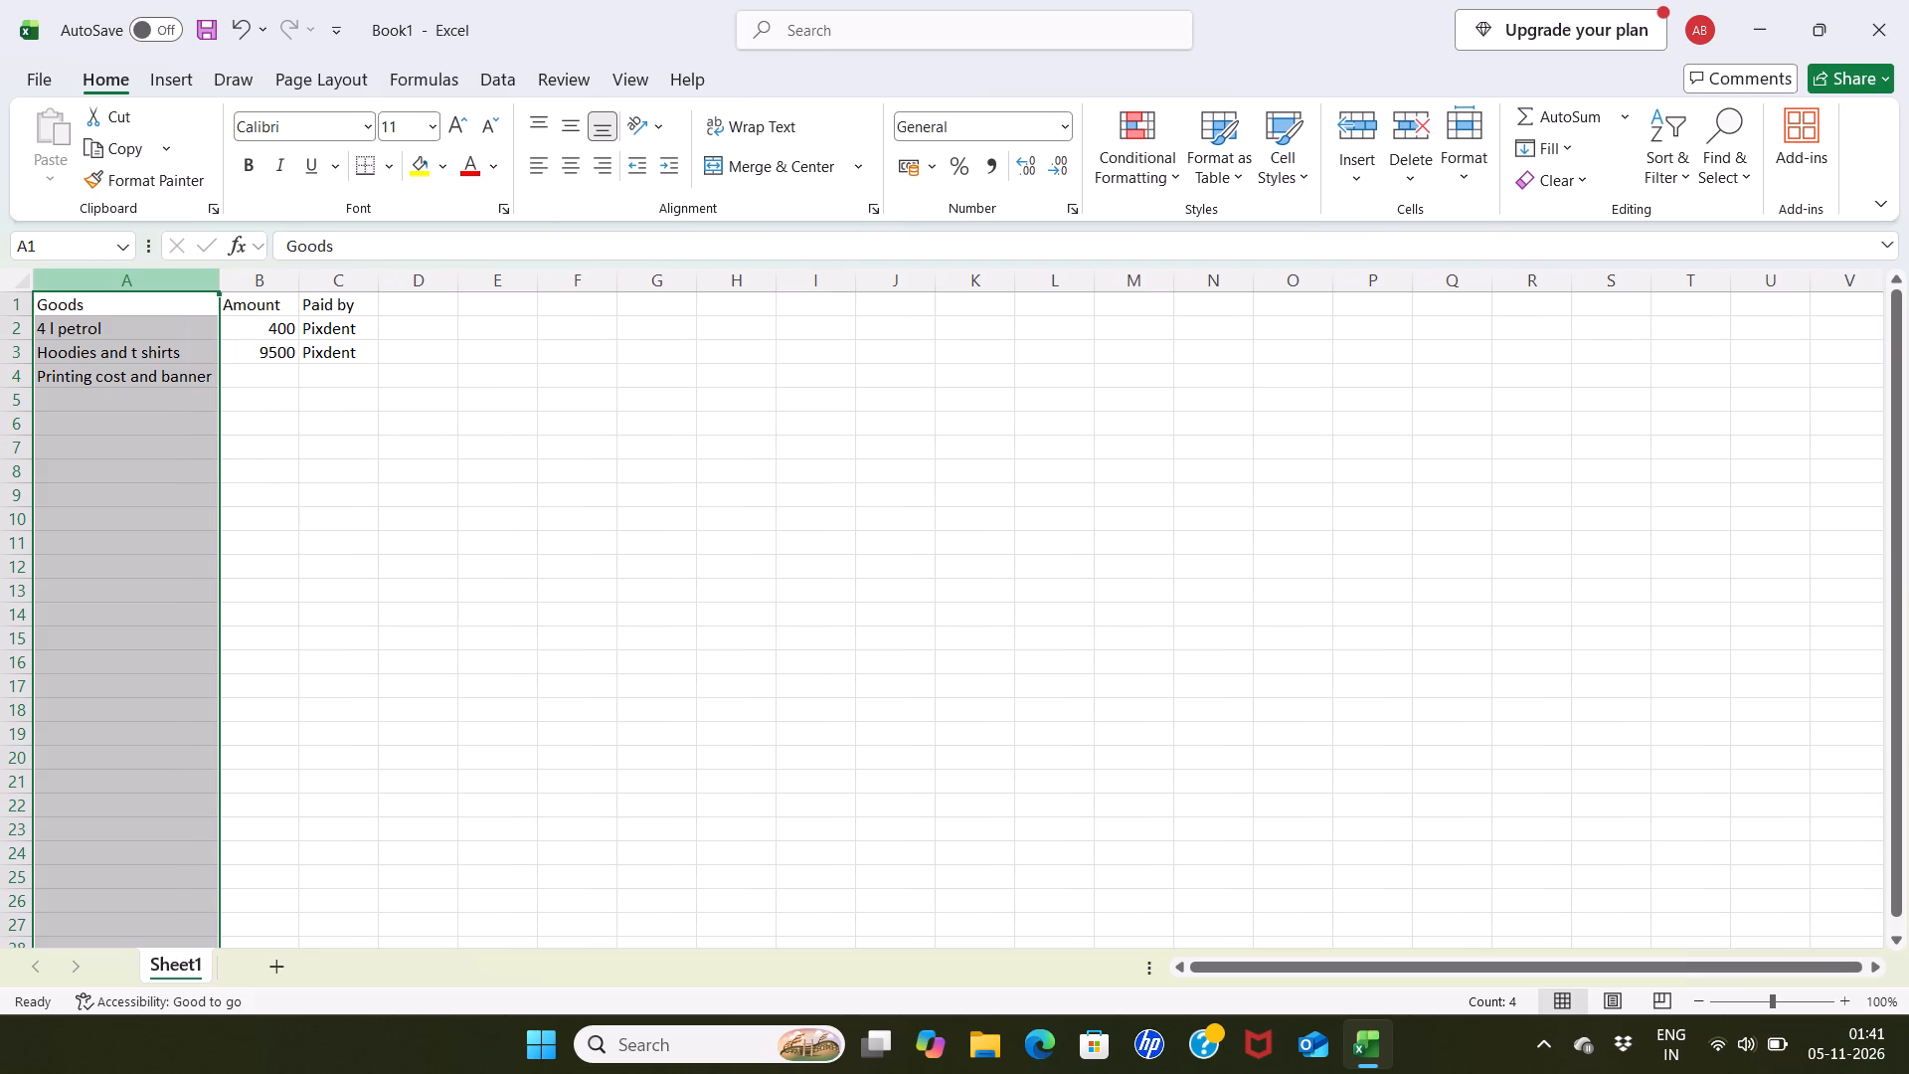
Enter the amount 9000 in B4 and Pixdent as payer in C4 for the printing cost and banner.
double_click(268, 379)
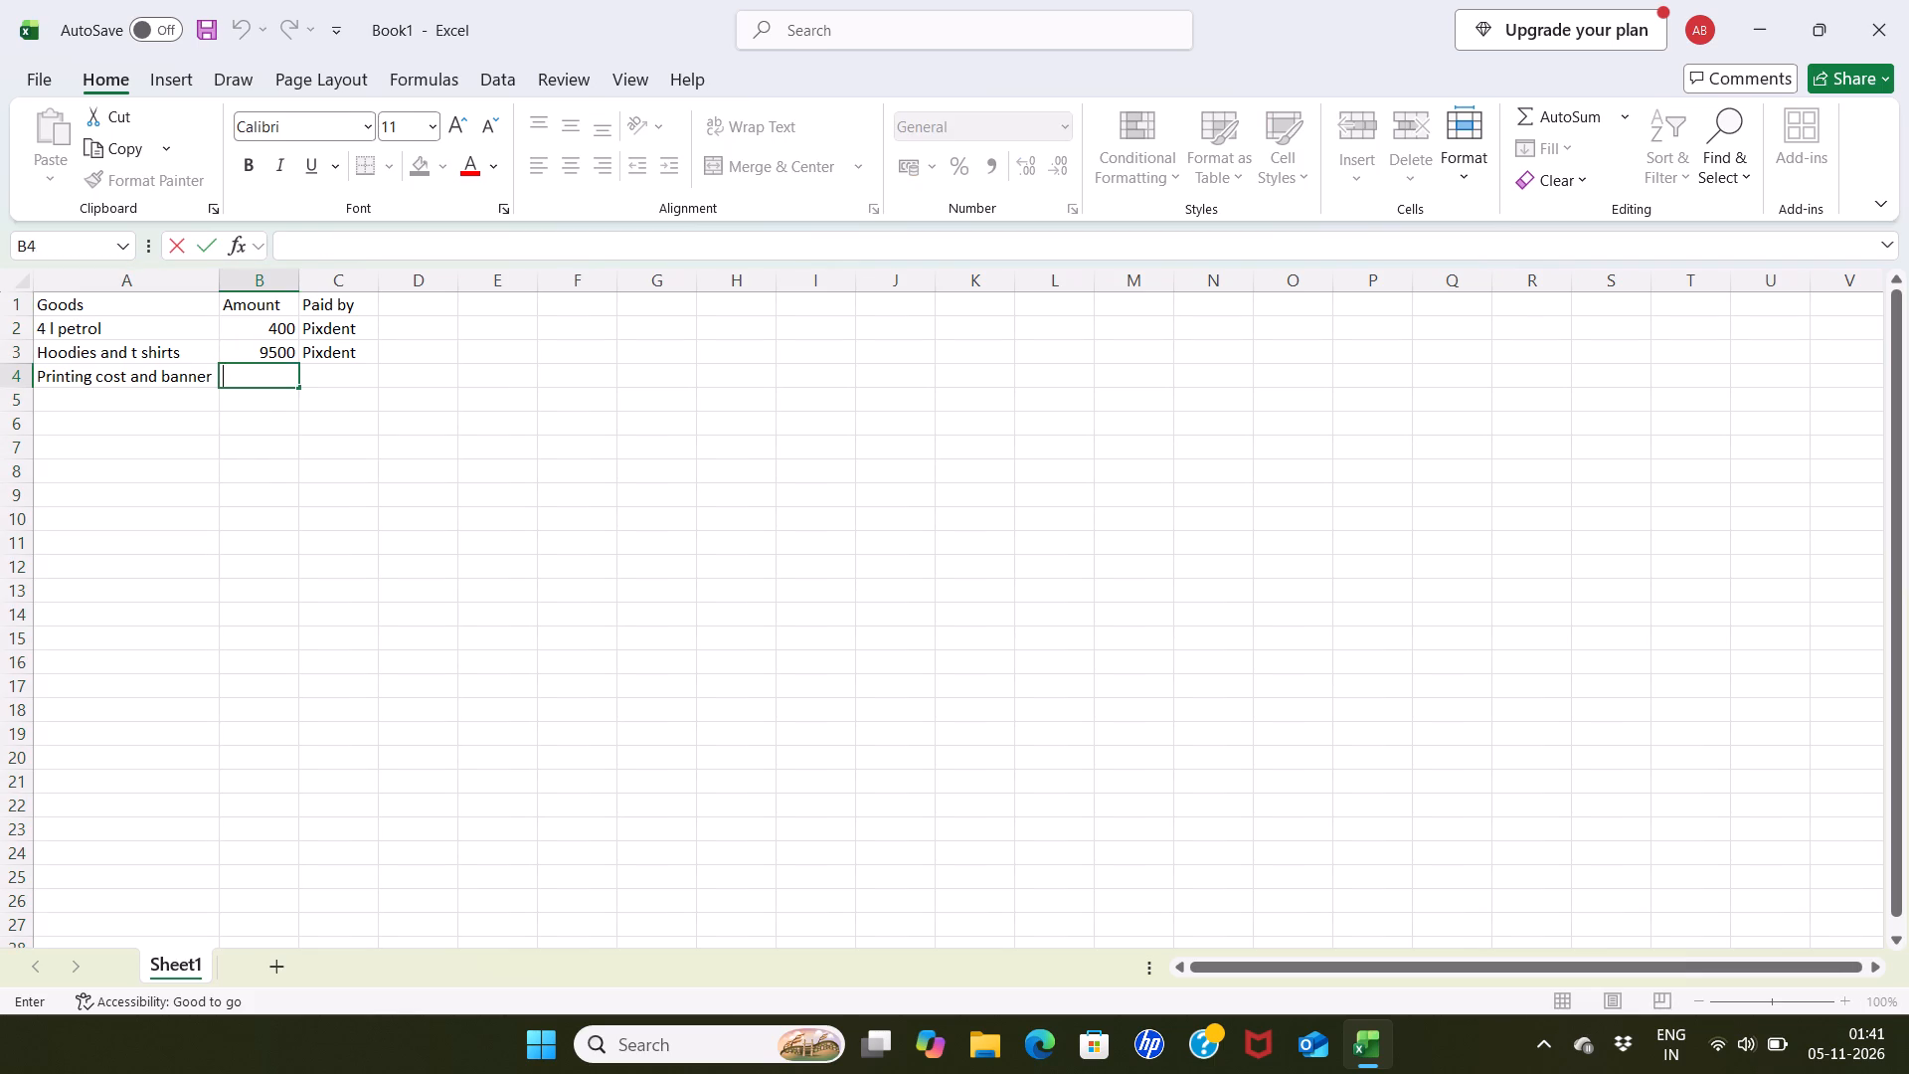
type("9000")
double_click(323, 375)
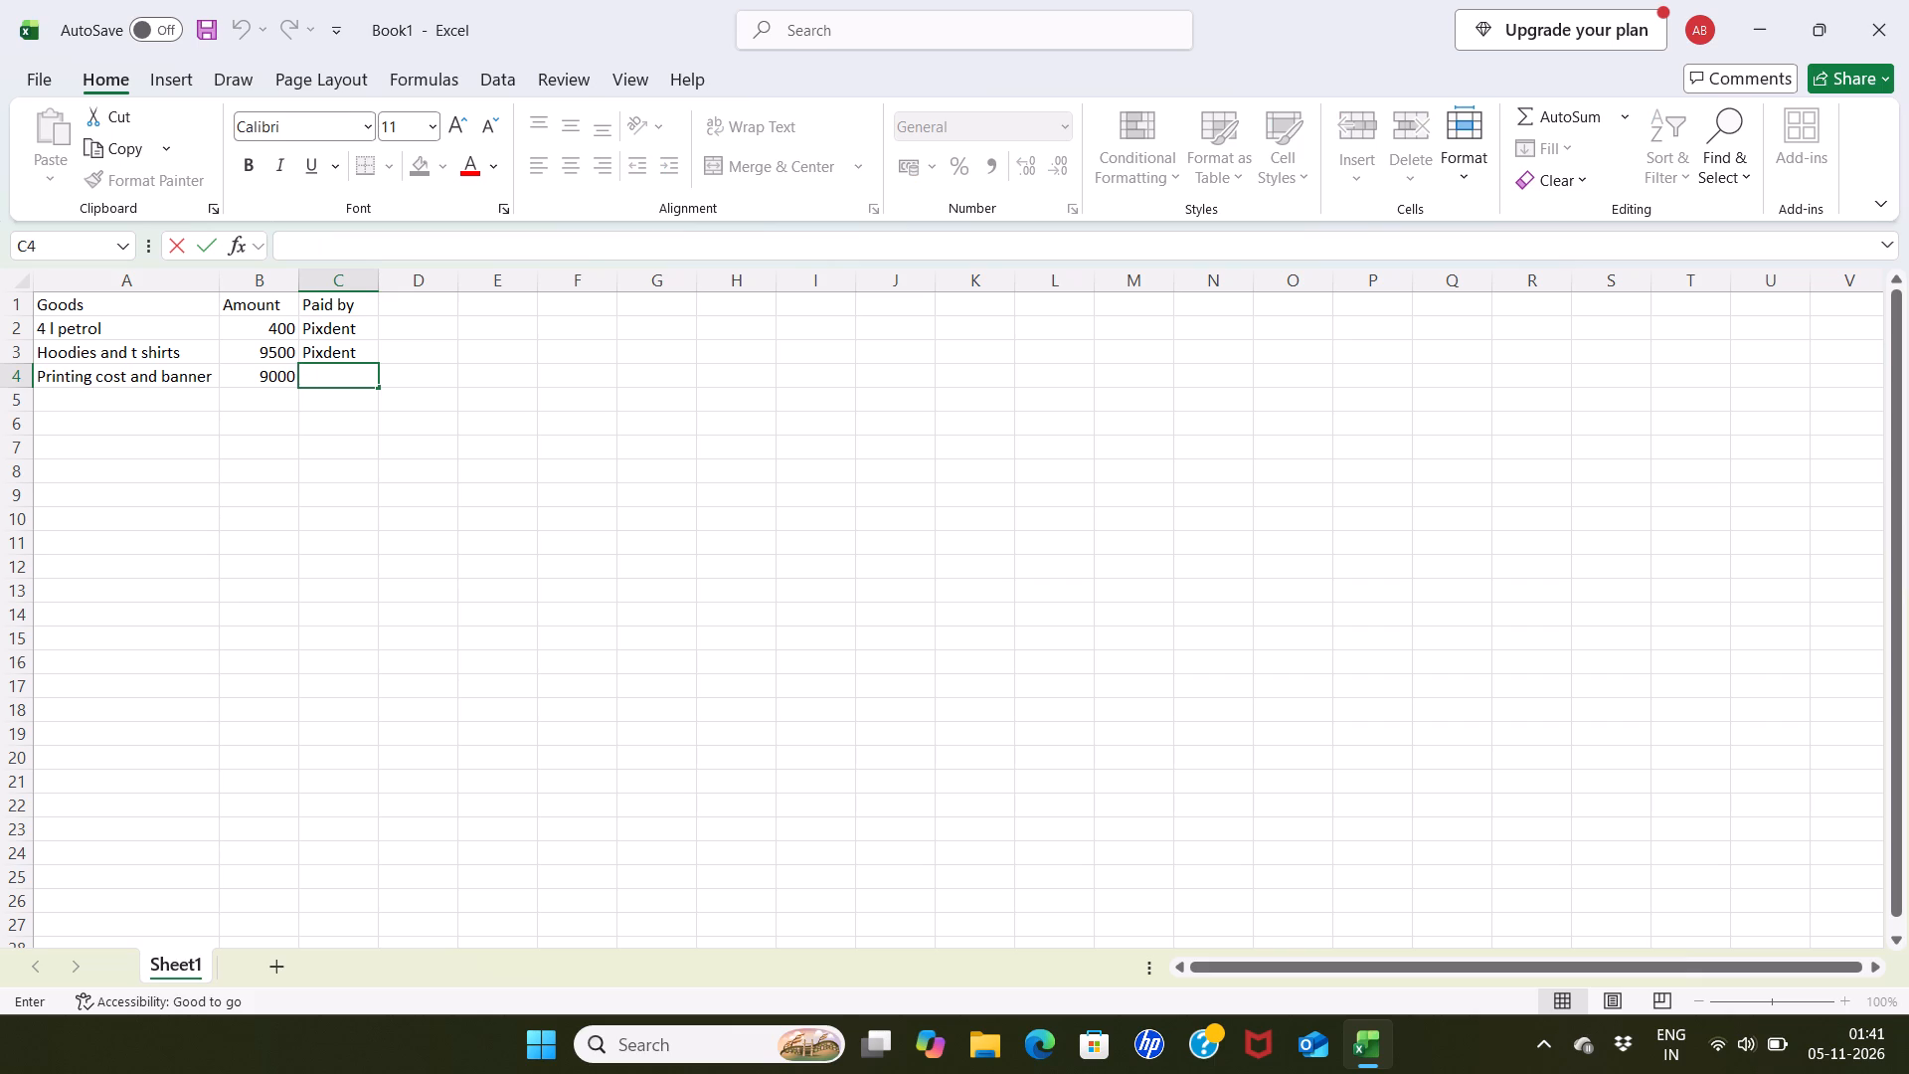
key("shift+p")
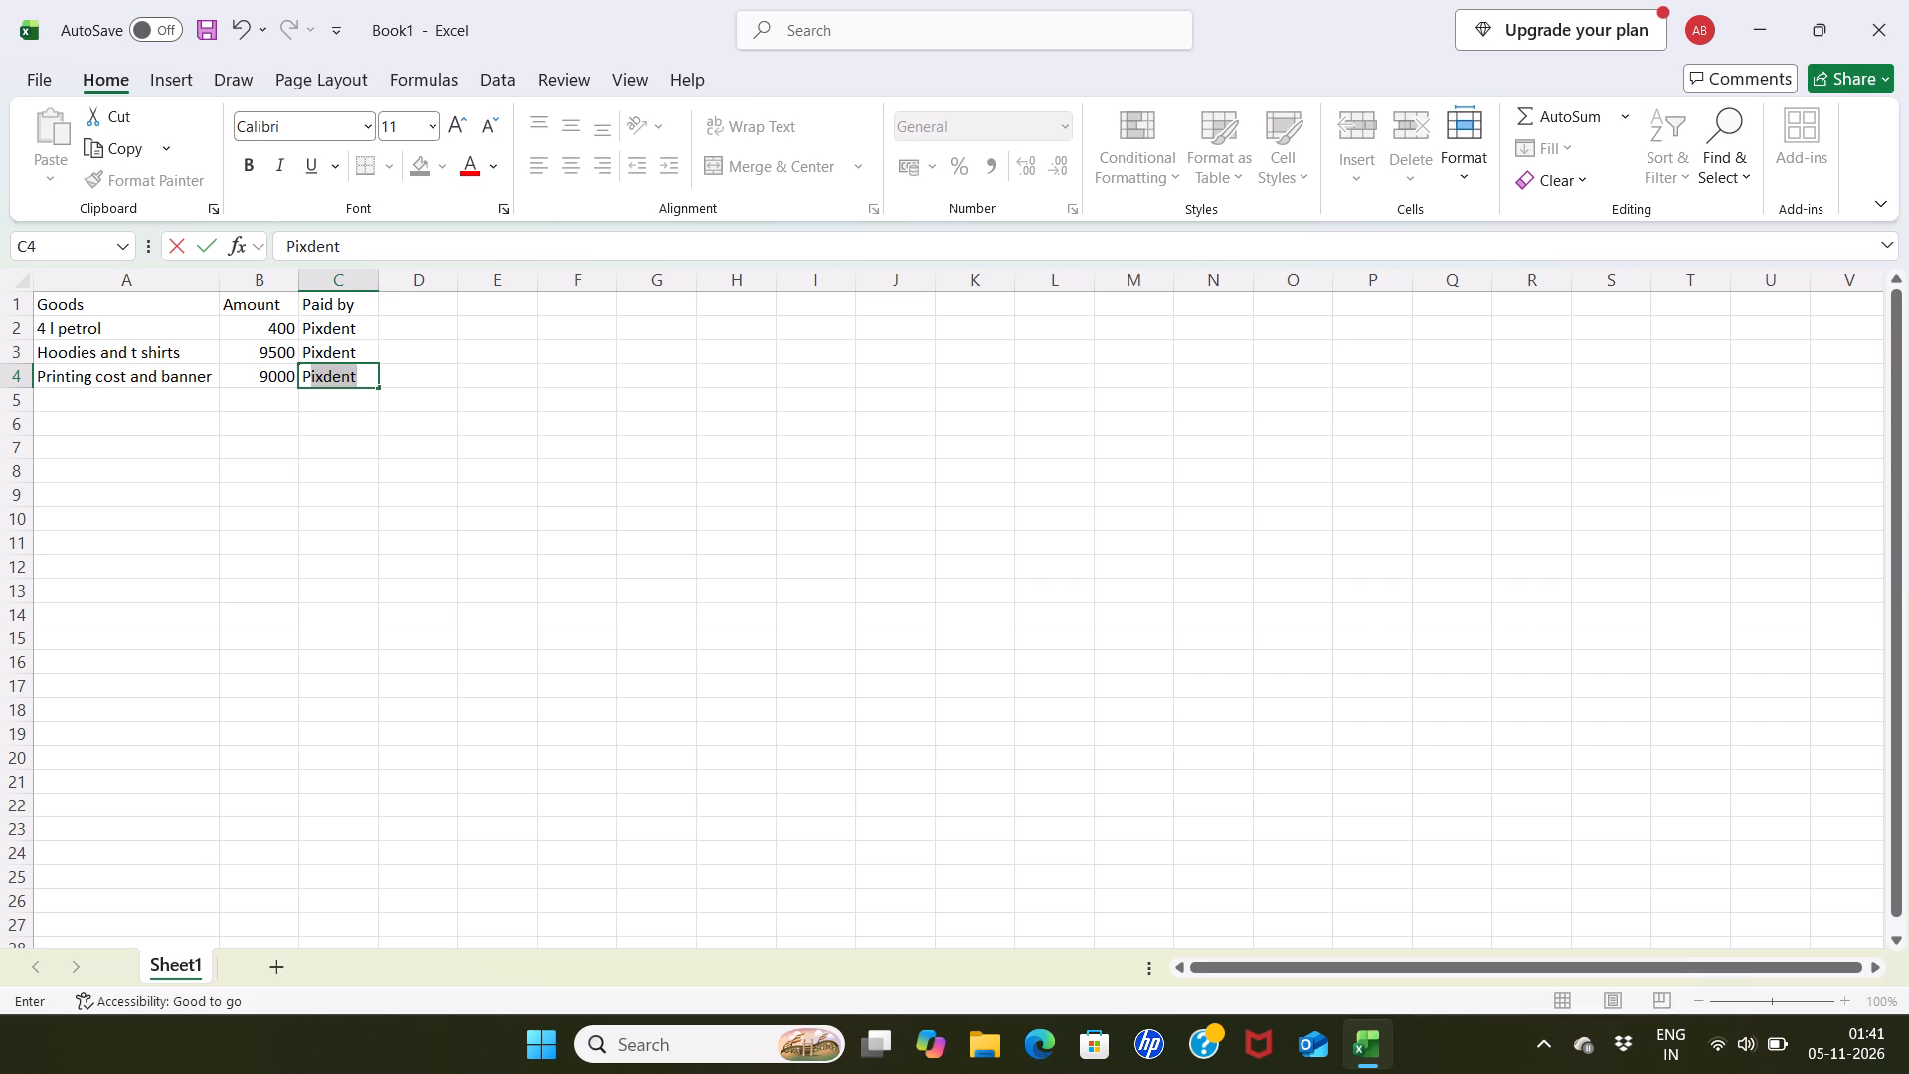
key("i")
type("xdent")
Enter "Return transport amount" in cell A5 and autofit column A to the text.
double_click(182, 396)
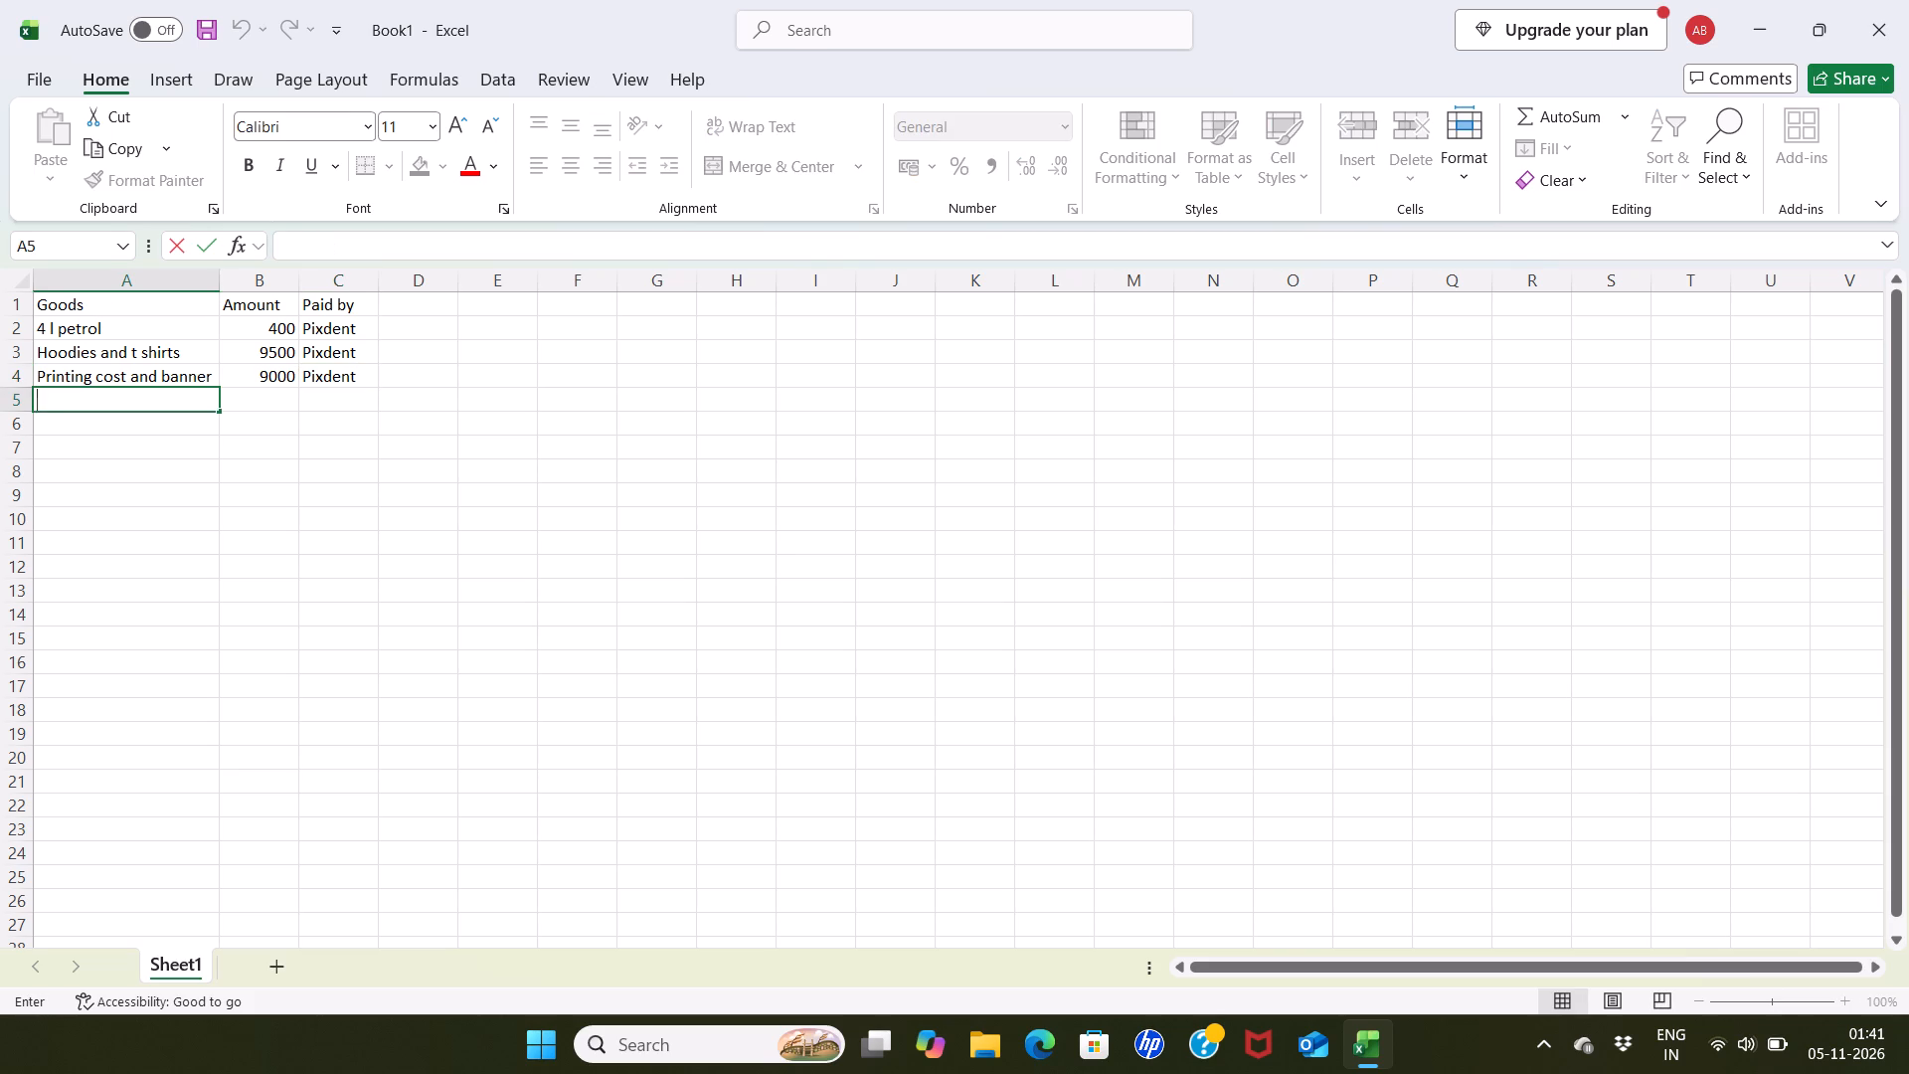
type("retu")
type("rn")
key("space")
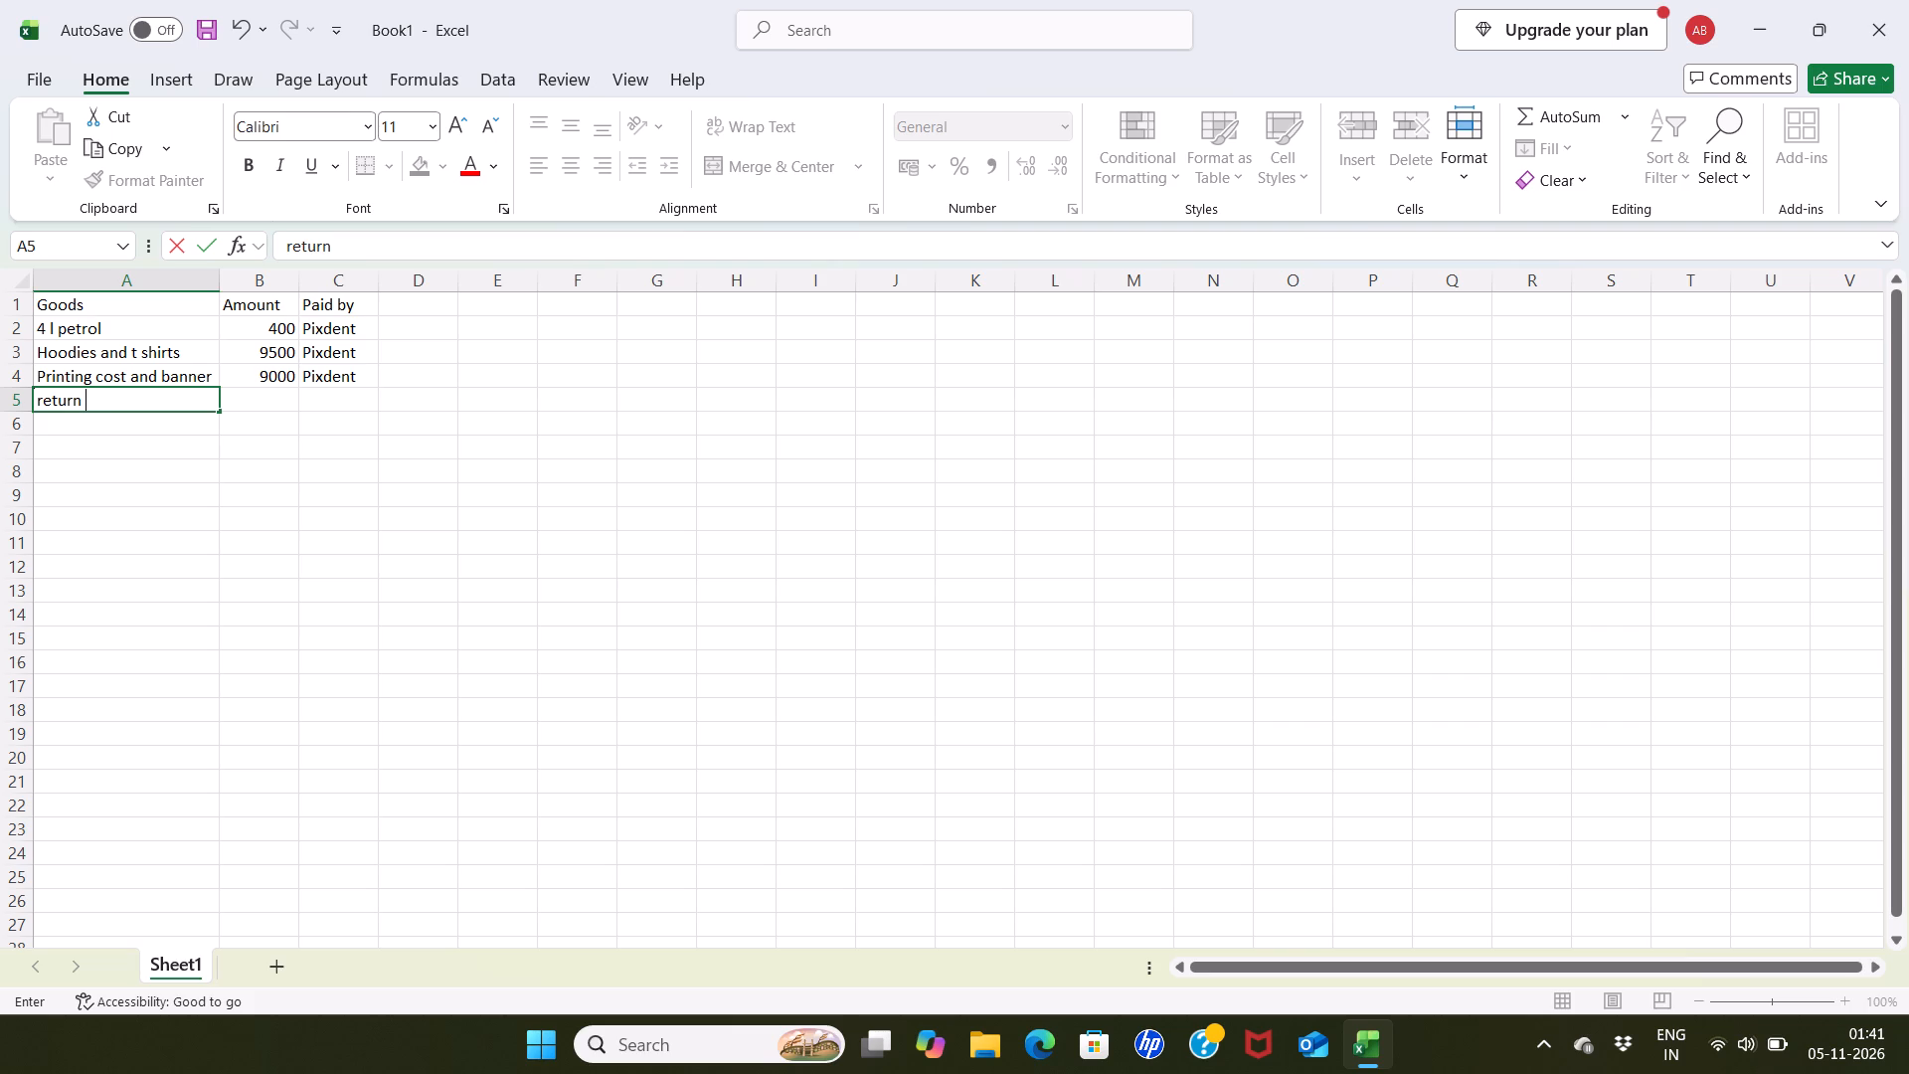
key("BackSpace")
key("BackSpace")
key("BackSpace")
key("BackSpace")
key("BackSpace")
key("BackSpace")
key("BackSpace")
type("Ret")
type("urn")
key("space")
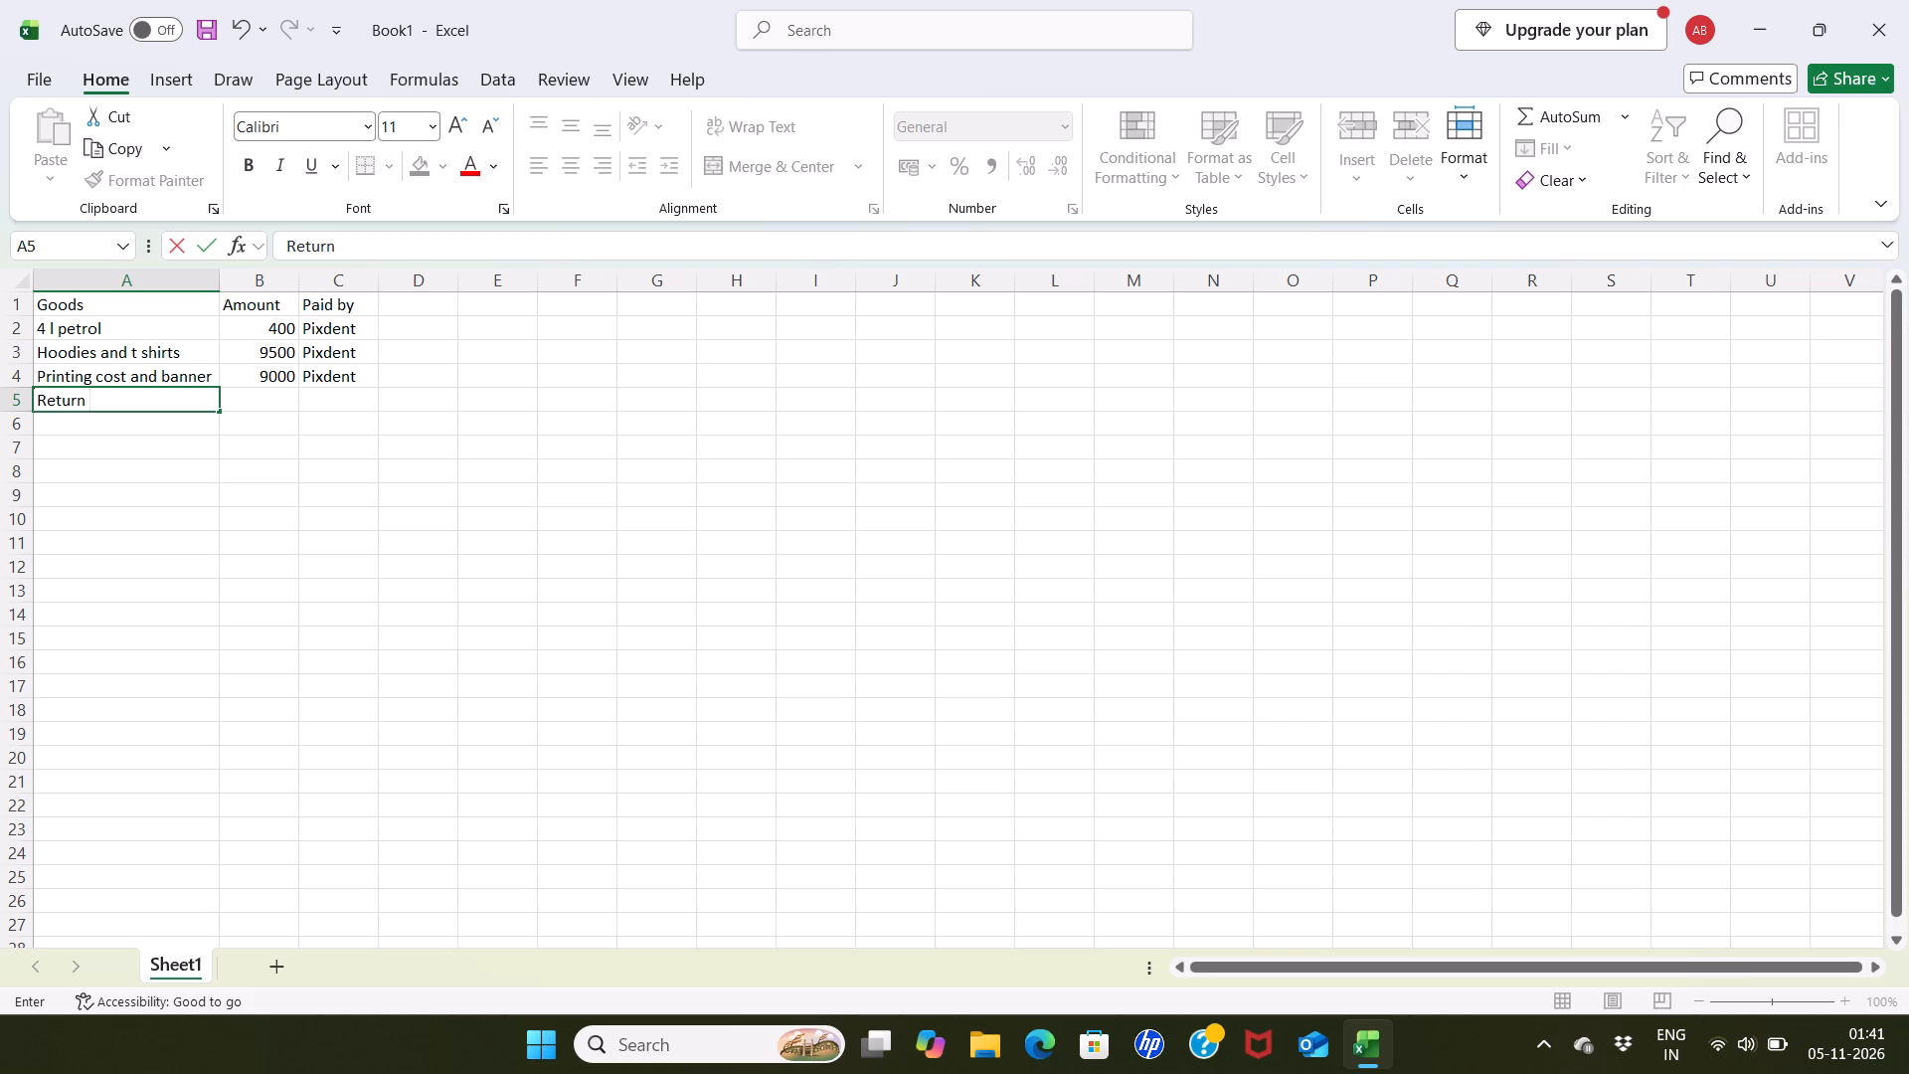
type("transport")
key("space")
type("amount")
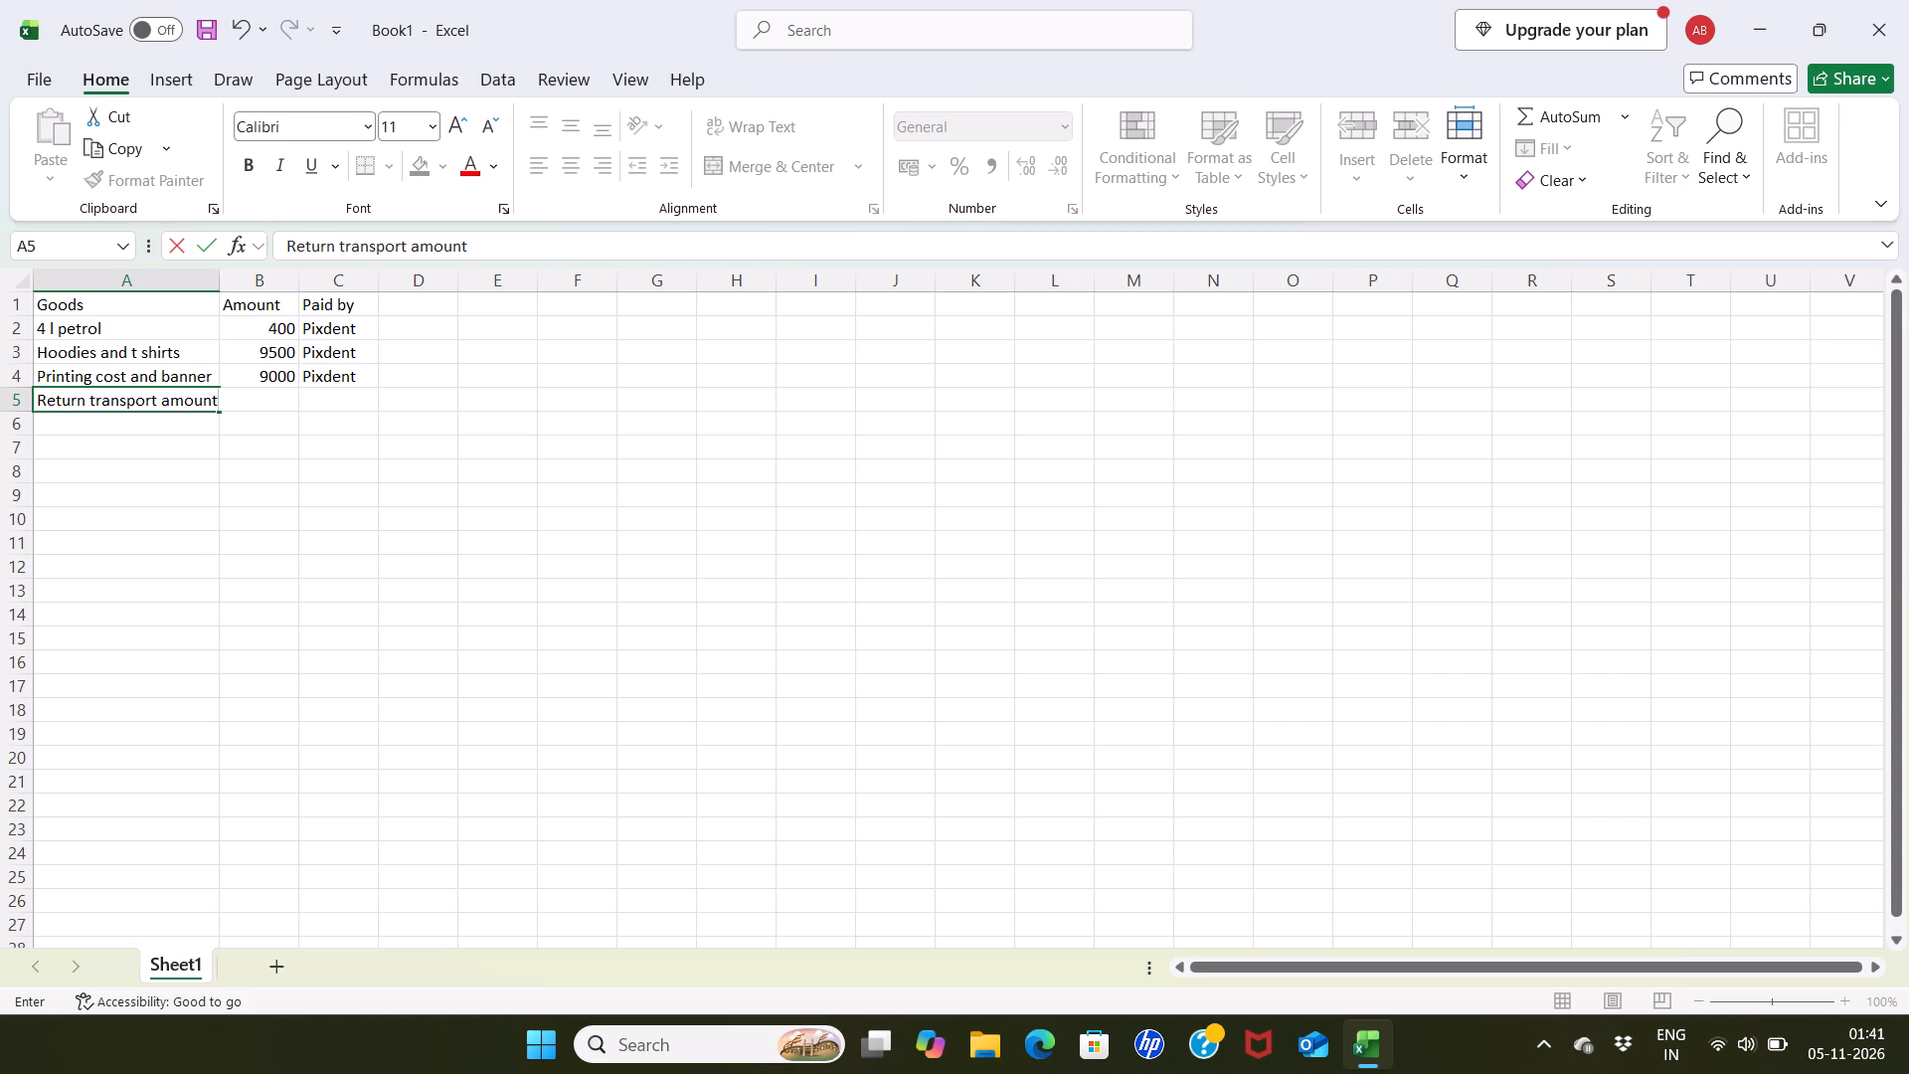
double_click(215, 283)
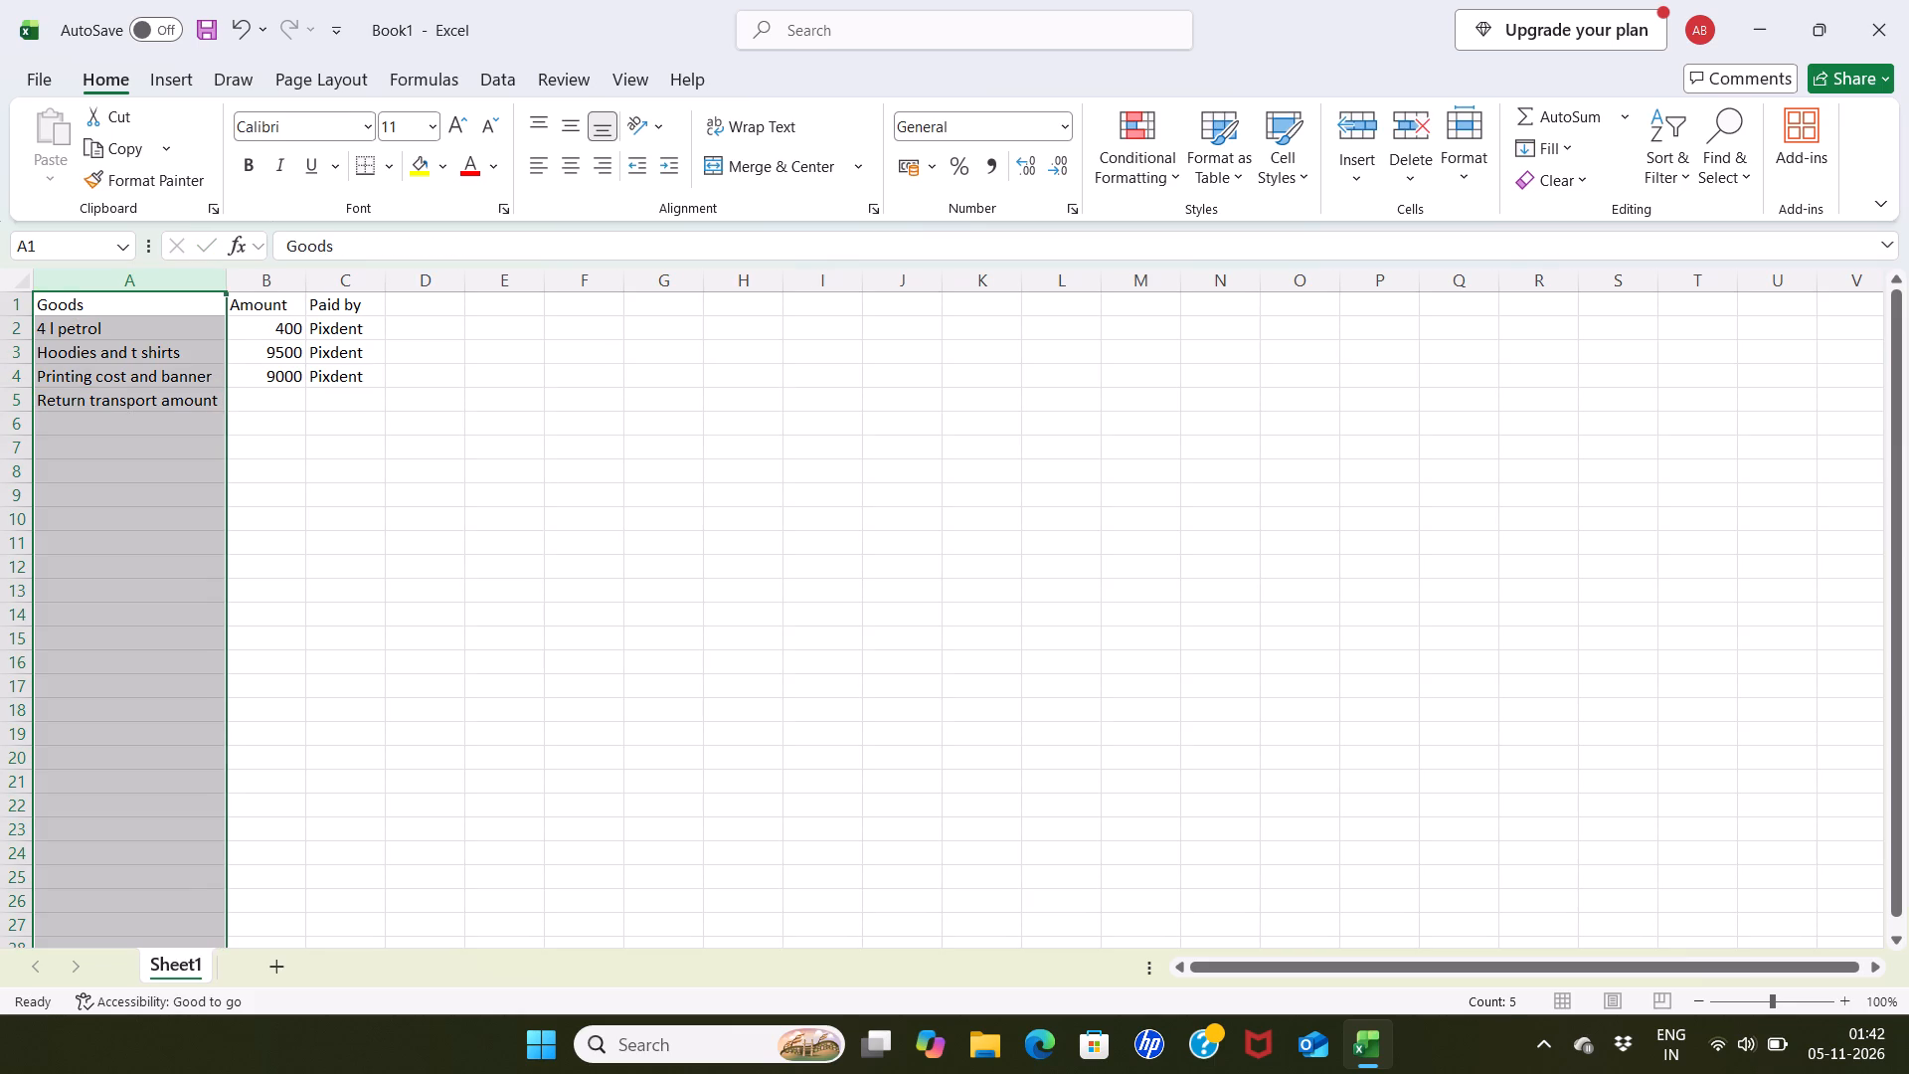
Enter the amount 500 in B5 and Pixdent as payer in C5 for the return transport.
double_click(277, 398)
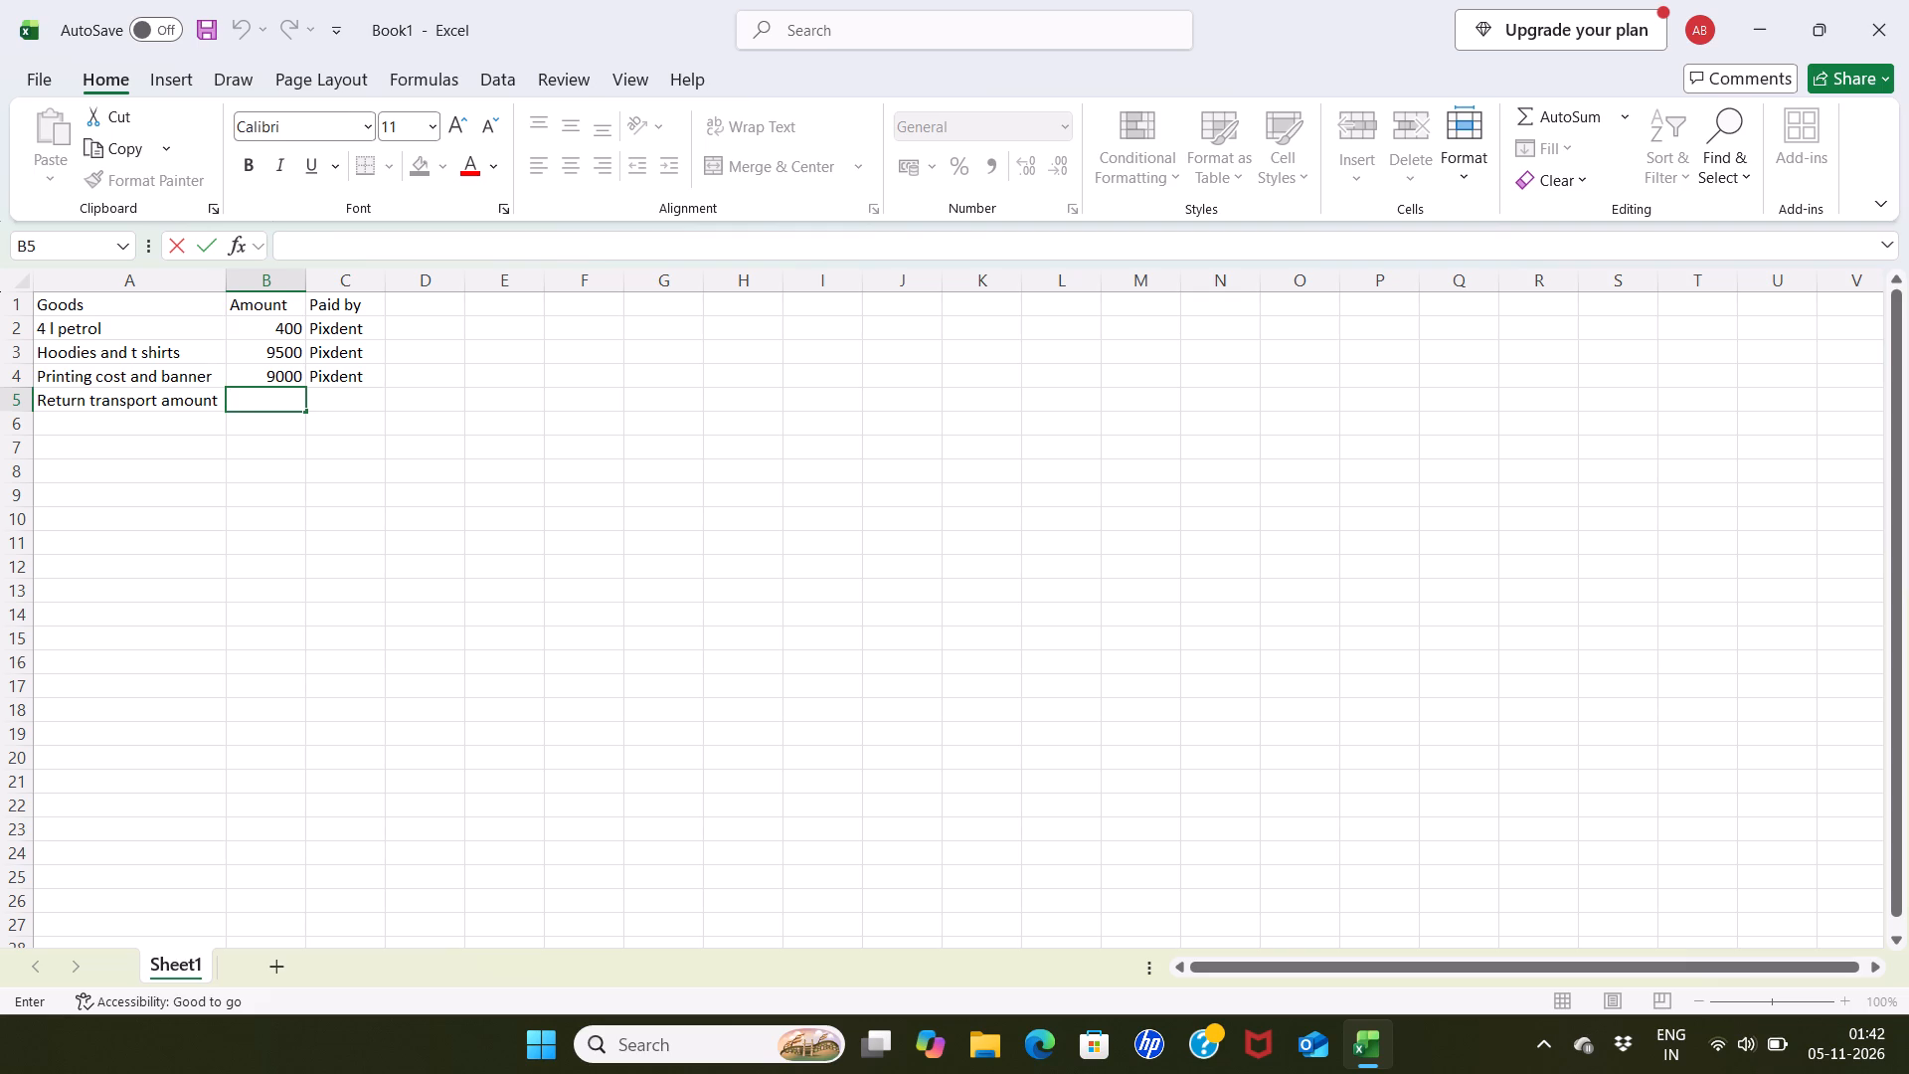
type("500")
key("Return")
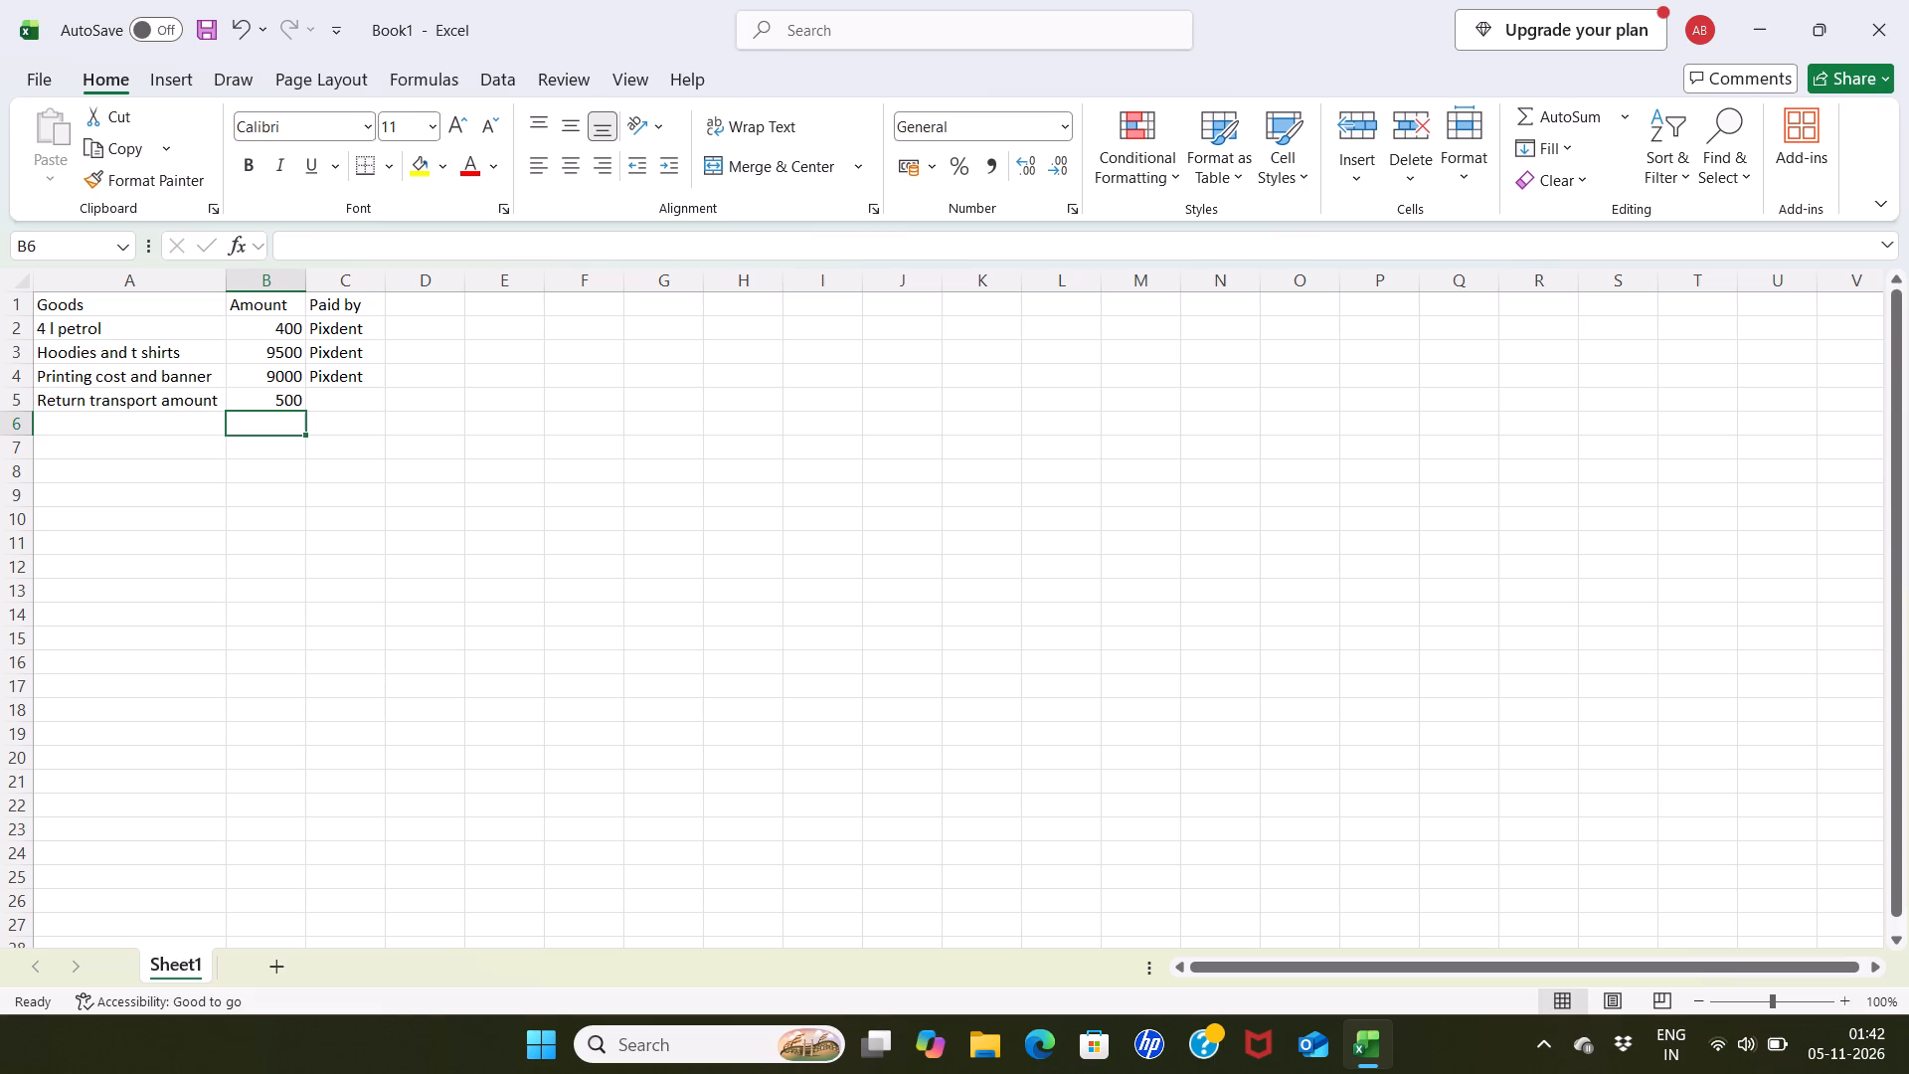
double_click(344, 397)
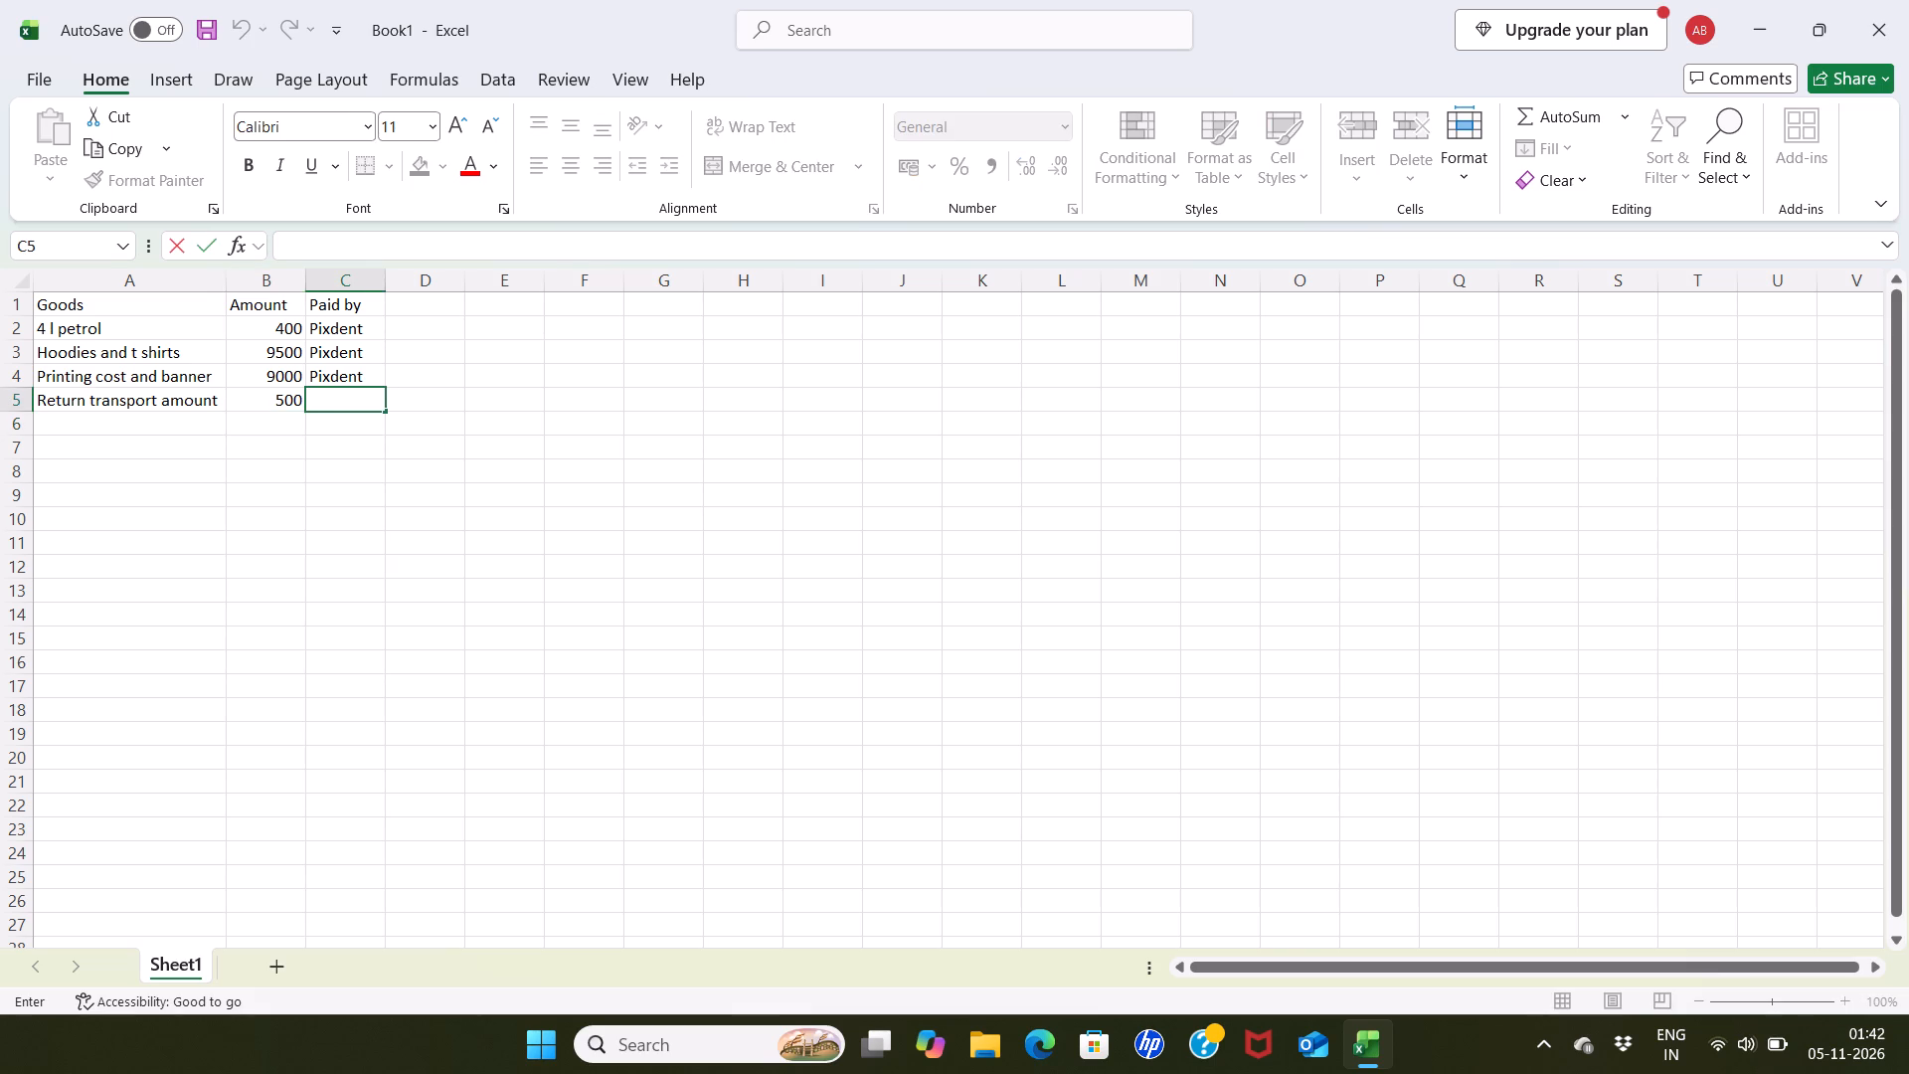
type("Pi")
key("x")
type("dent")
key("Return")
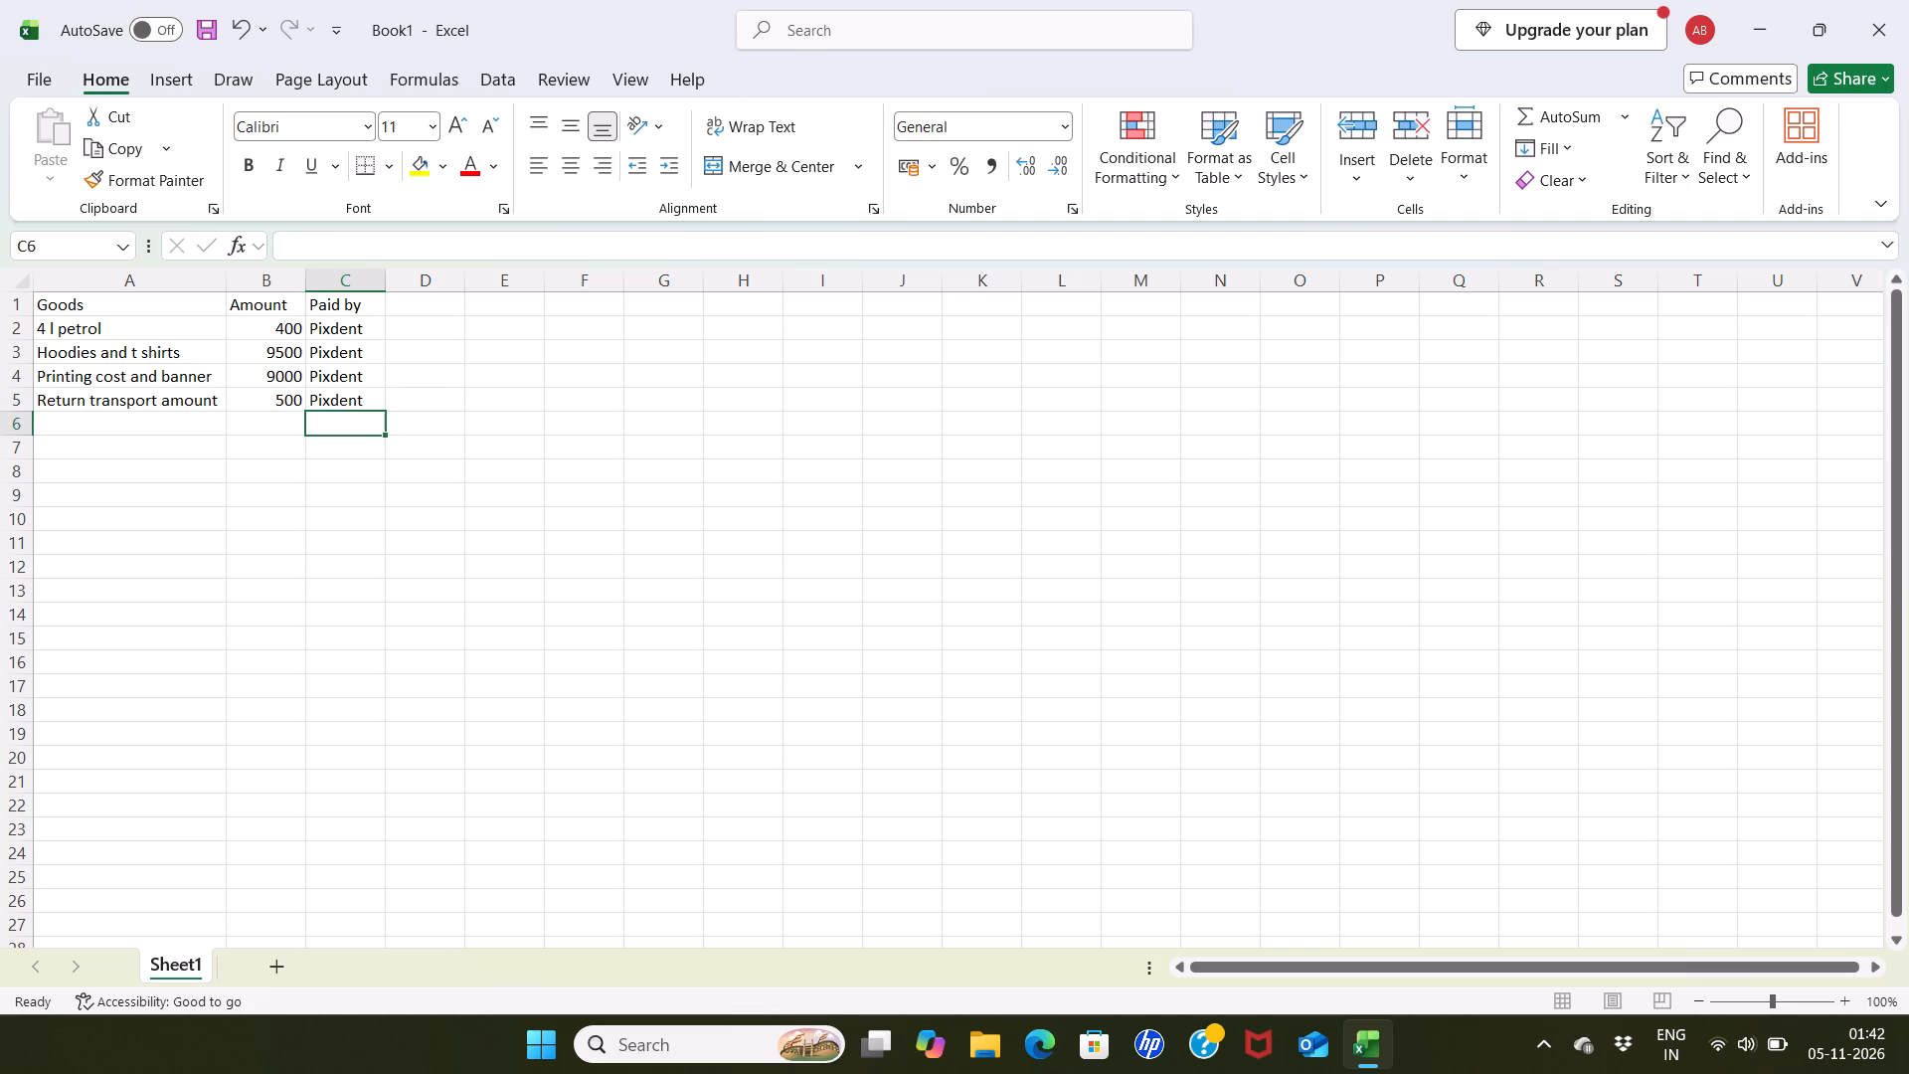
Append "(Approx cost)" to the return transport amount in B5 and autofit column B to the text.
double_click(201, 420)
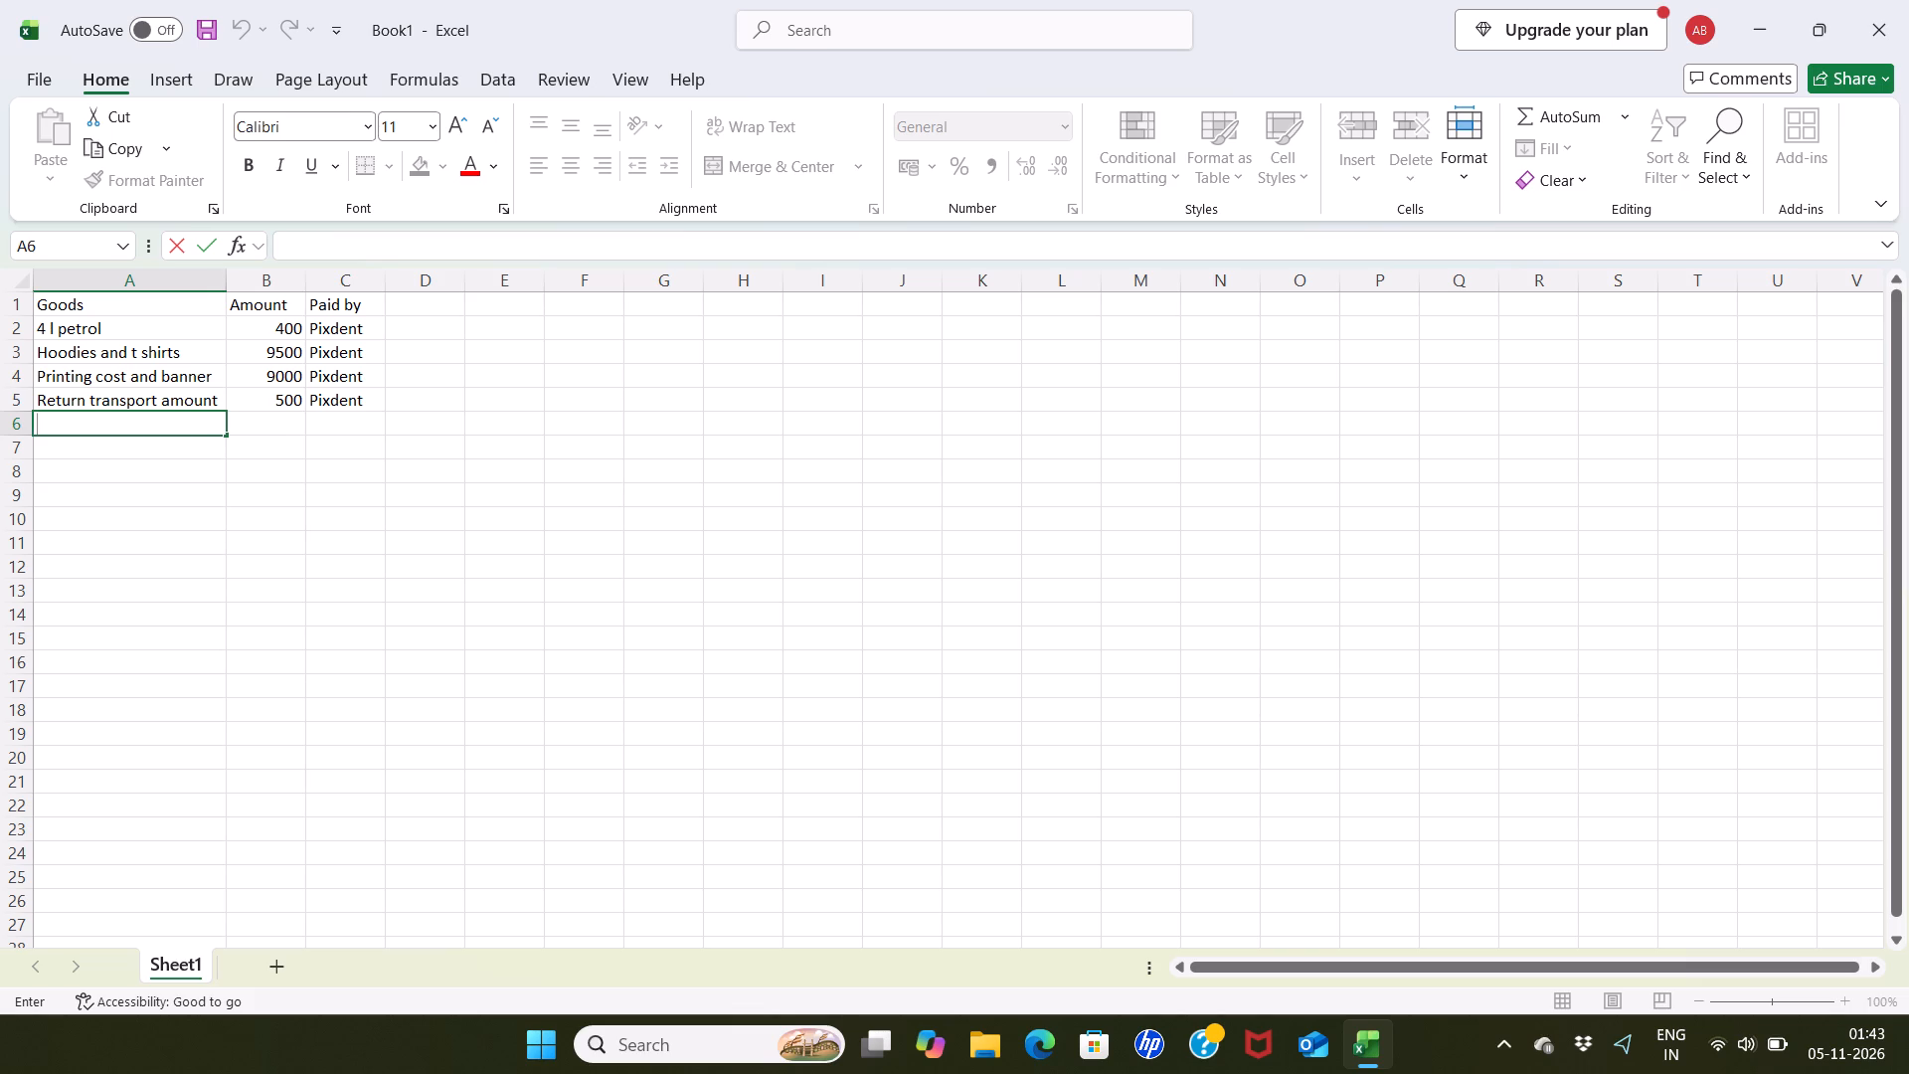
double_click(301, 402)
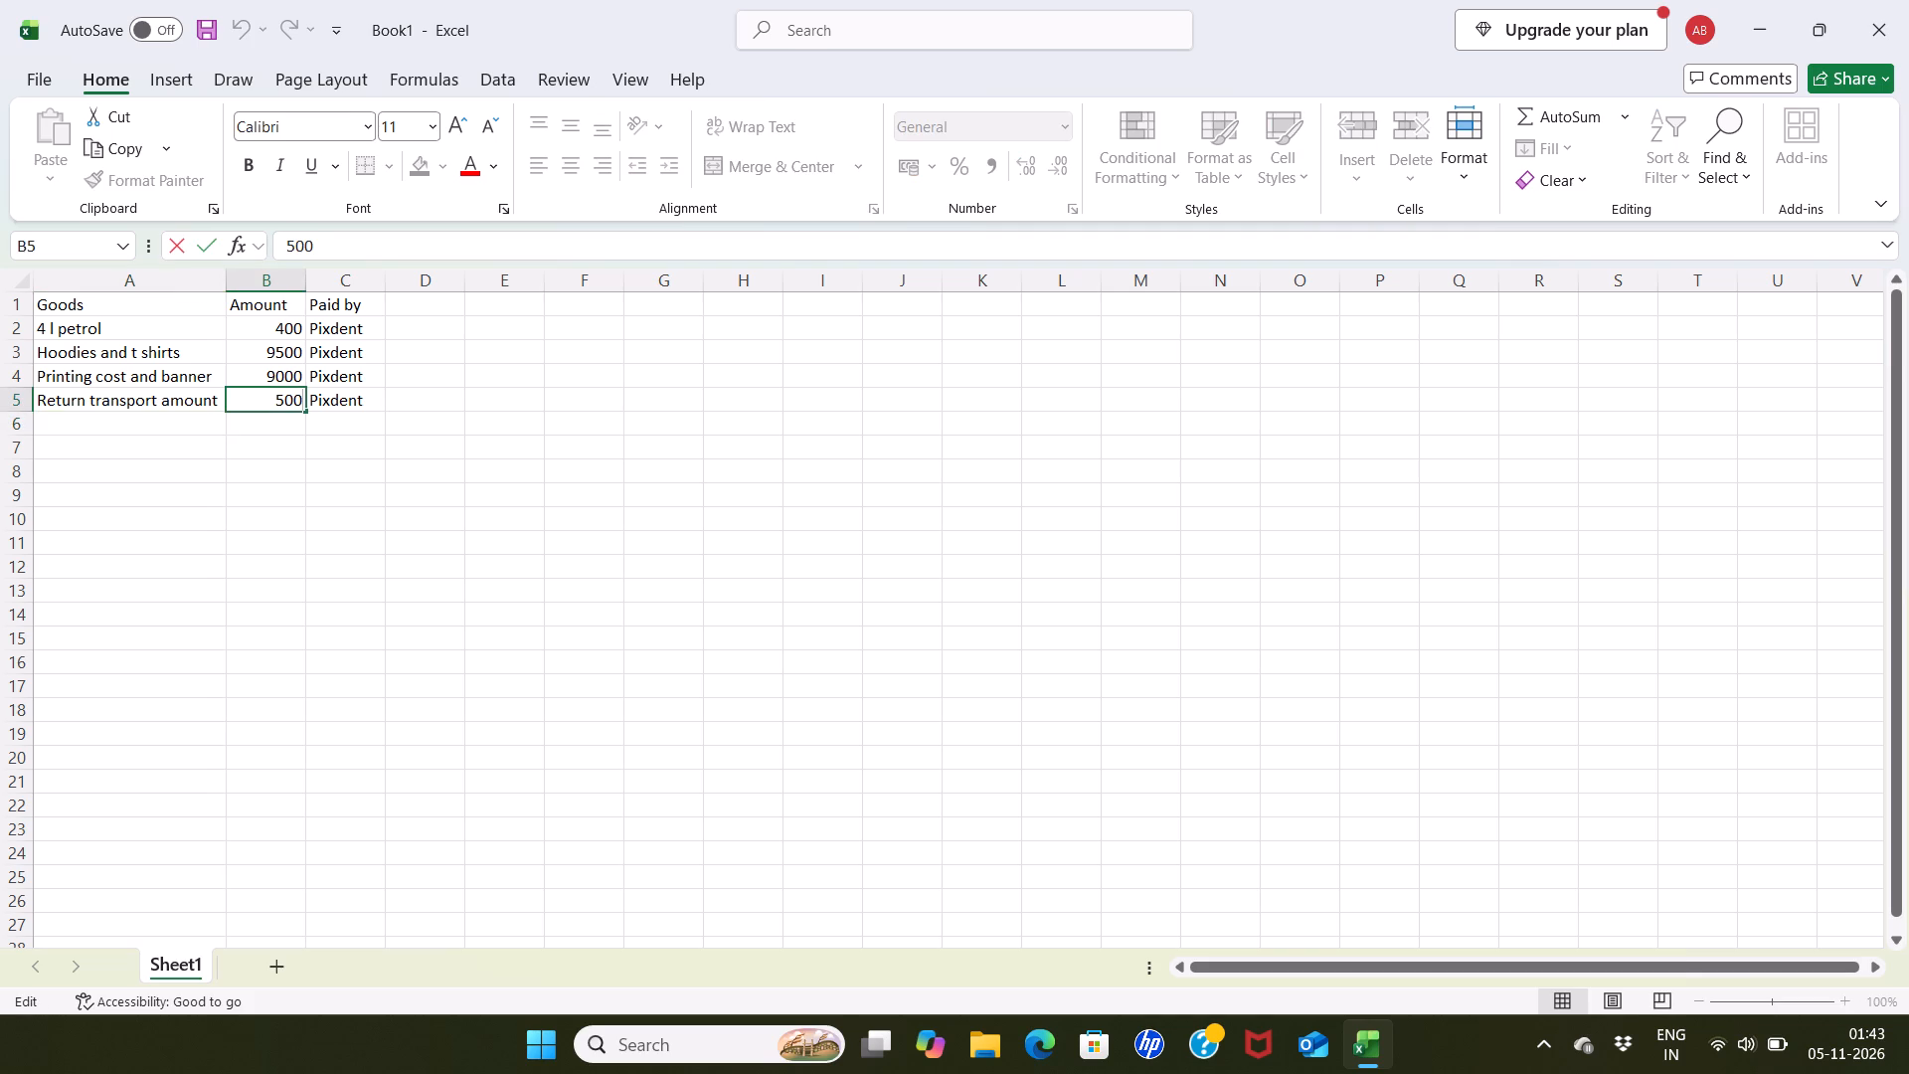
key("shift+parenleft")
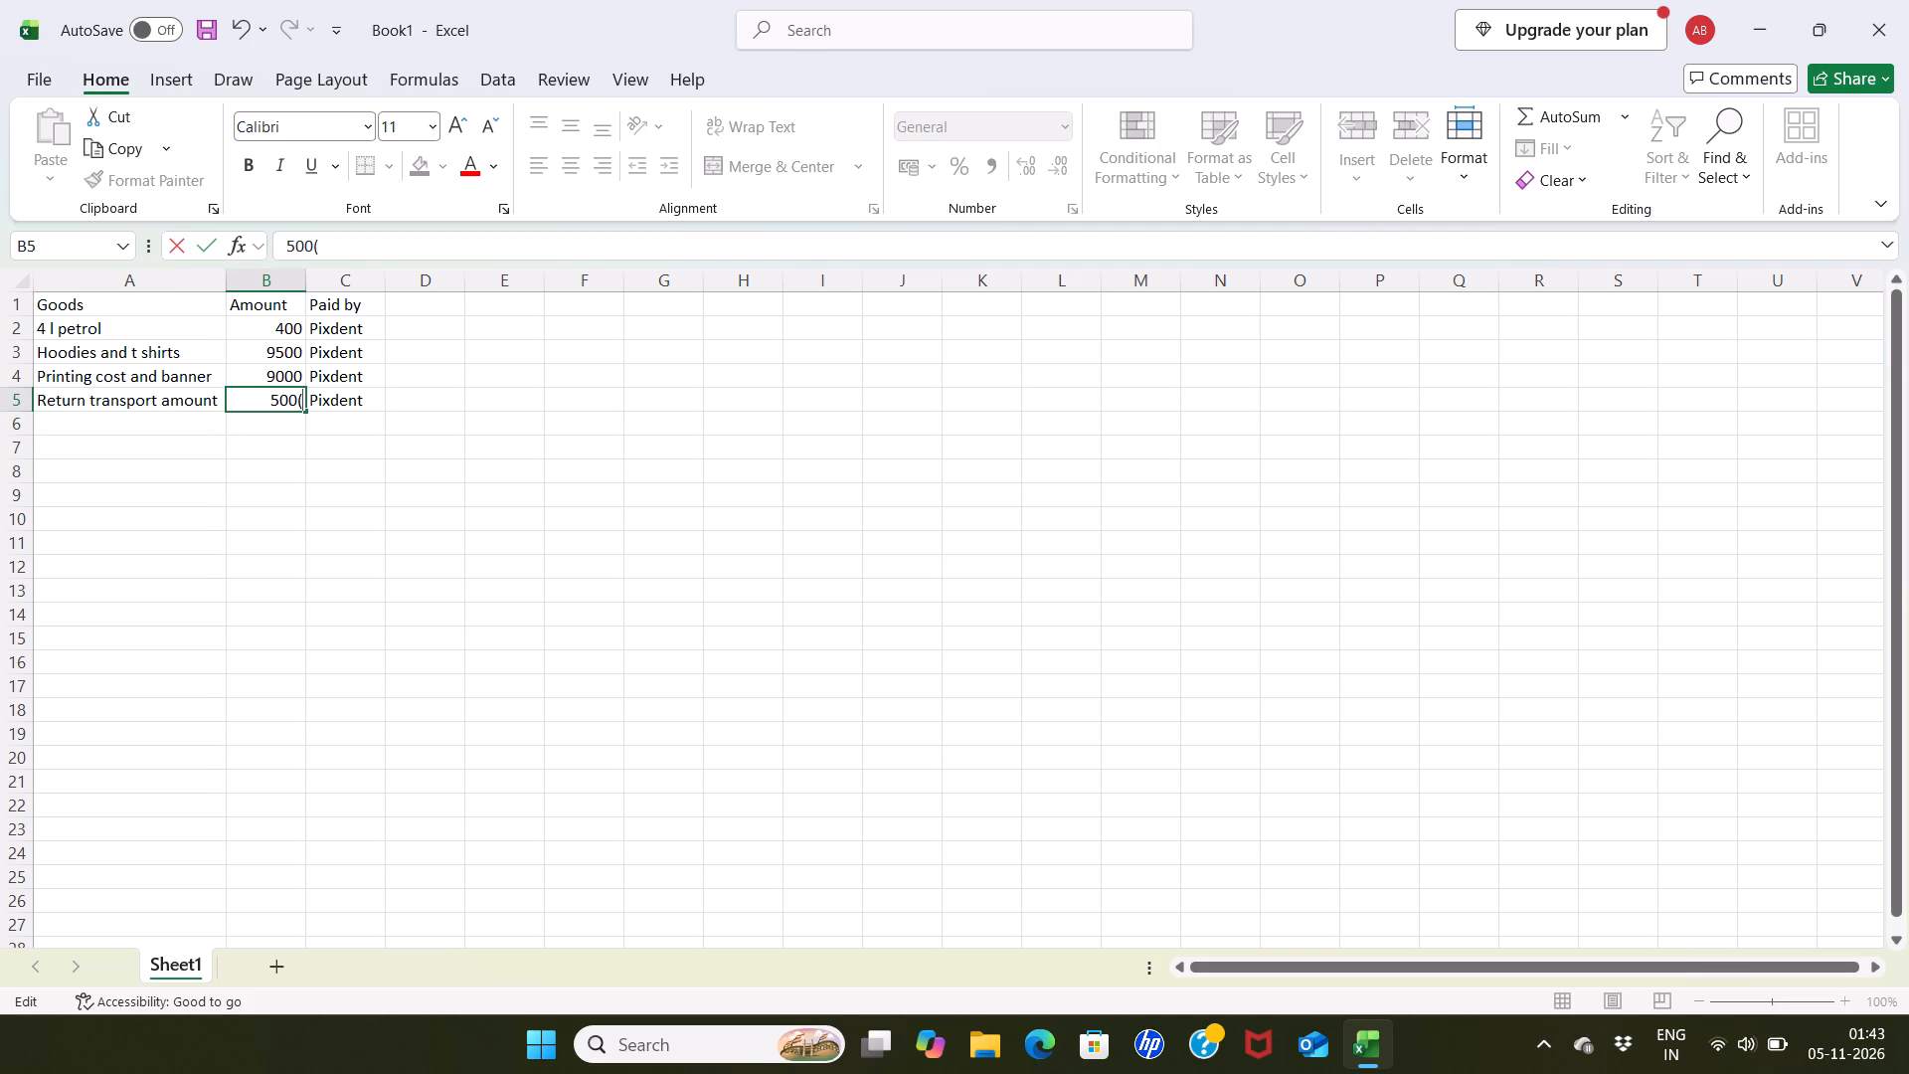
type("Appr")
key("o")
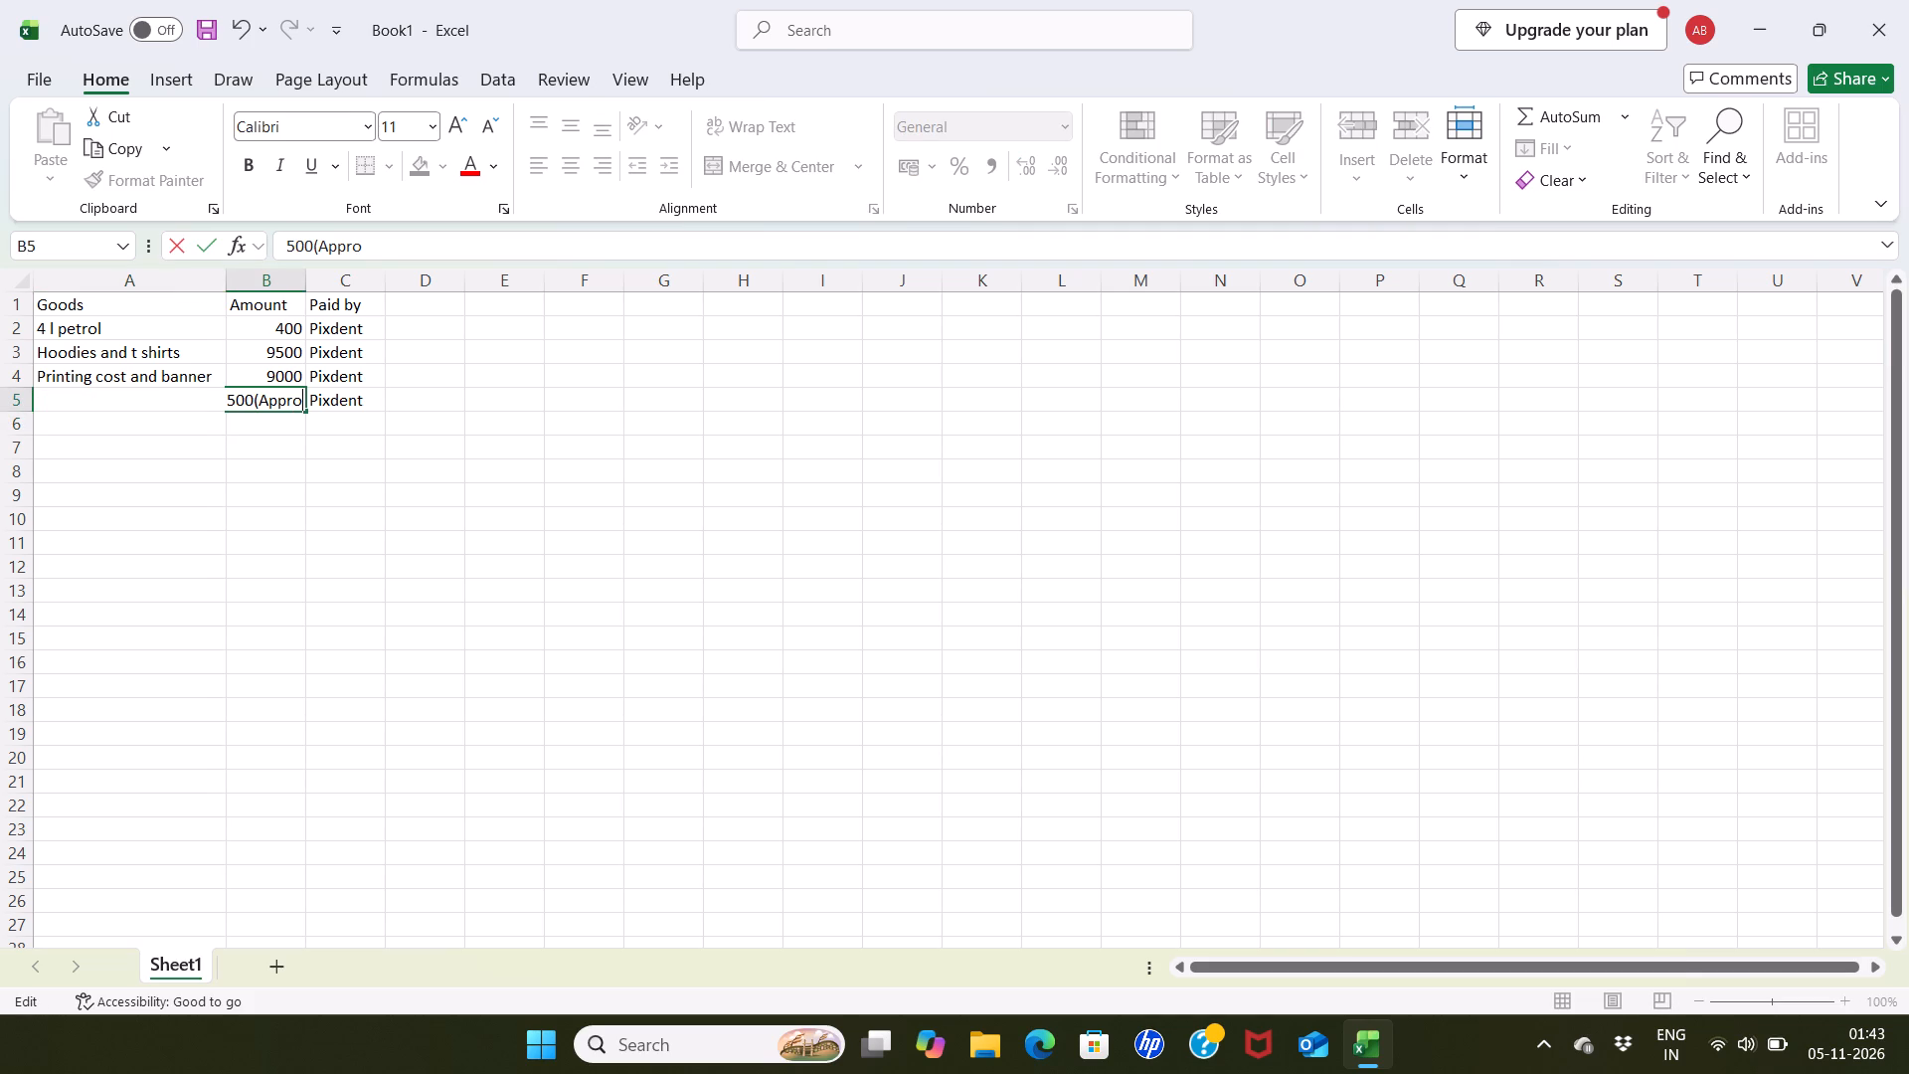
type("x")
key("space")
type("cost")
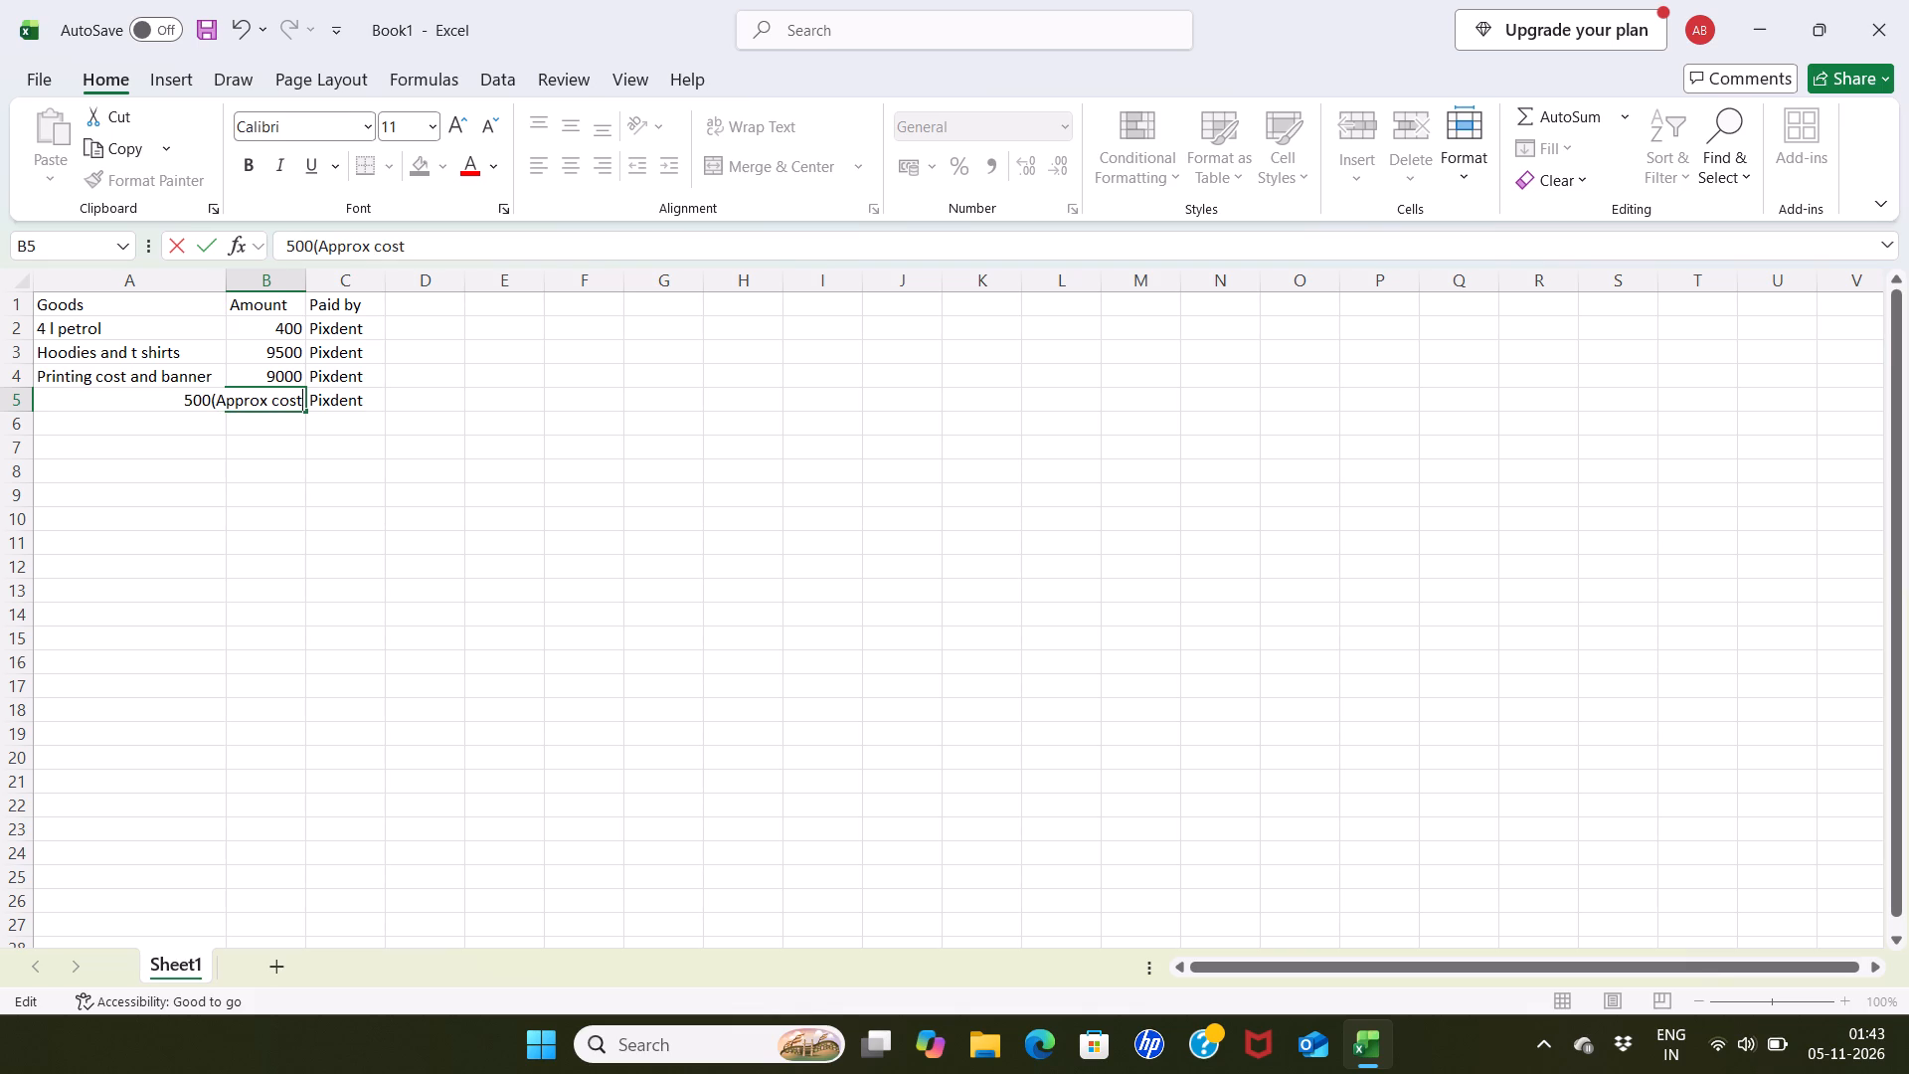
key("shift+parenright")
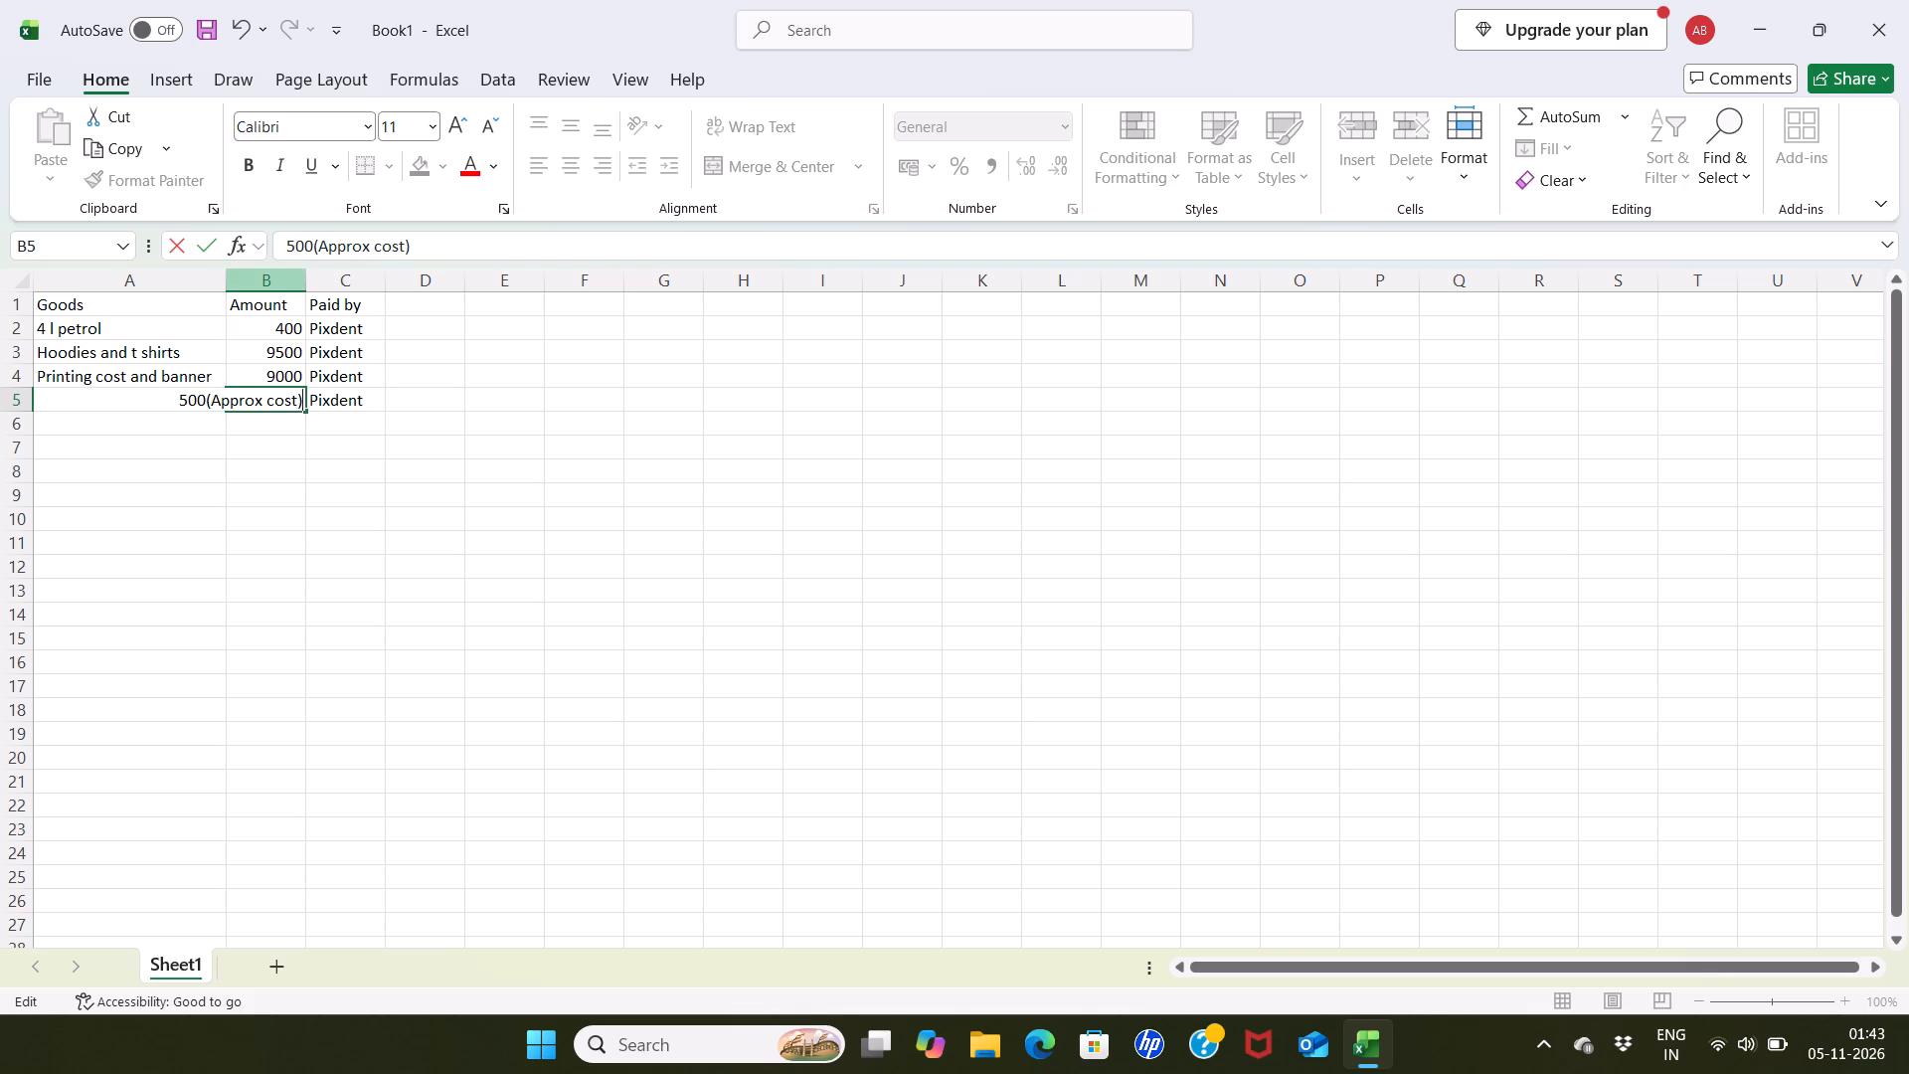
double_click(295, 276)
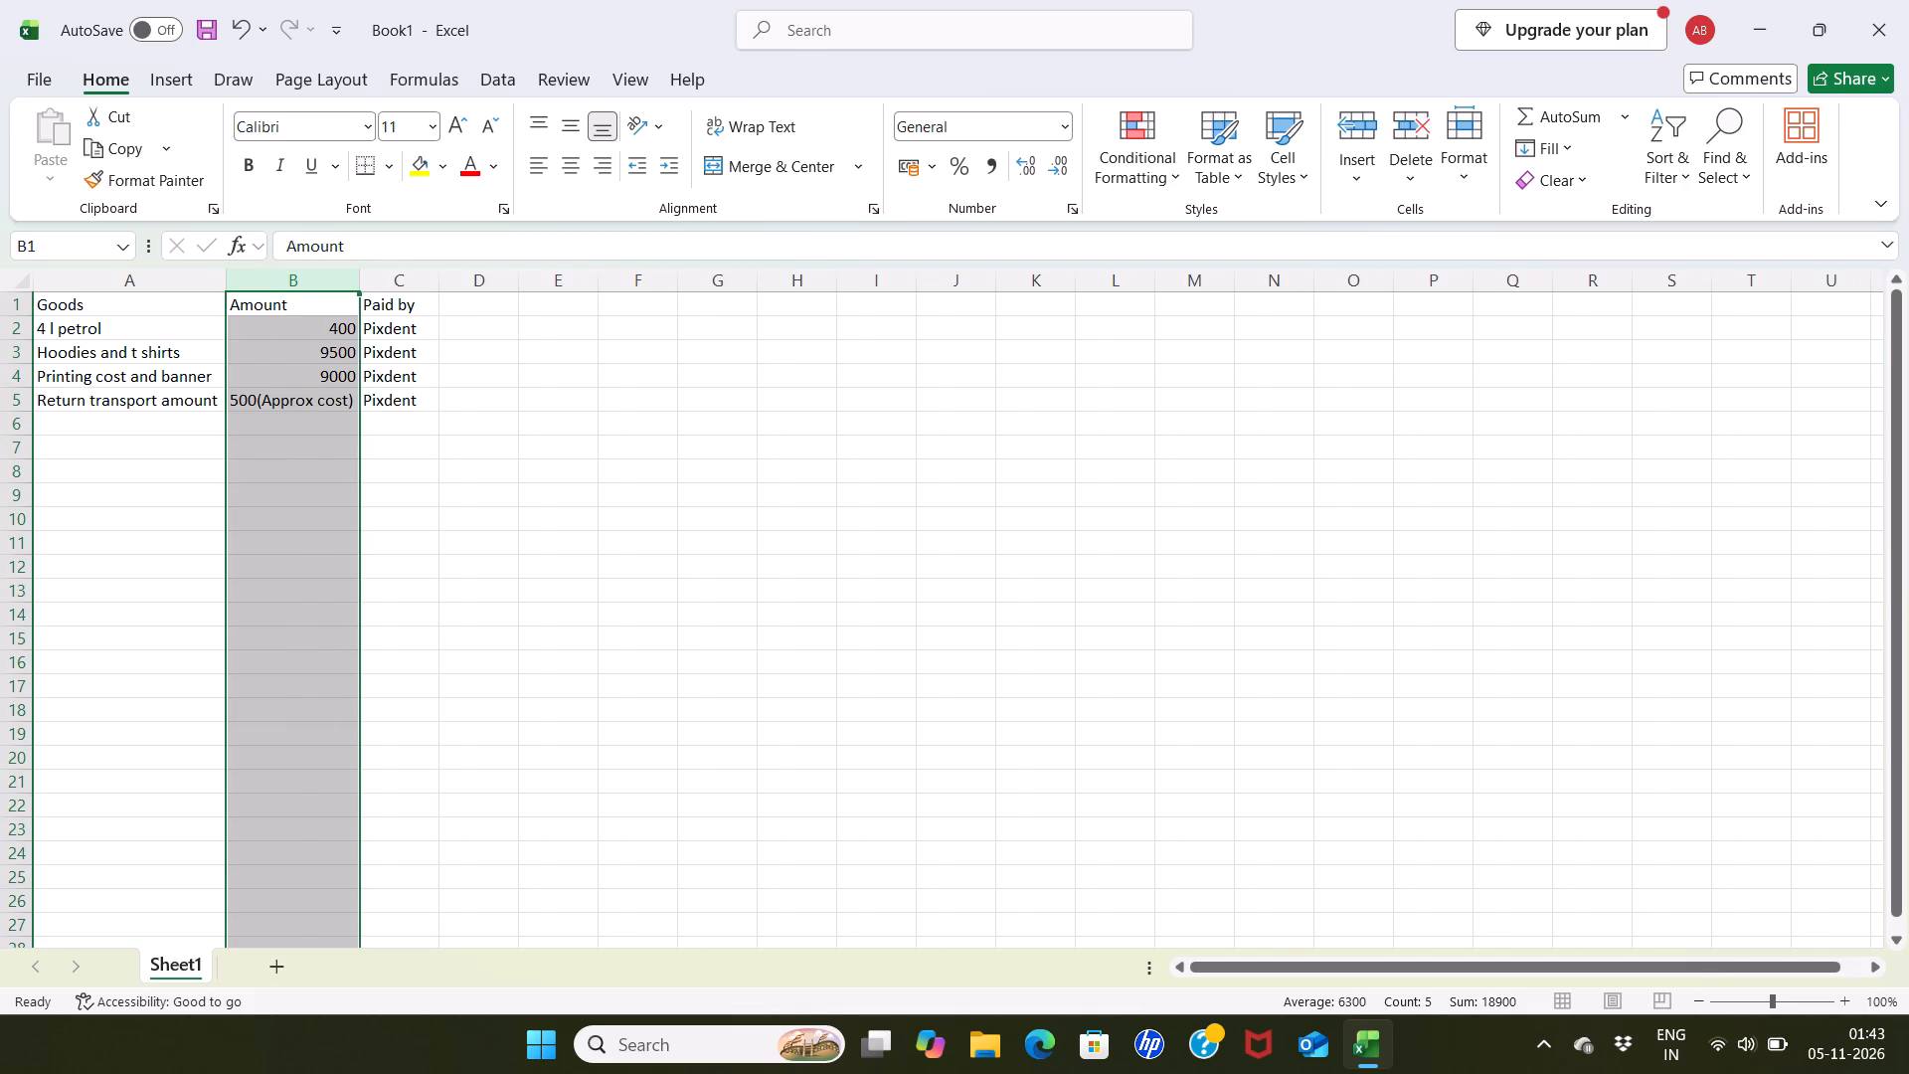
Left-align the whole Amount column B.
left_click(541, 159)
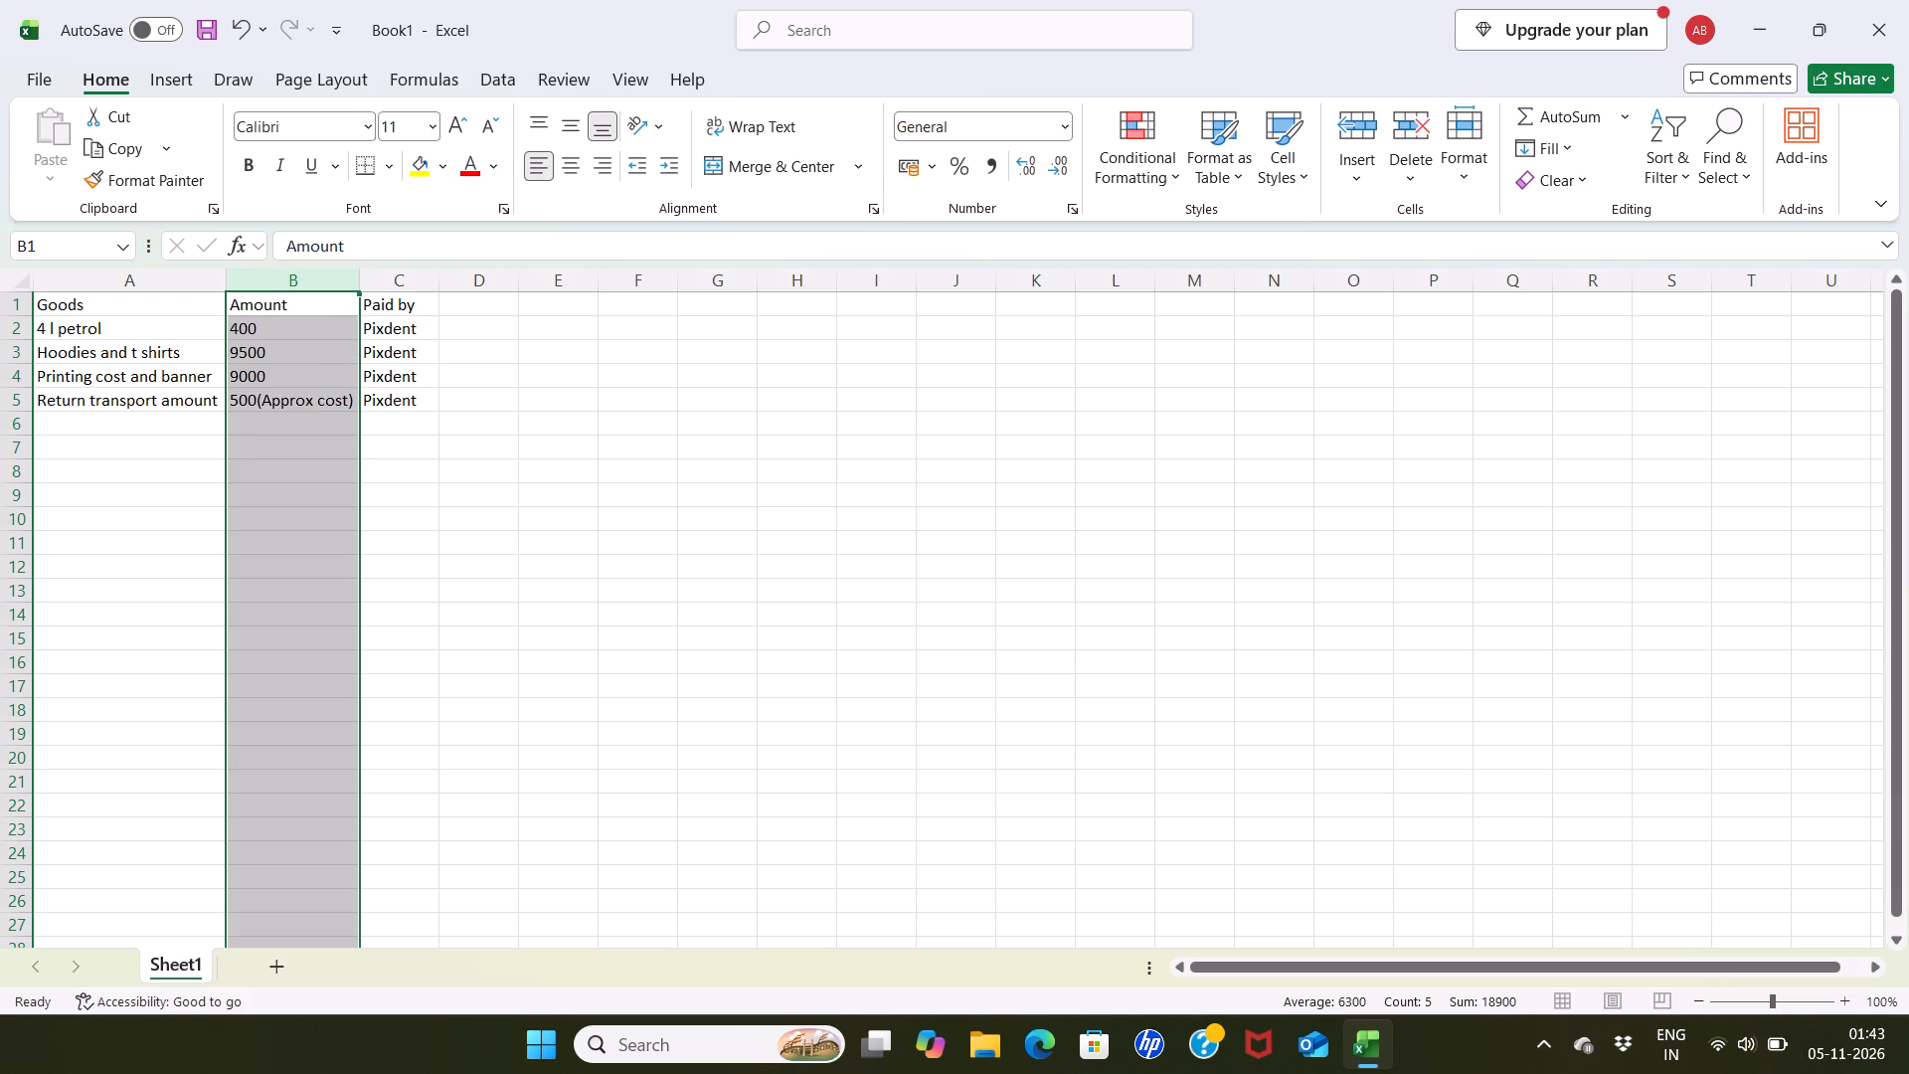
Open cell A6 below the return transport row for a new goods entry.
left_click(101, 427)
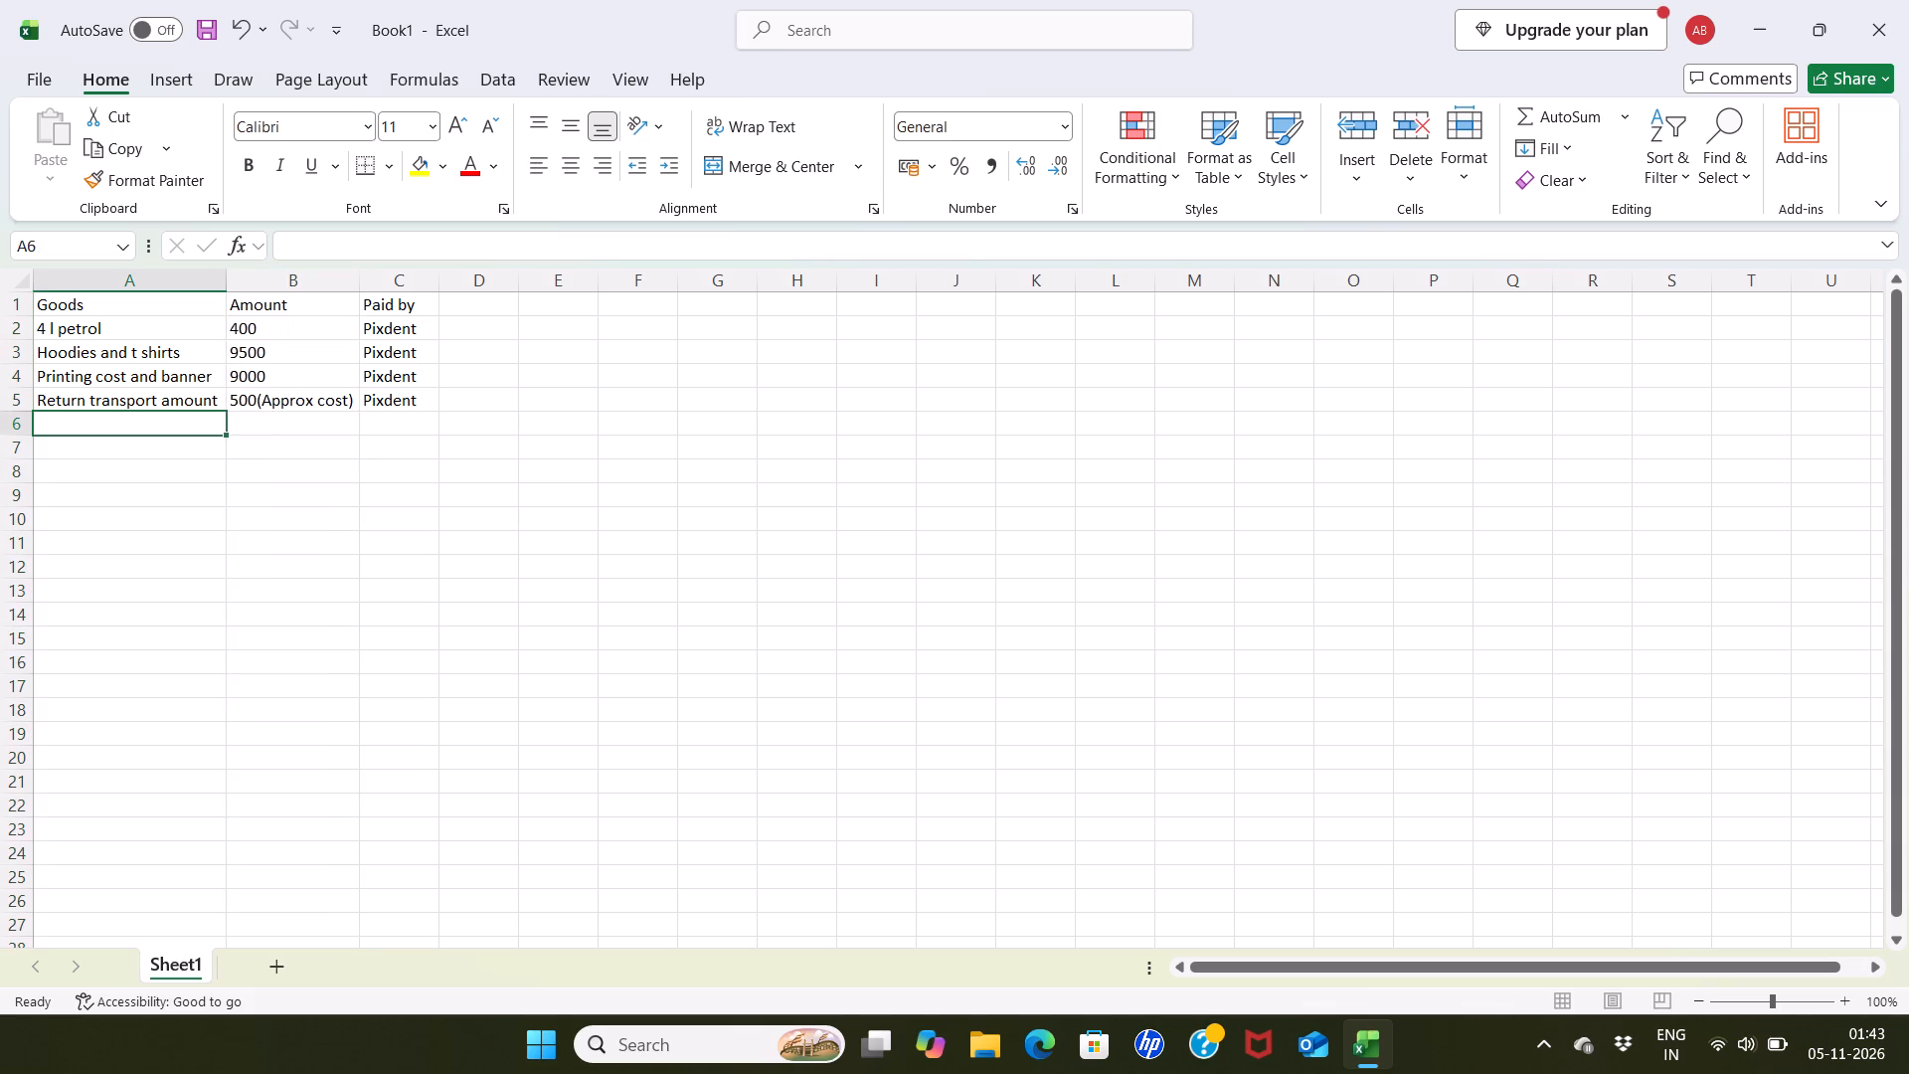
double_click(95, 427)
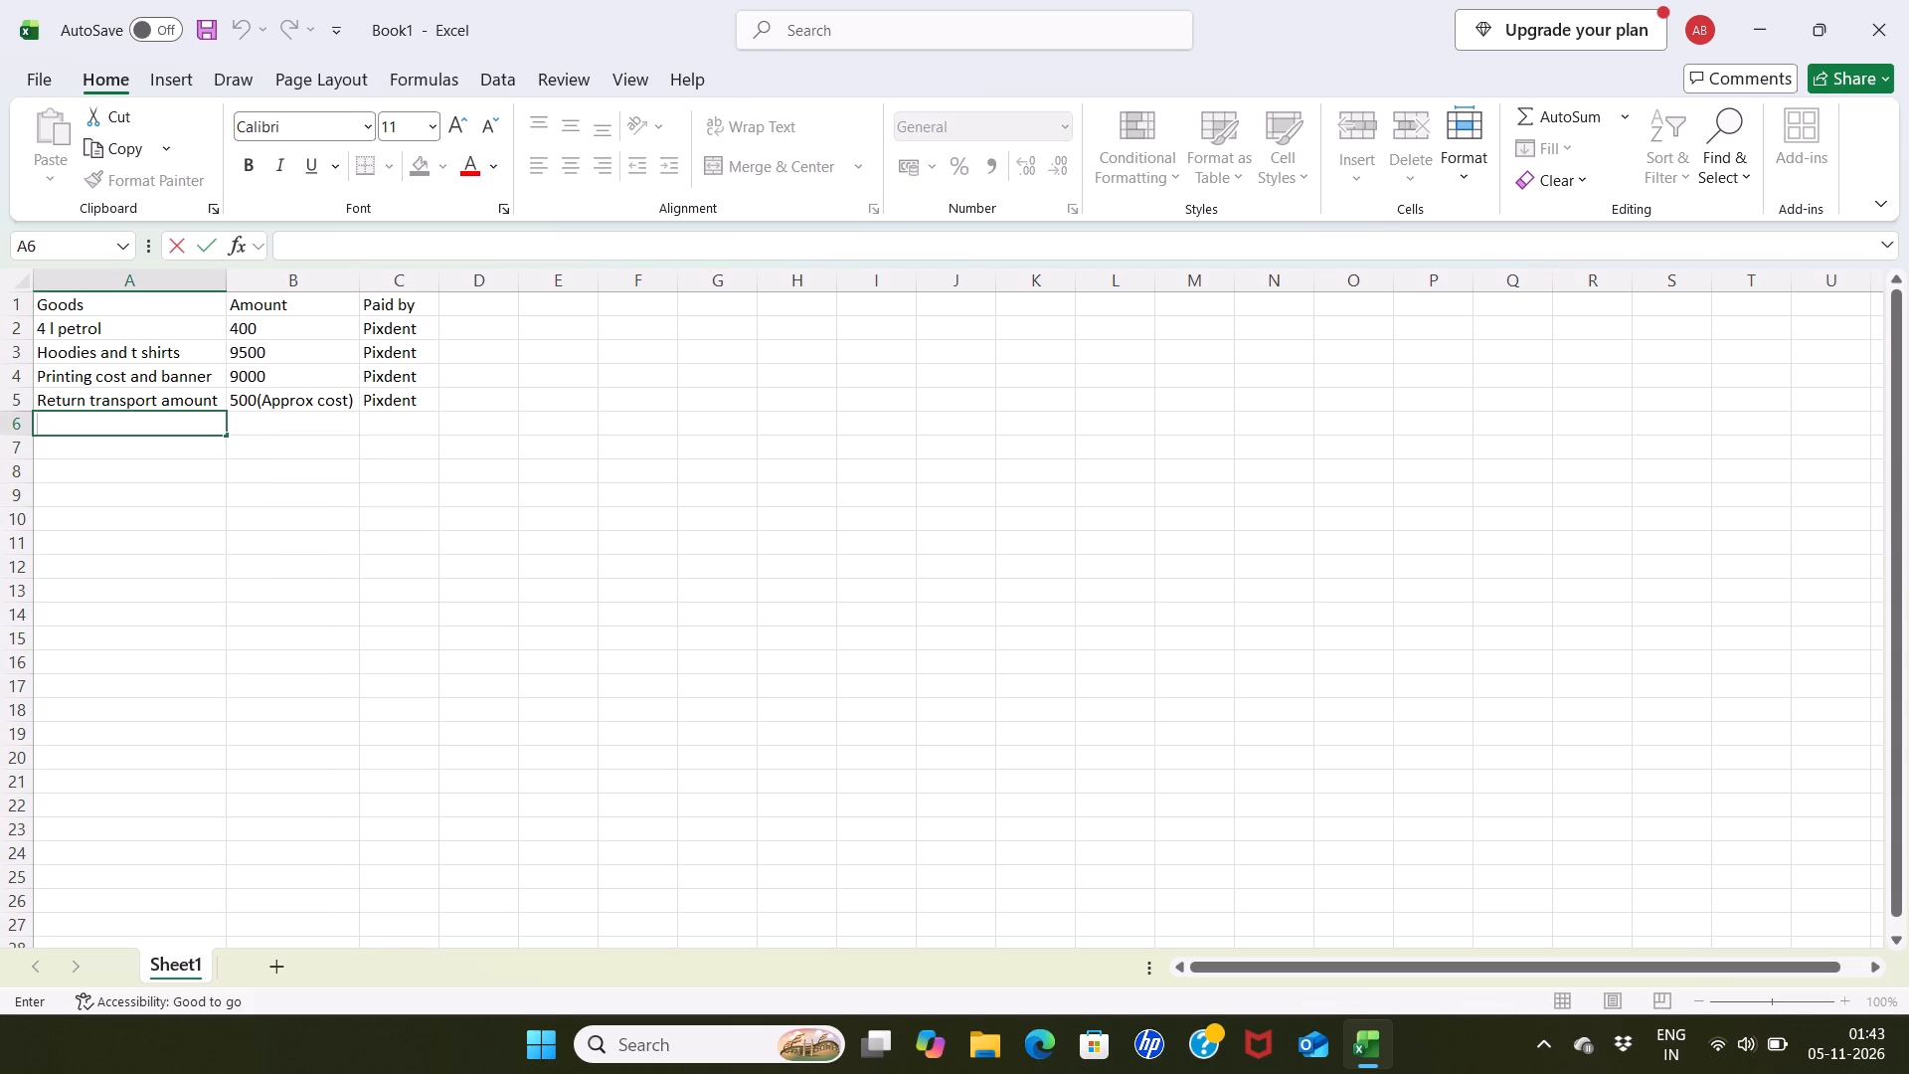
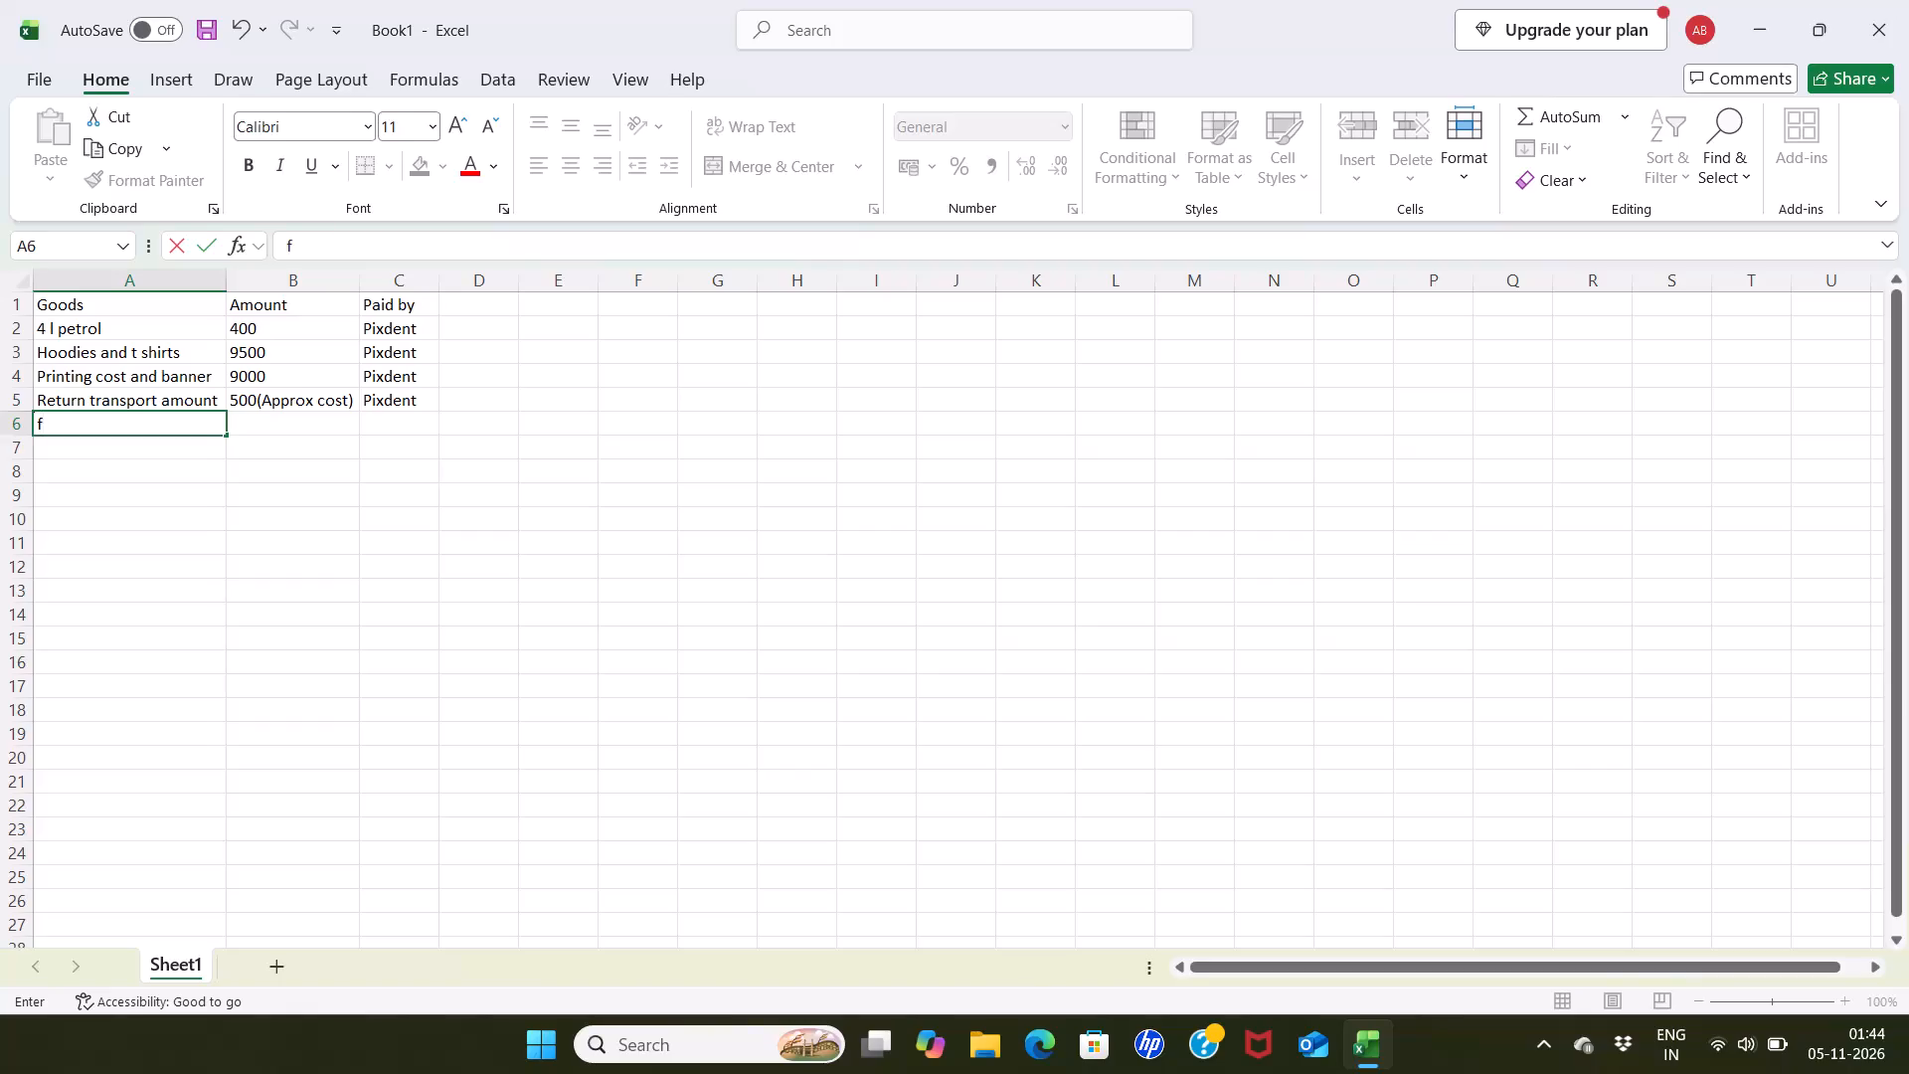
Enter "Food,drink, waterbottle, Parking fee" as the goods item in A6.
key("BackSpace")
type("Foo")
type("d,drink")
type(",")
key("space")
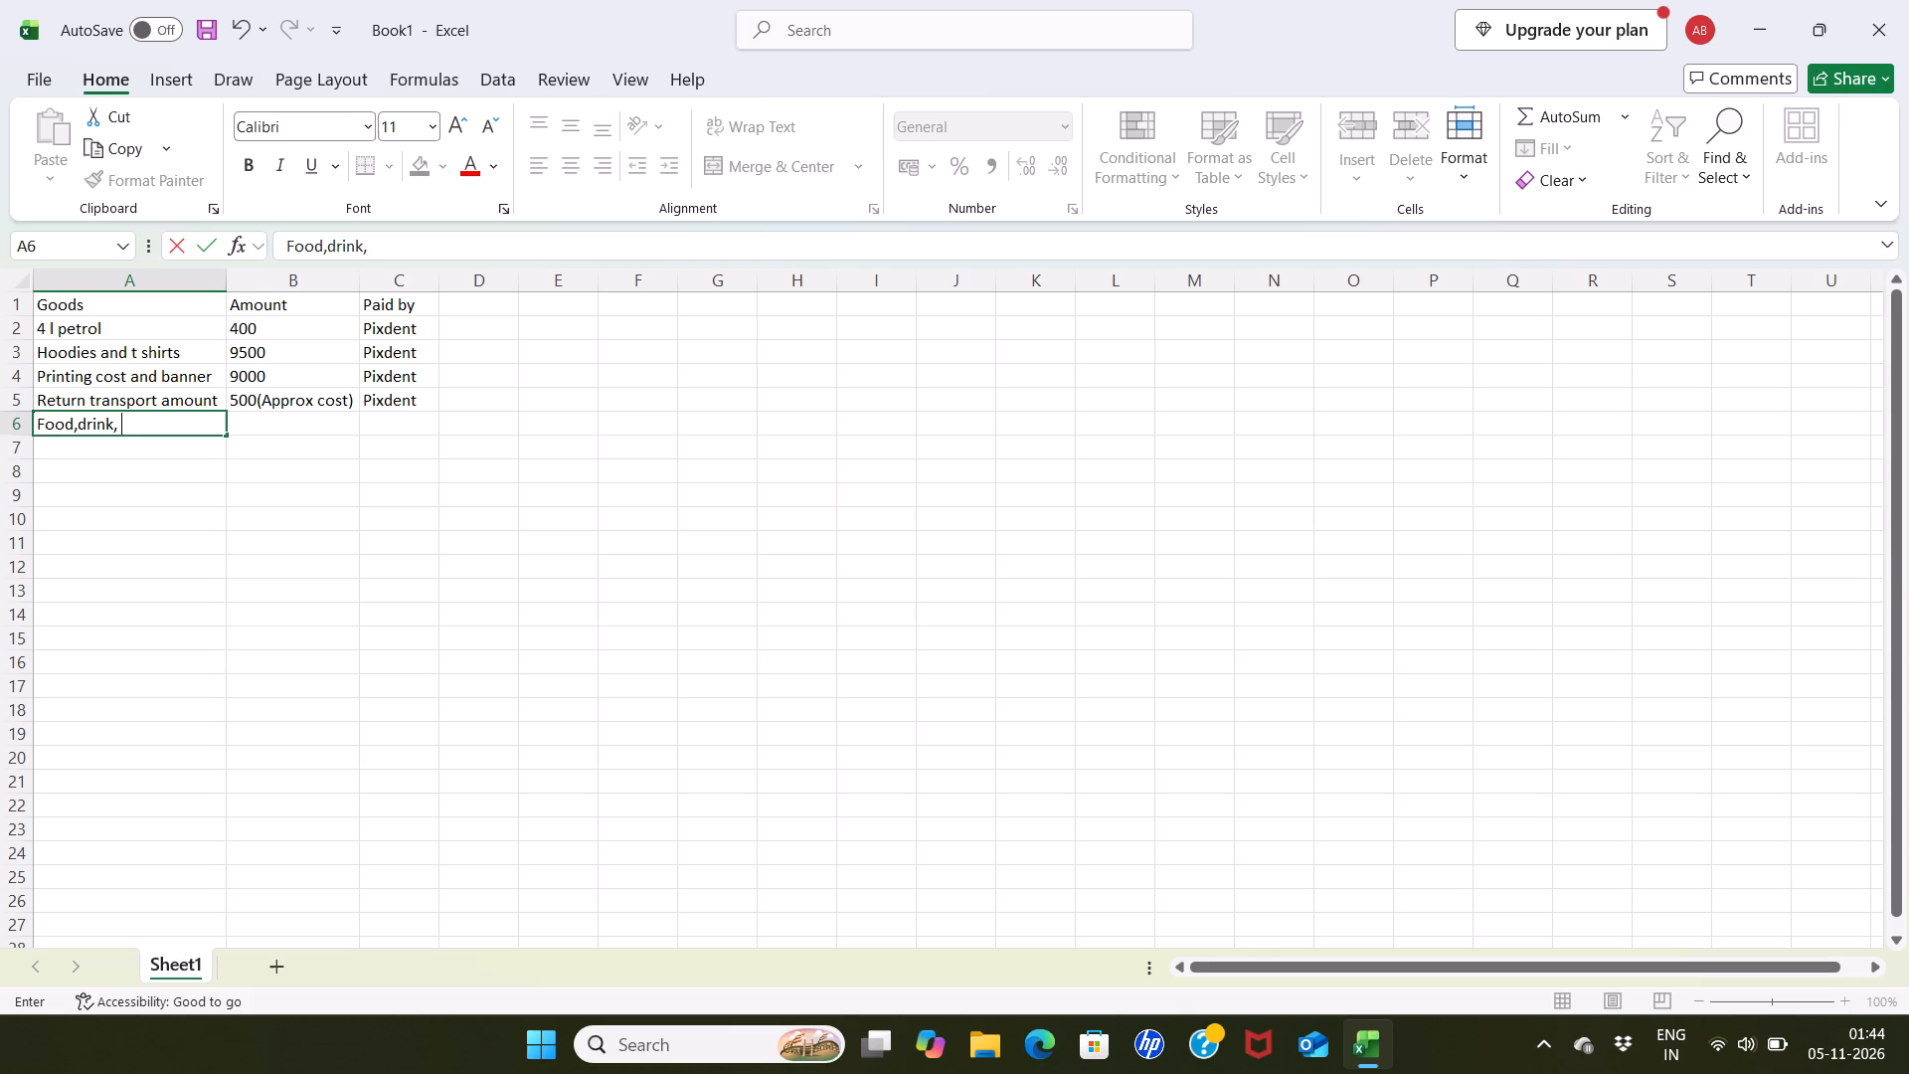
type("water")
type("bottle")
type(",")
key("space")
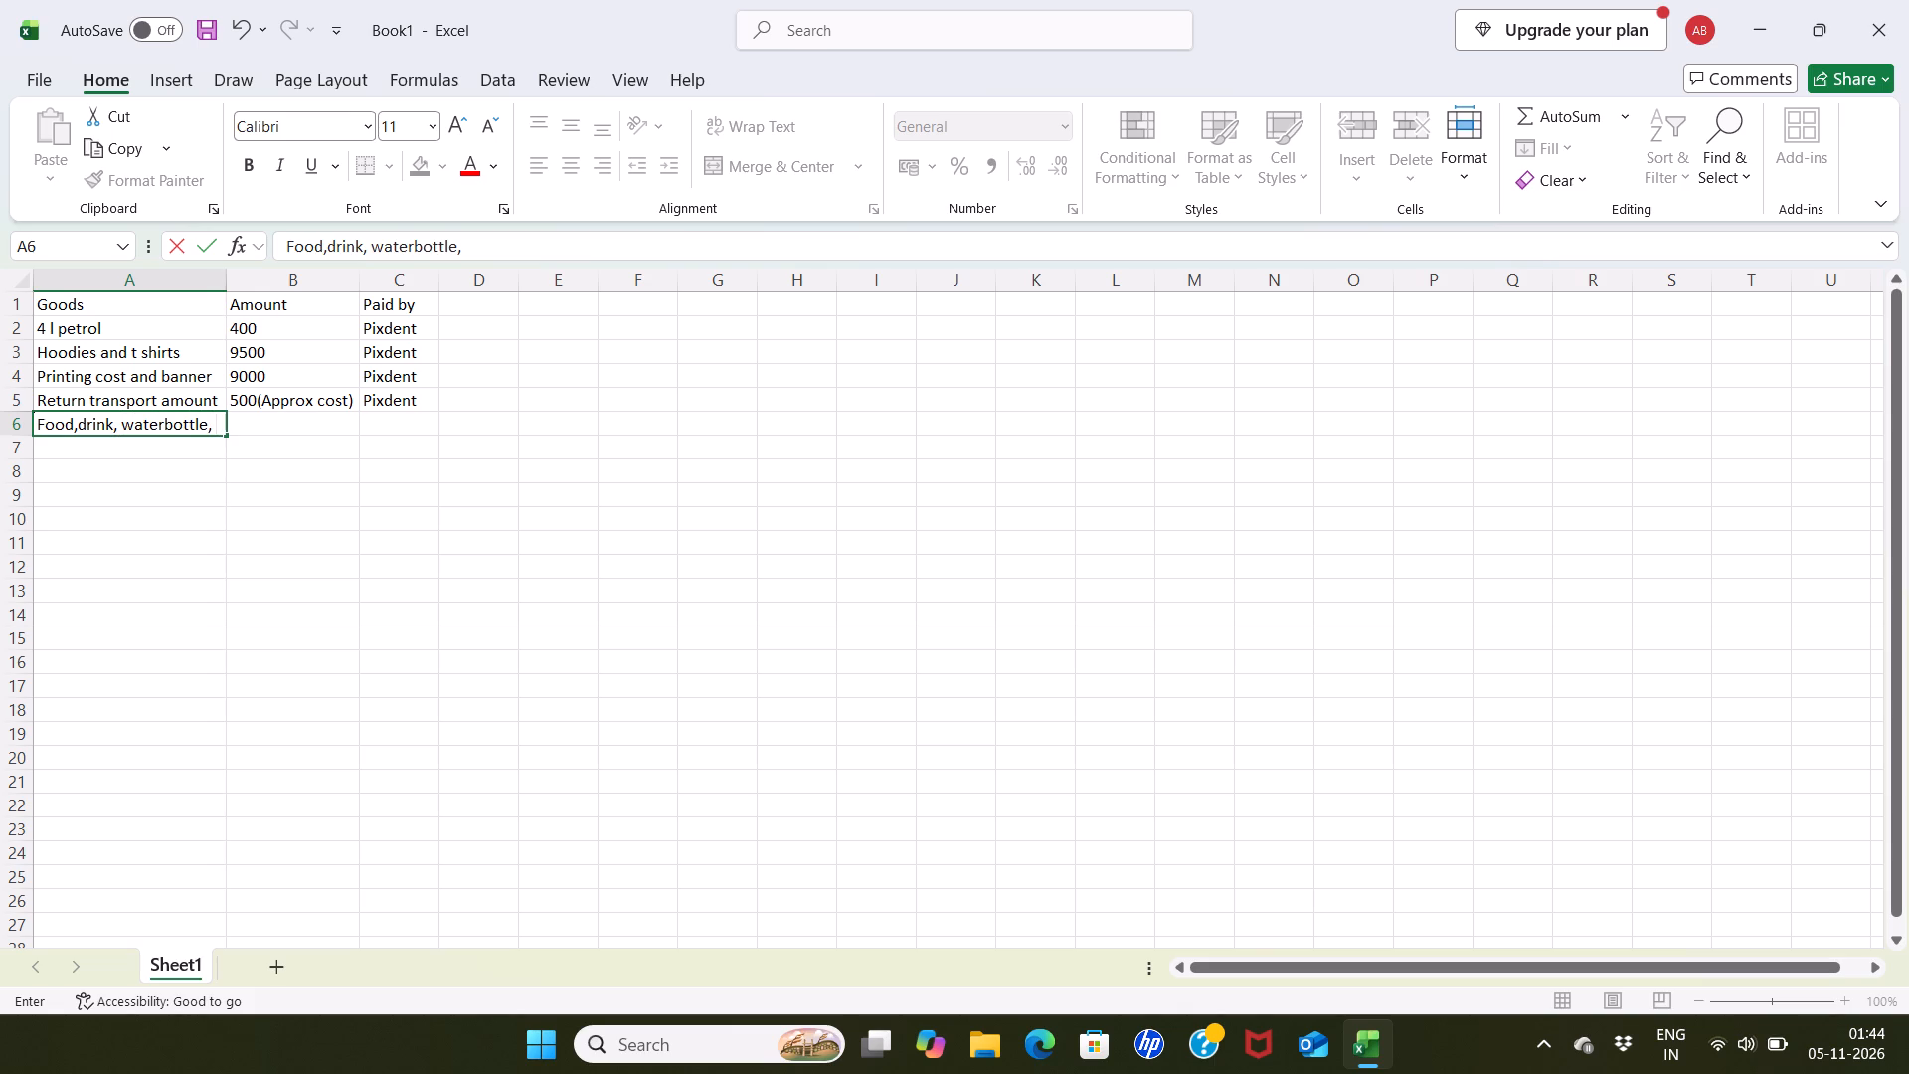
type("Parking")
key("space")
type("fee")
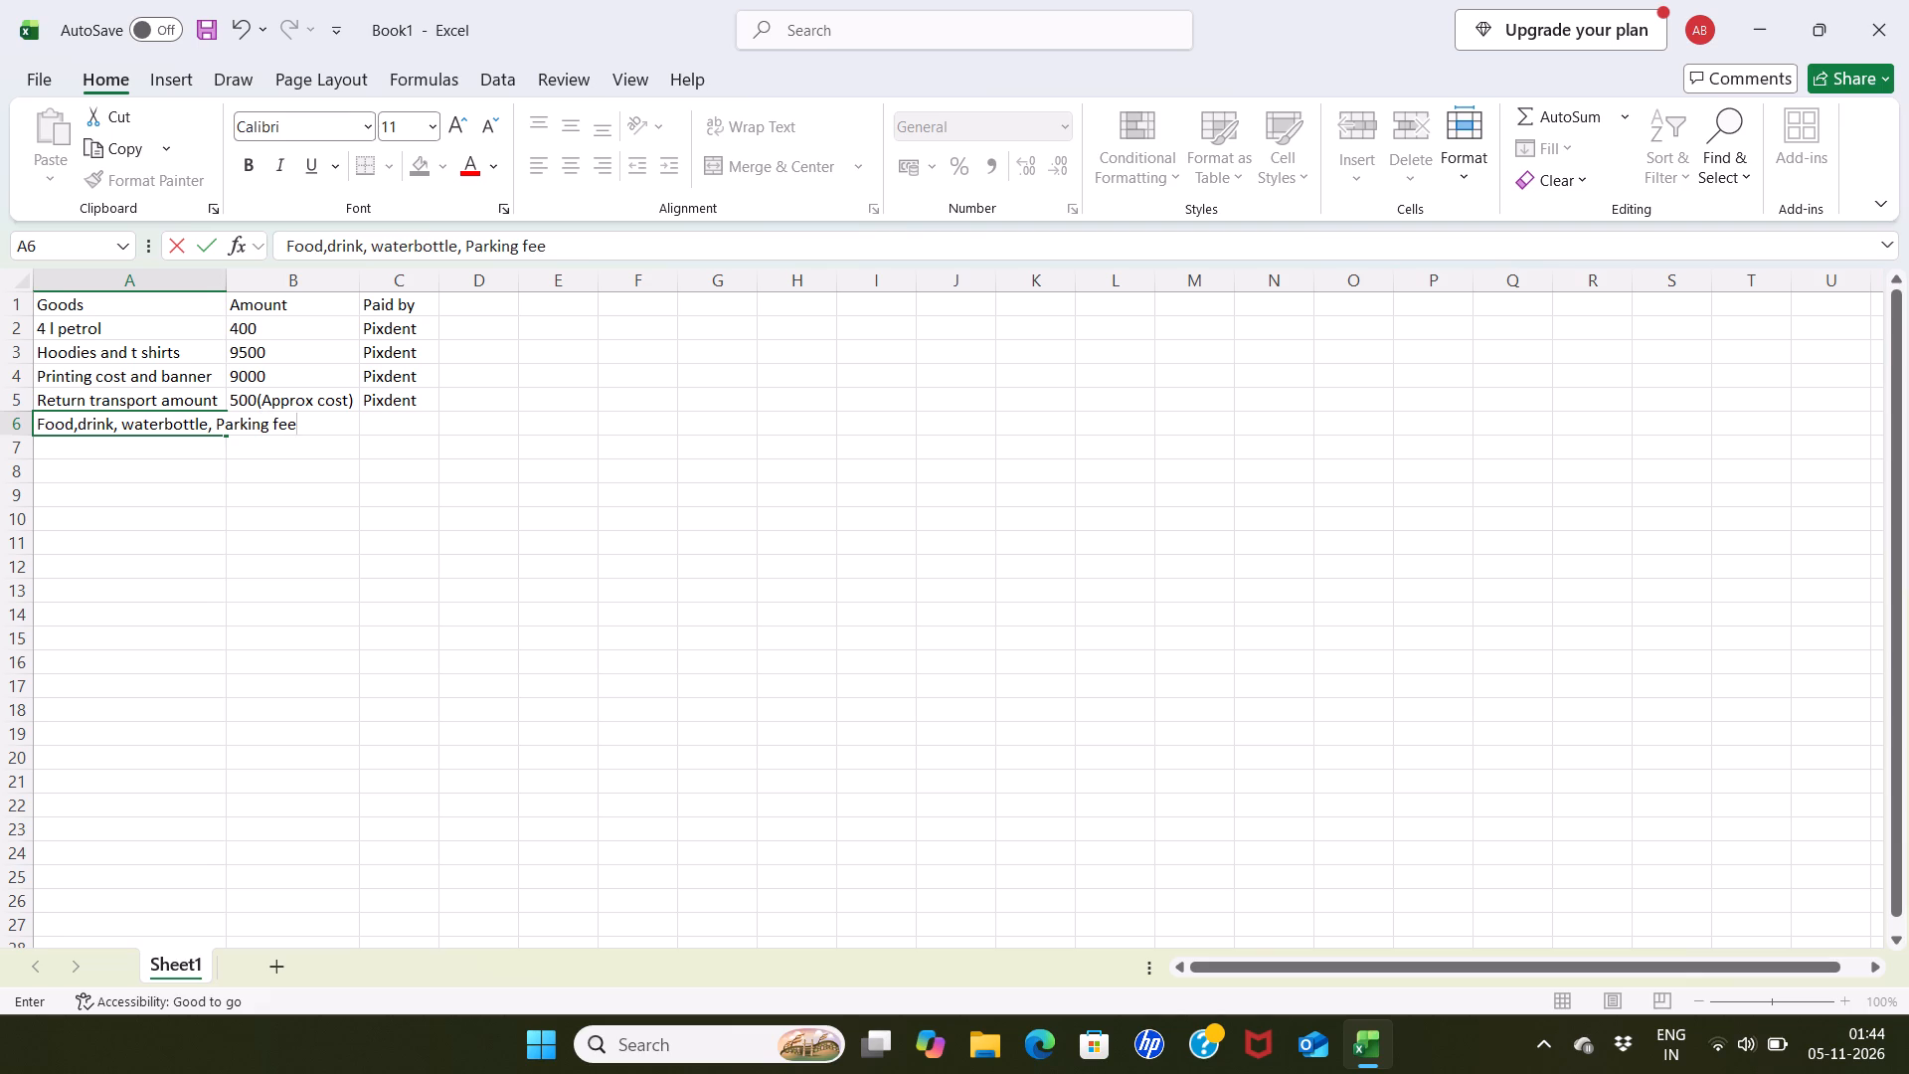
Autofit column A to the width of its longest goods text.
double_click(213, 272)
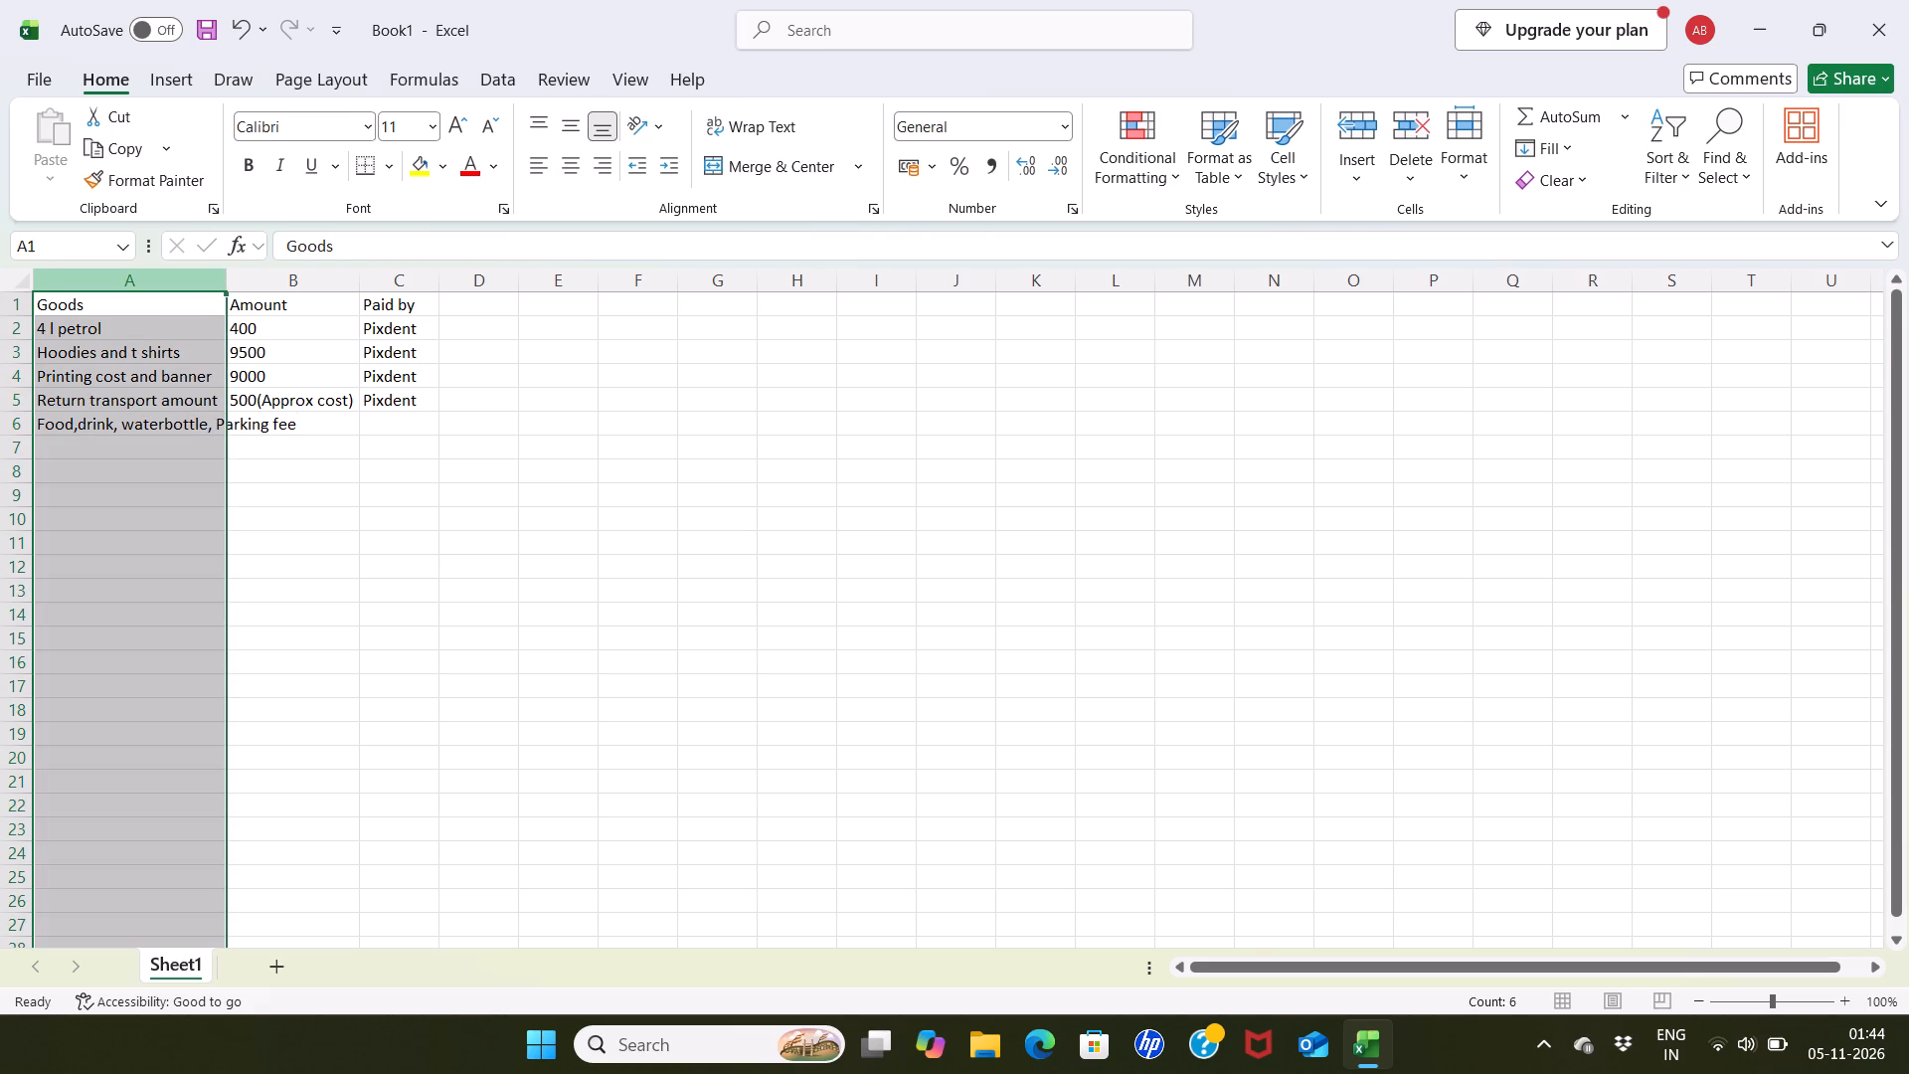
double_click(213, 291)
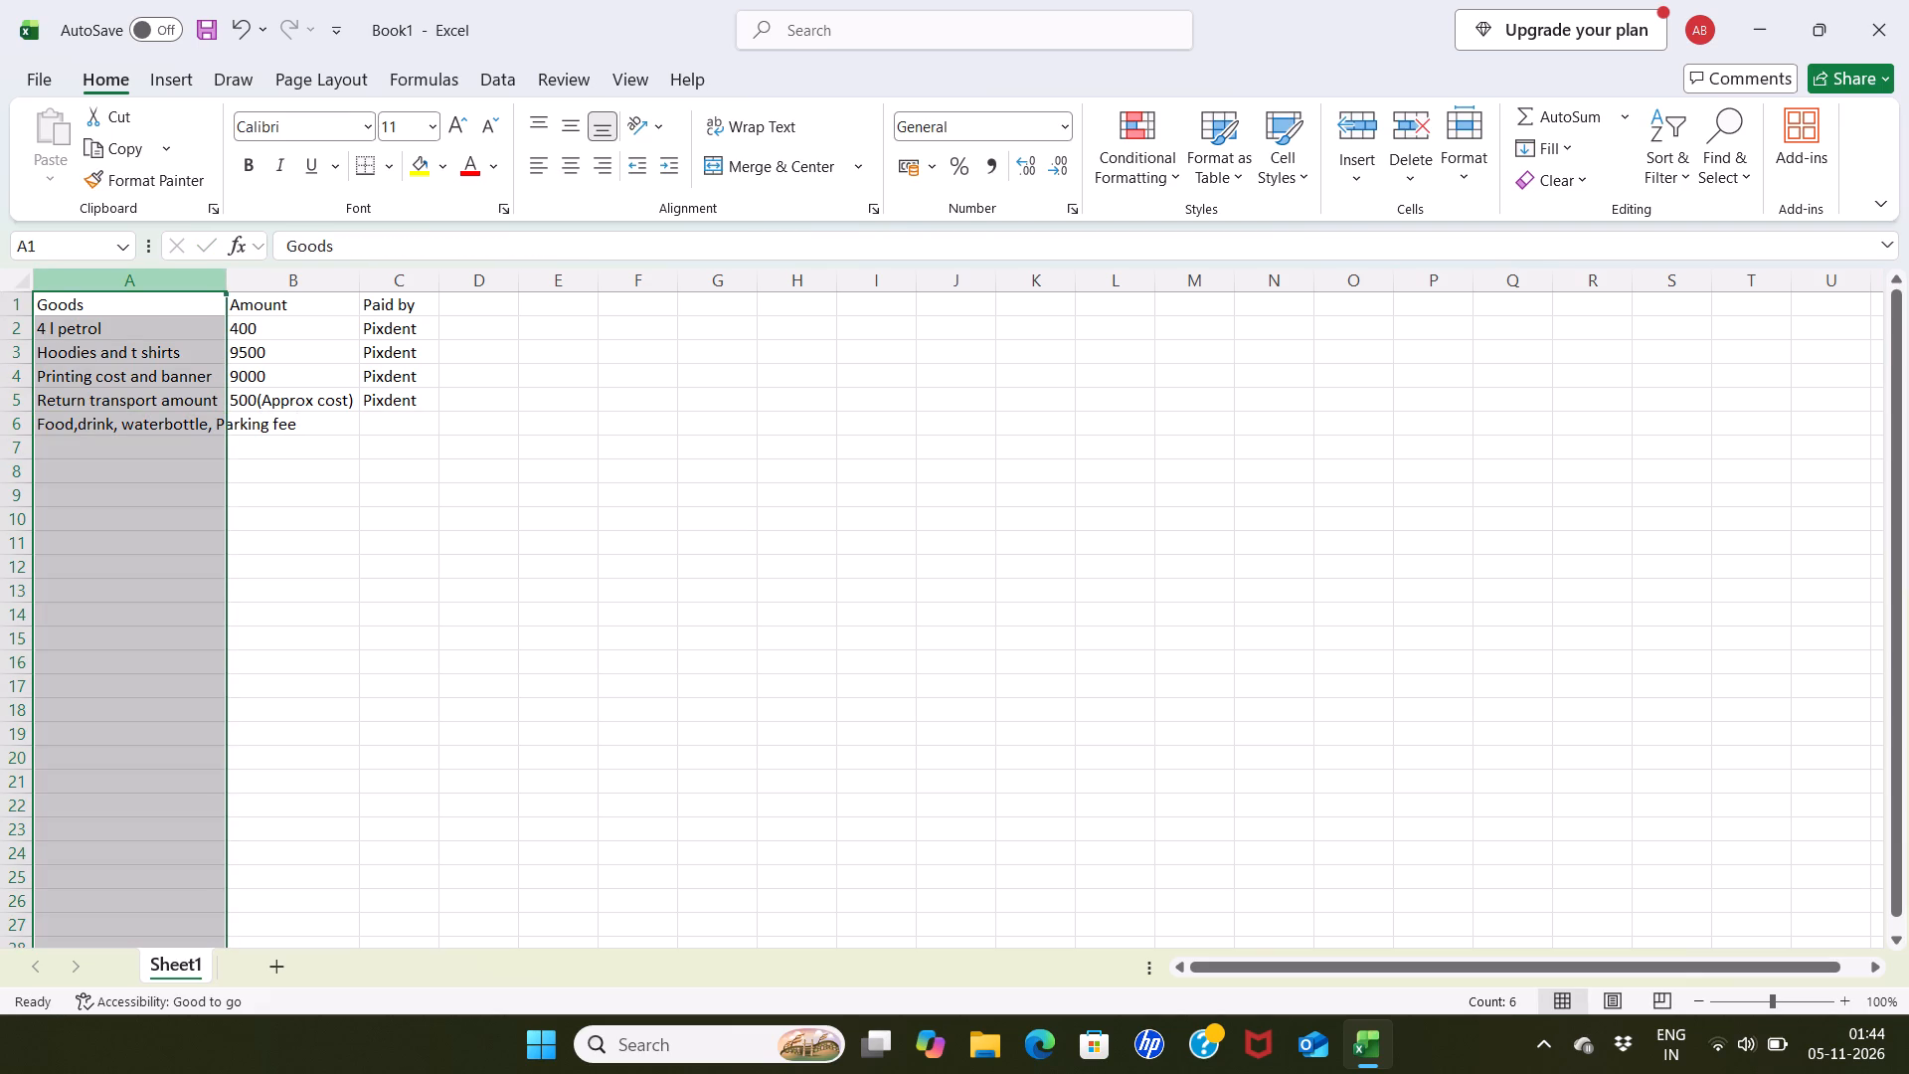
double_click(226, 284)
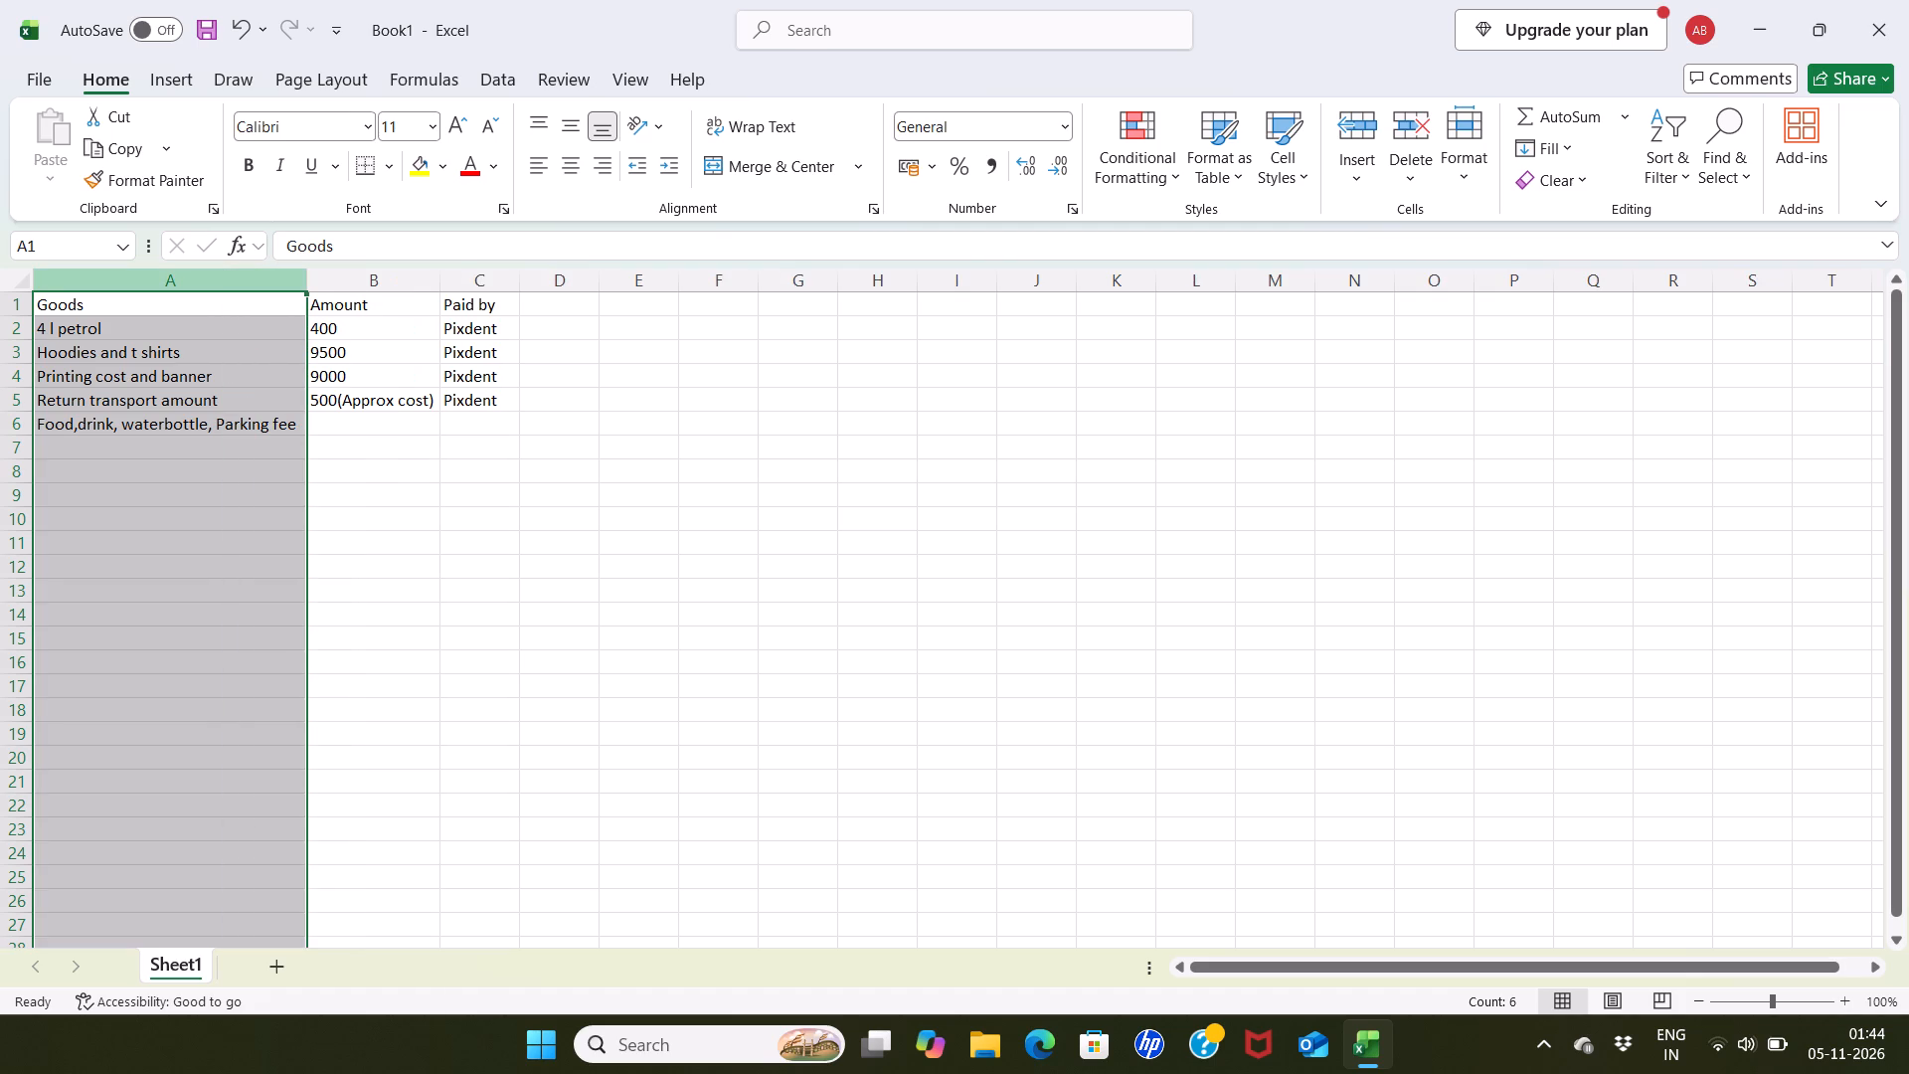
Enter the amount 1300 in B6 and Club Fund as payer in C6 for the food and parking row.
double_click(350, 434)
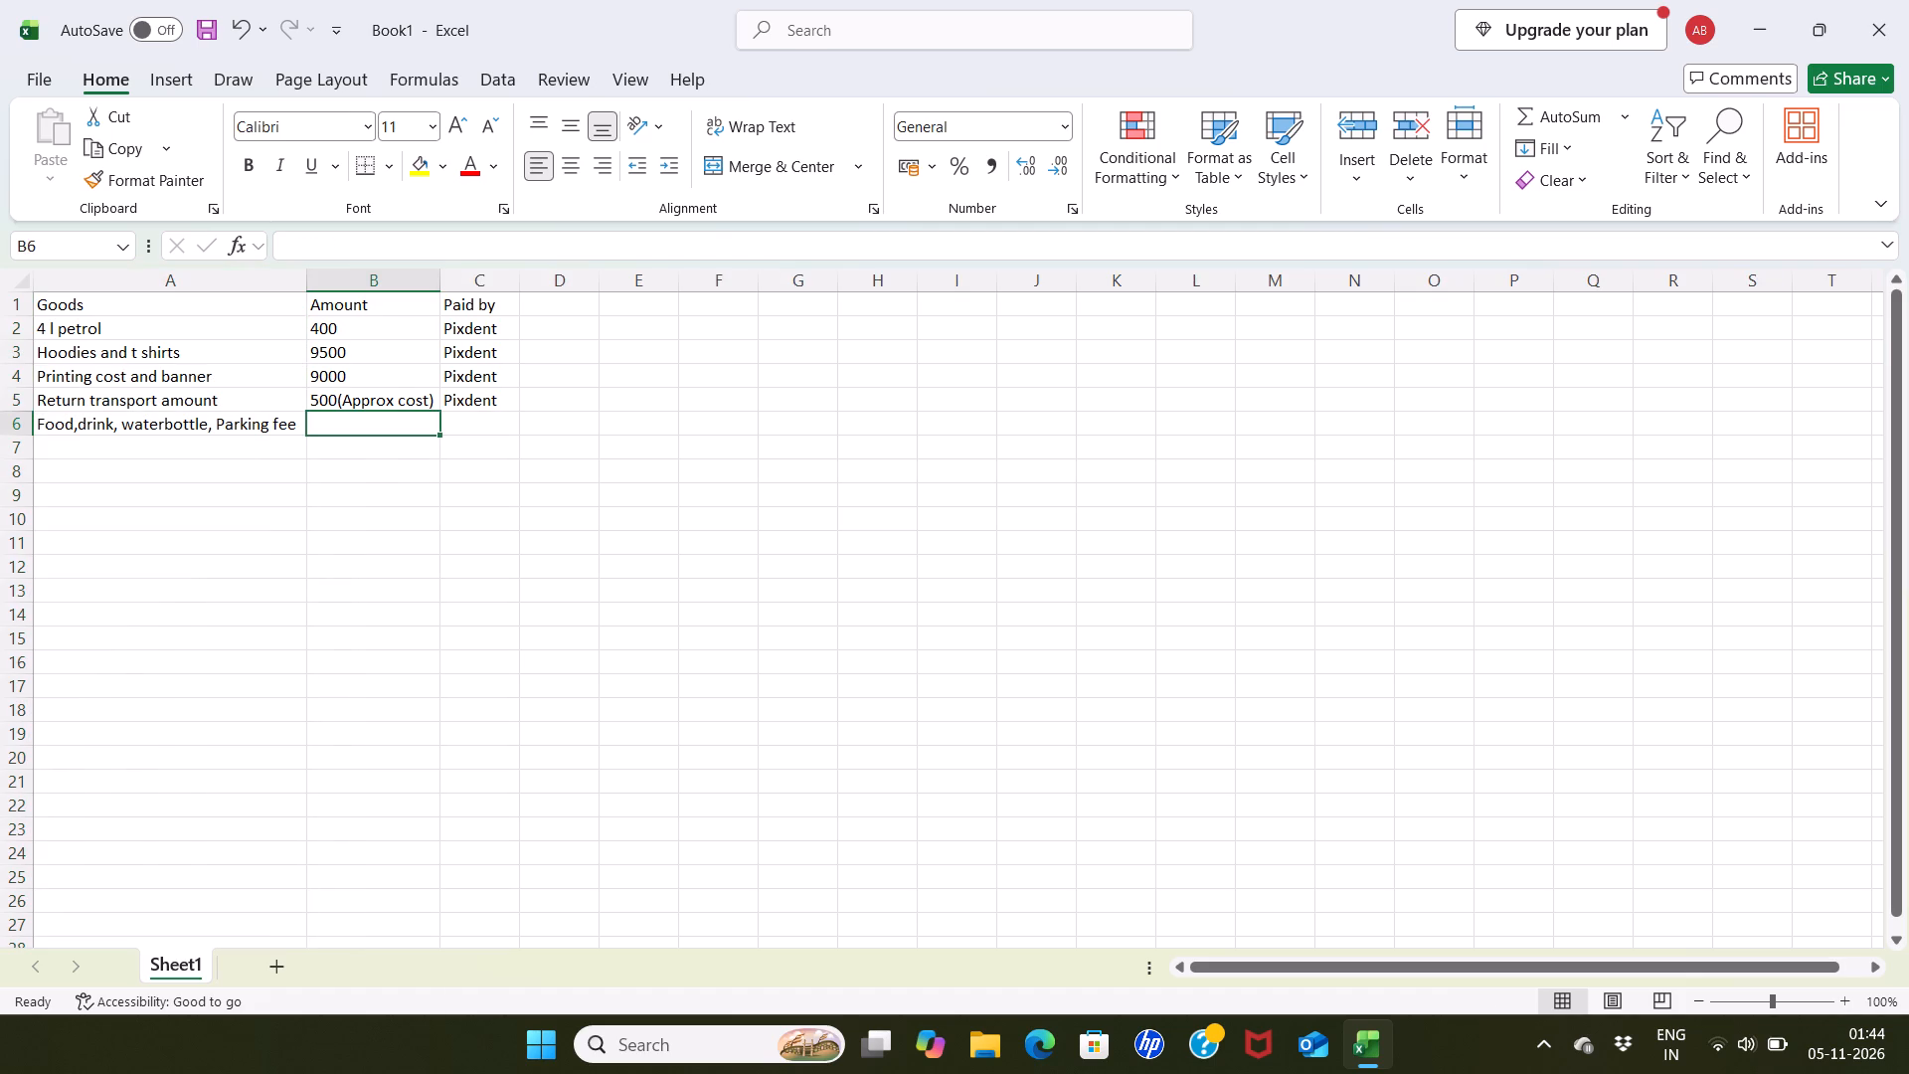
double_click(336, 426)
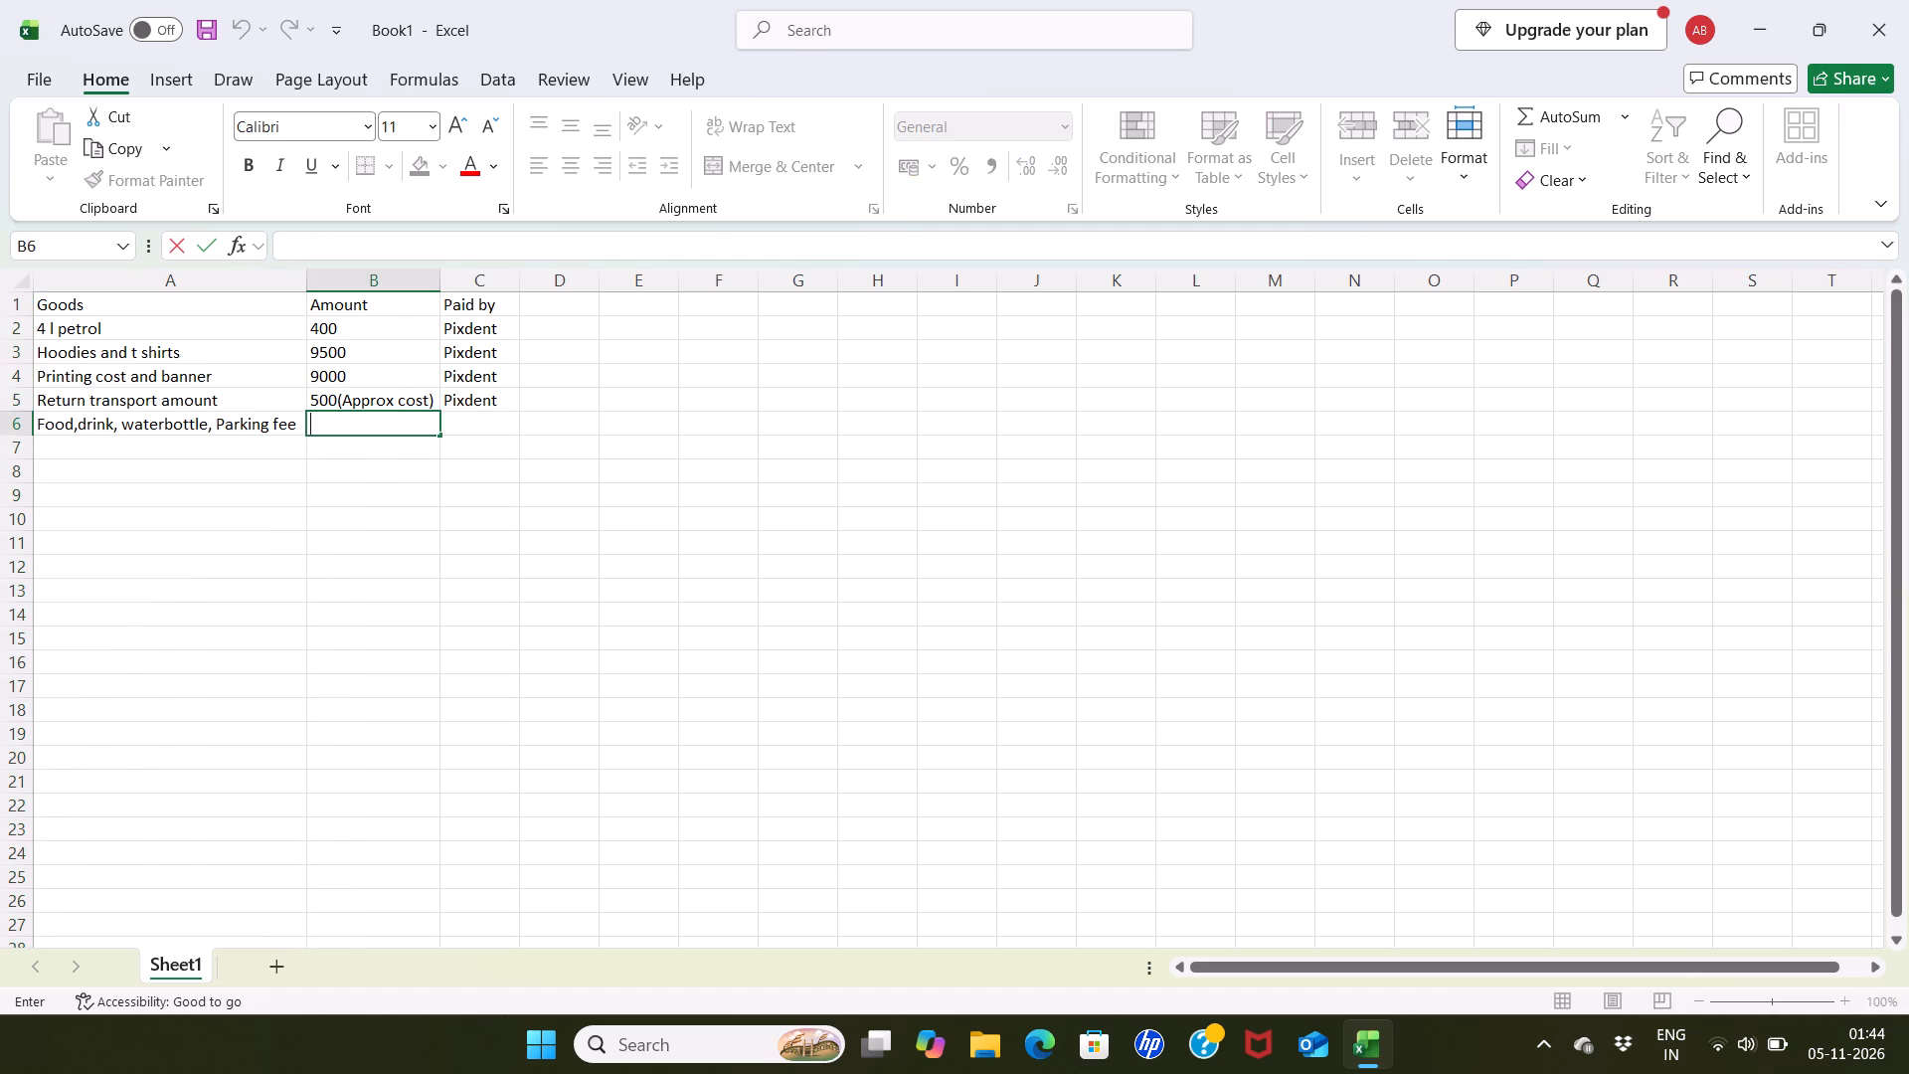
type("13")
type("00")
double_click(474, 423)
type("Club")
key("space")
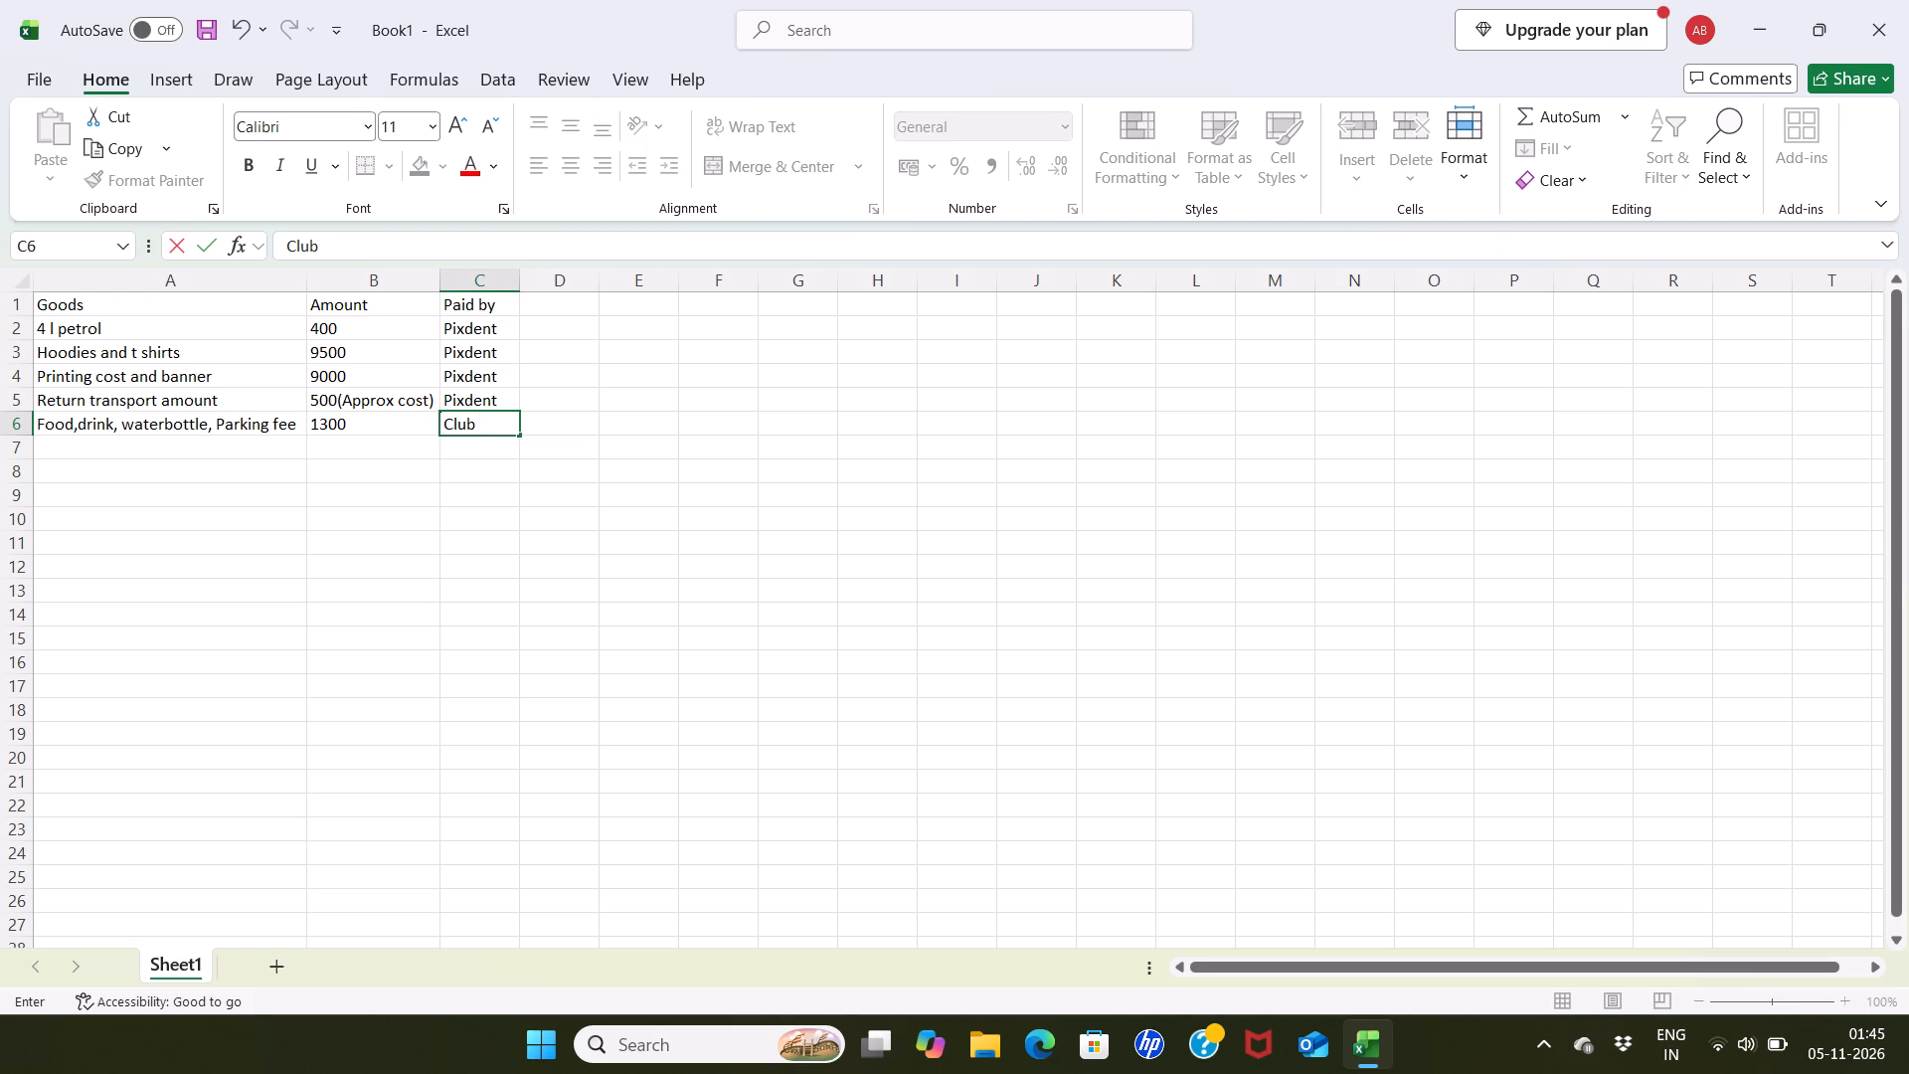
type("Fund")
Open cell A7 below the food and parking row for a new goods entry.
double_click(260, 447)
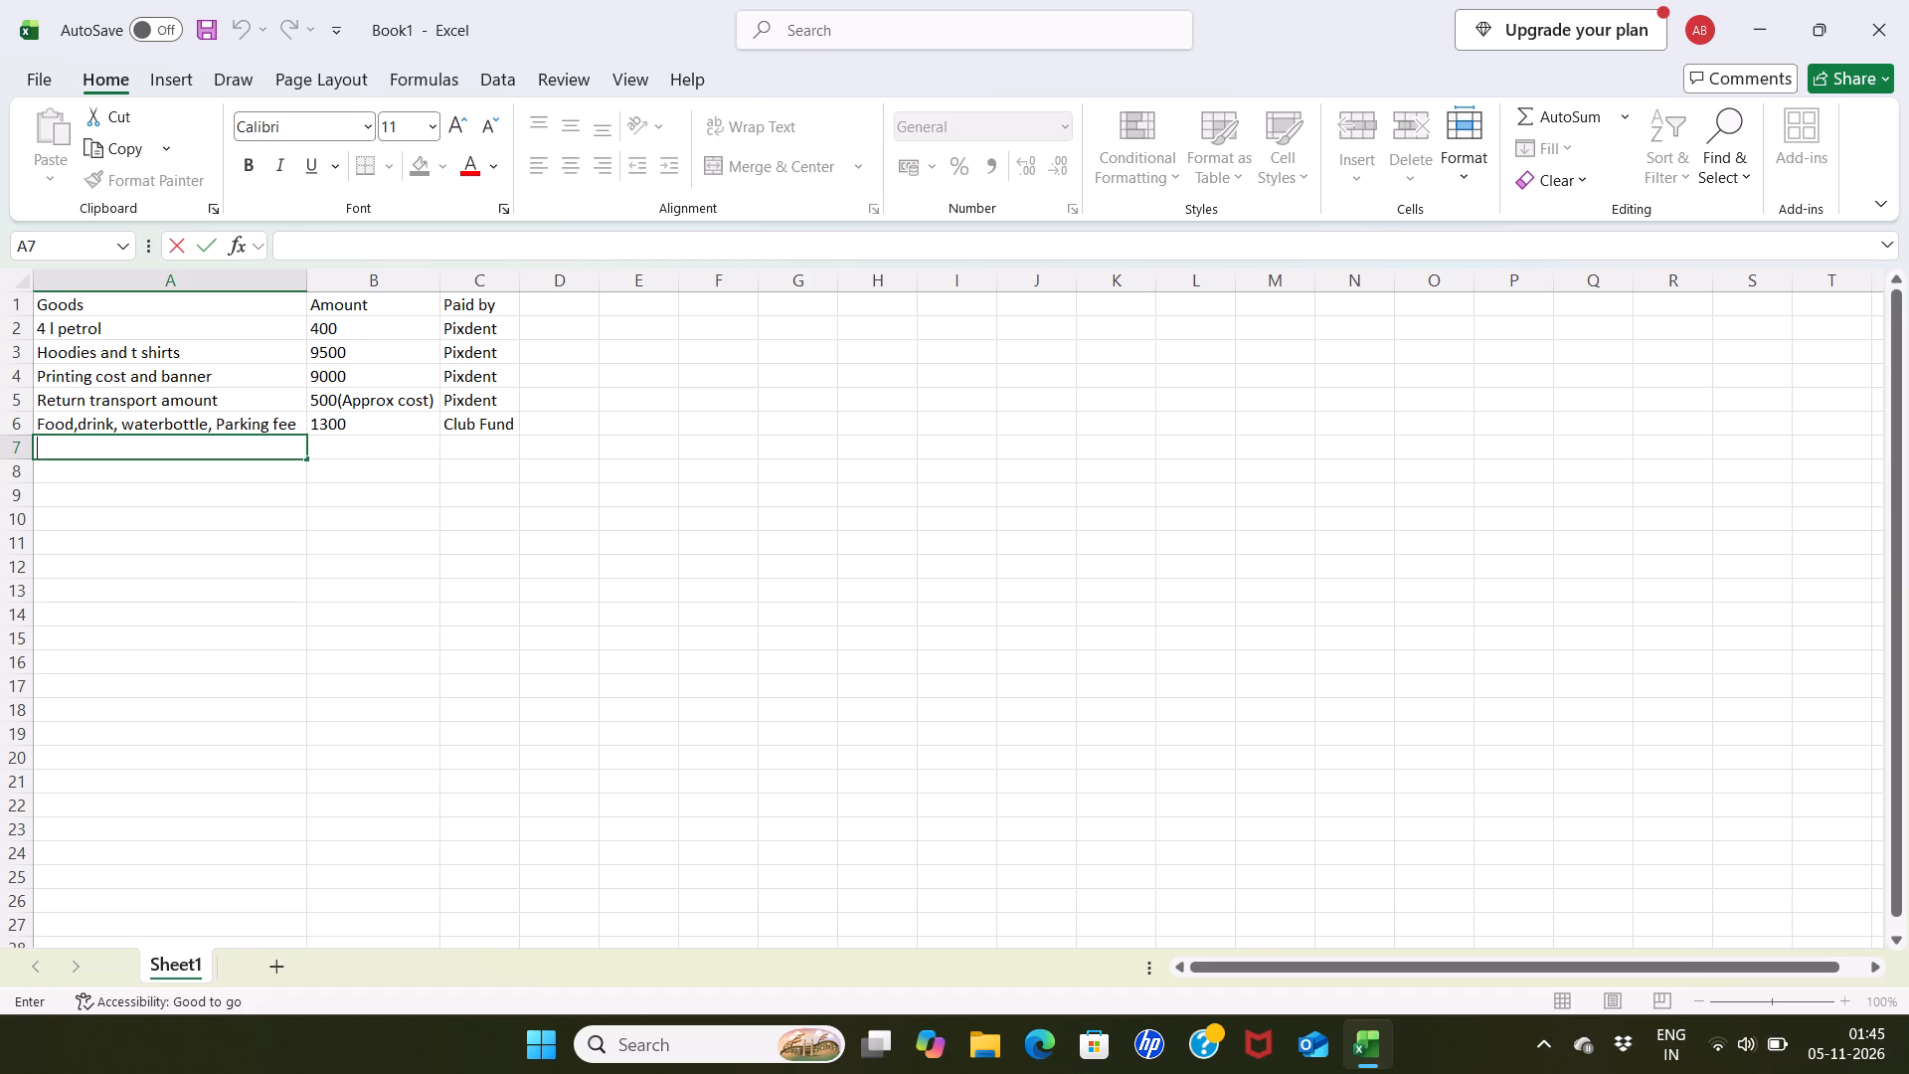
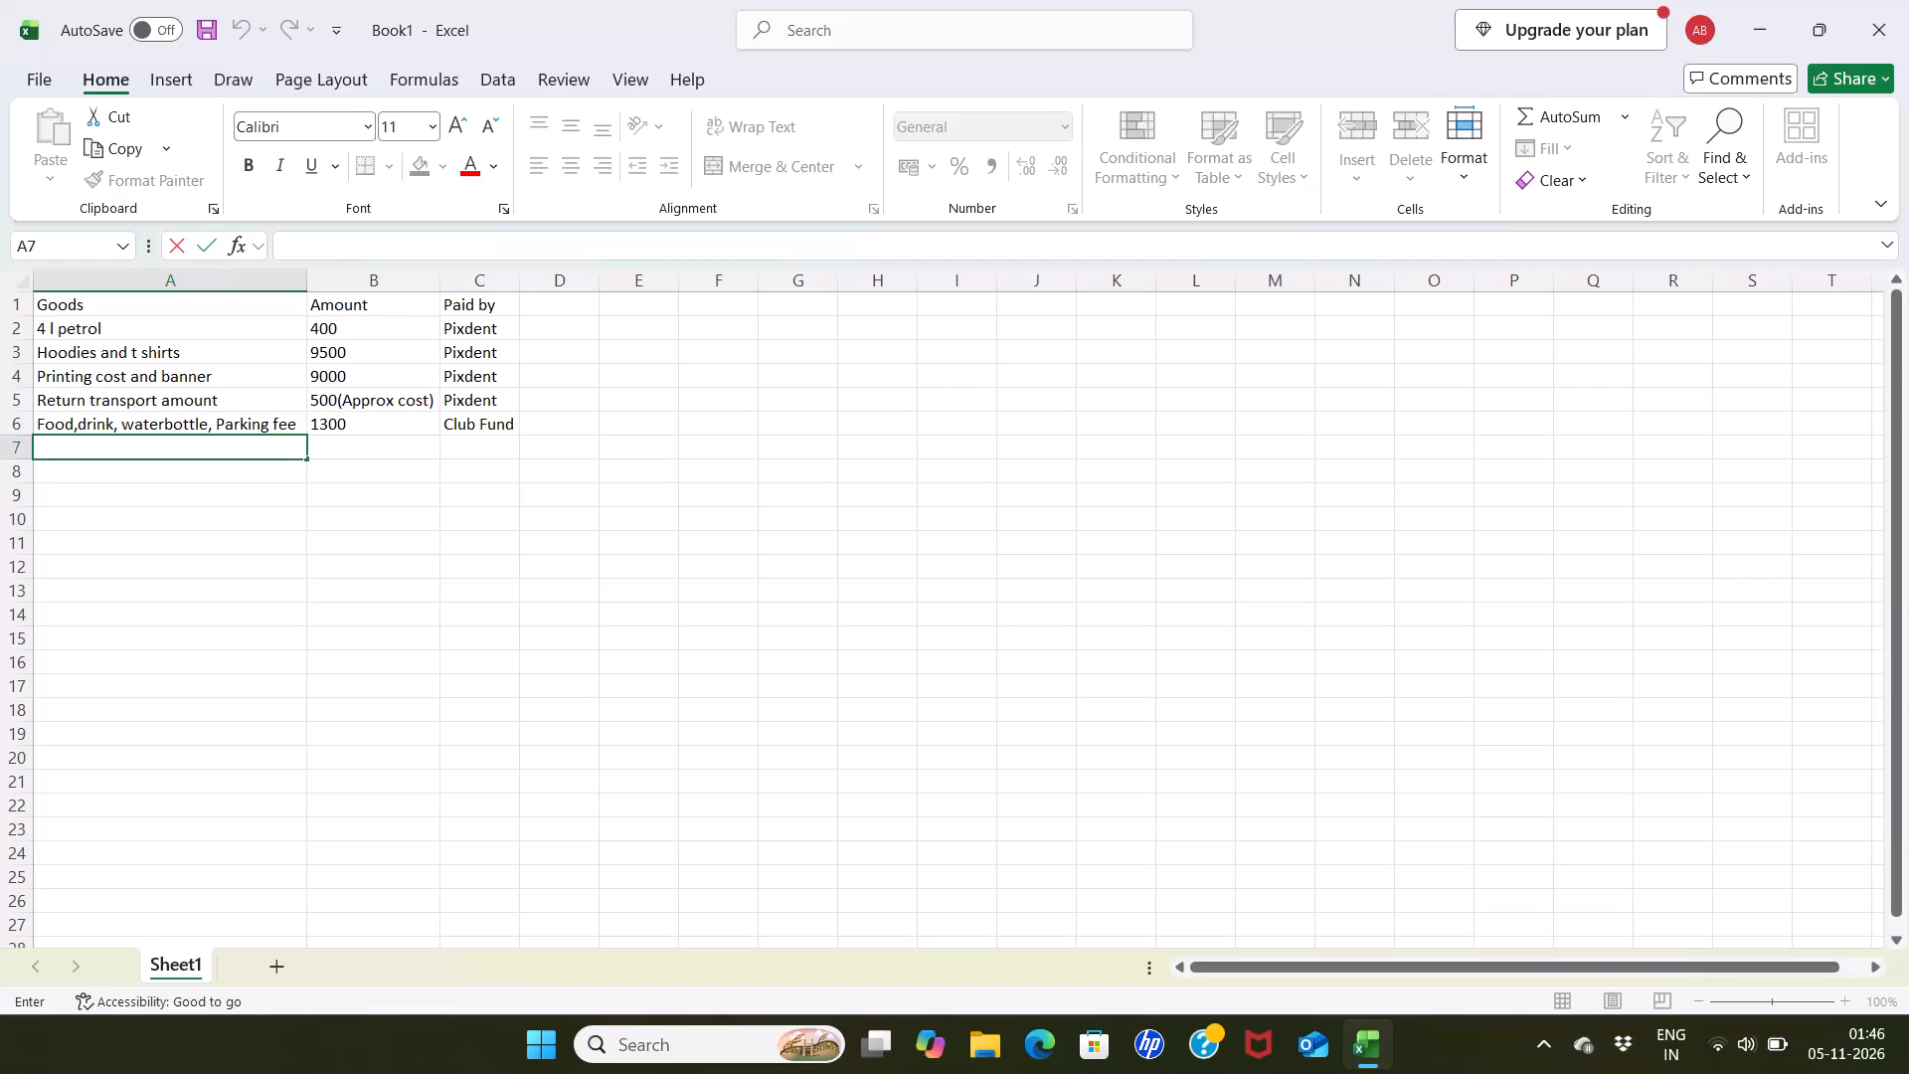
Enter "ID Cards" as the goods item in A7.
key("shift+i")
type("D")
key("space")
key("shift+c")
key("shift+a")
type("RDS")
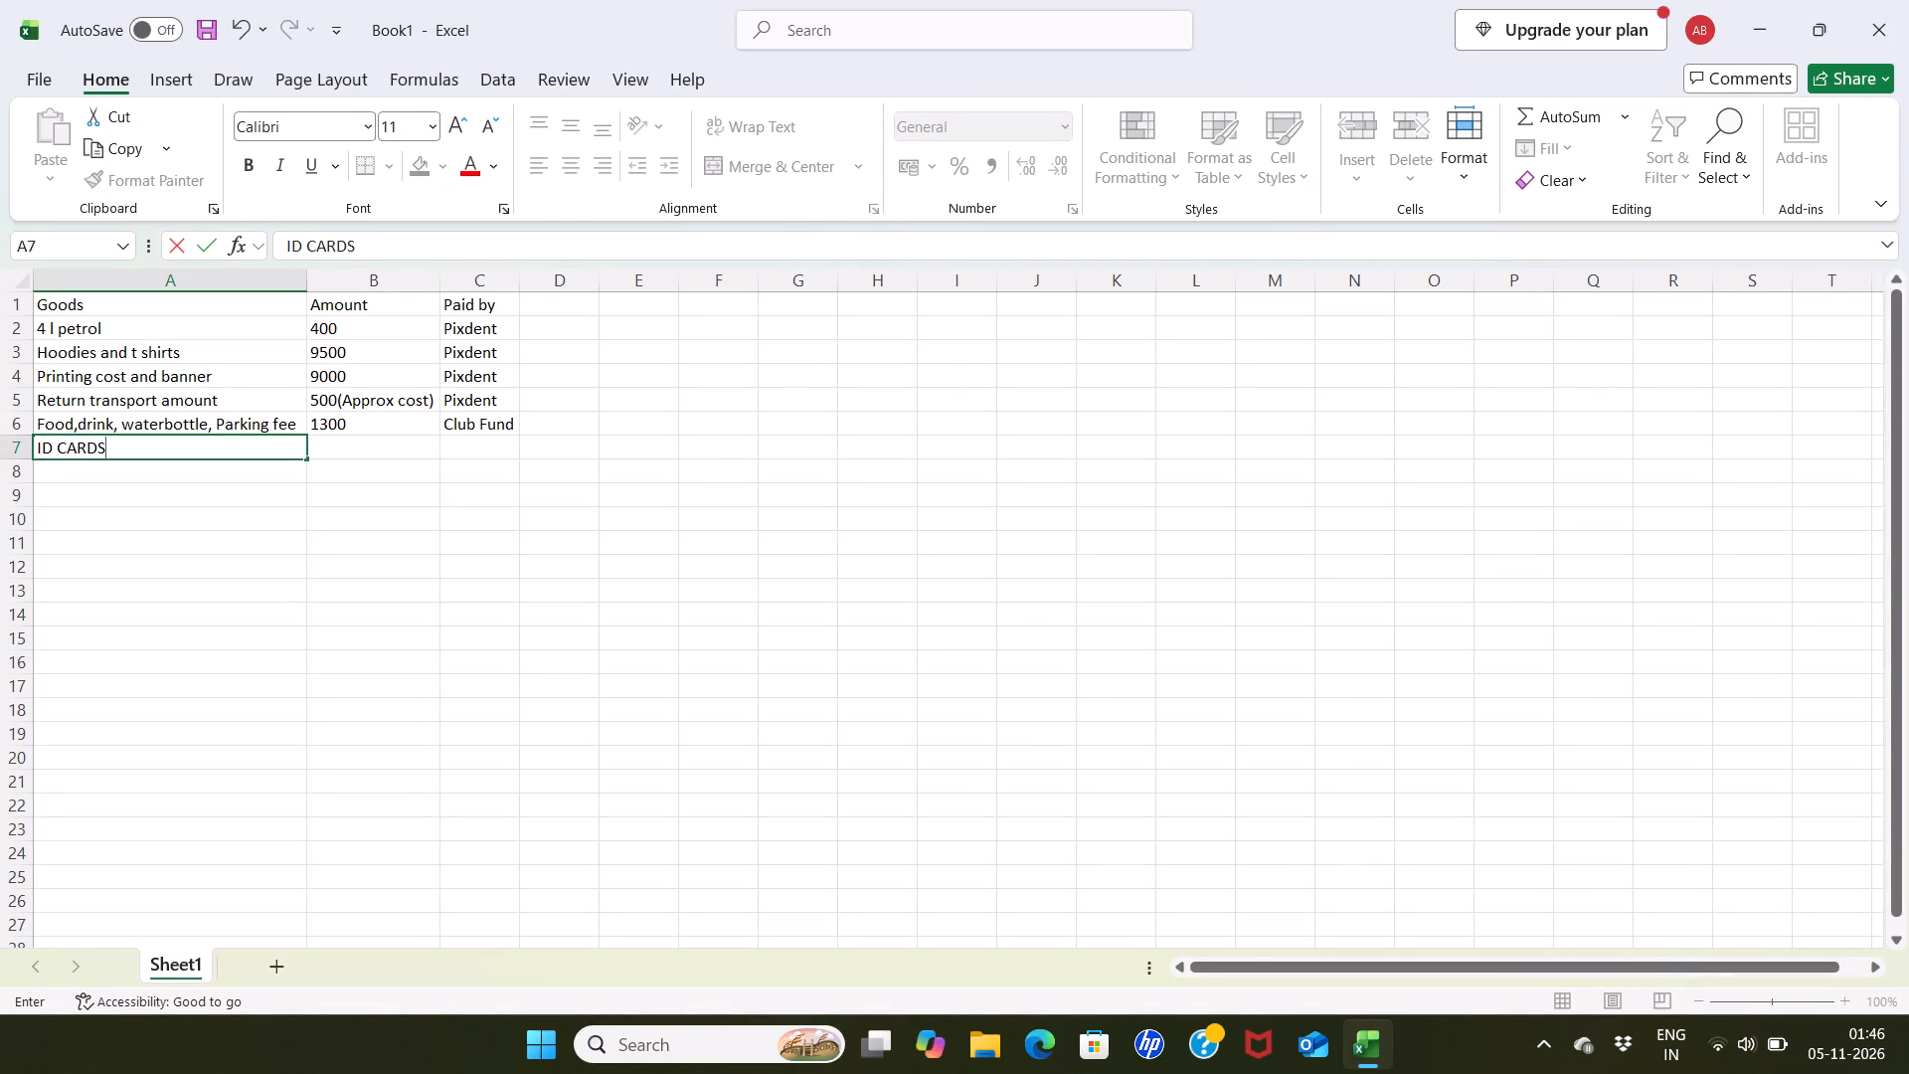
key("BackSpace")
key("BackSpace")
key("BackSpace")
key("BackSpace")
type("ards")
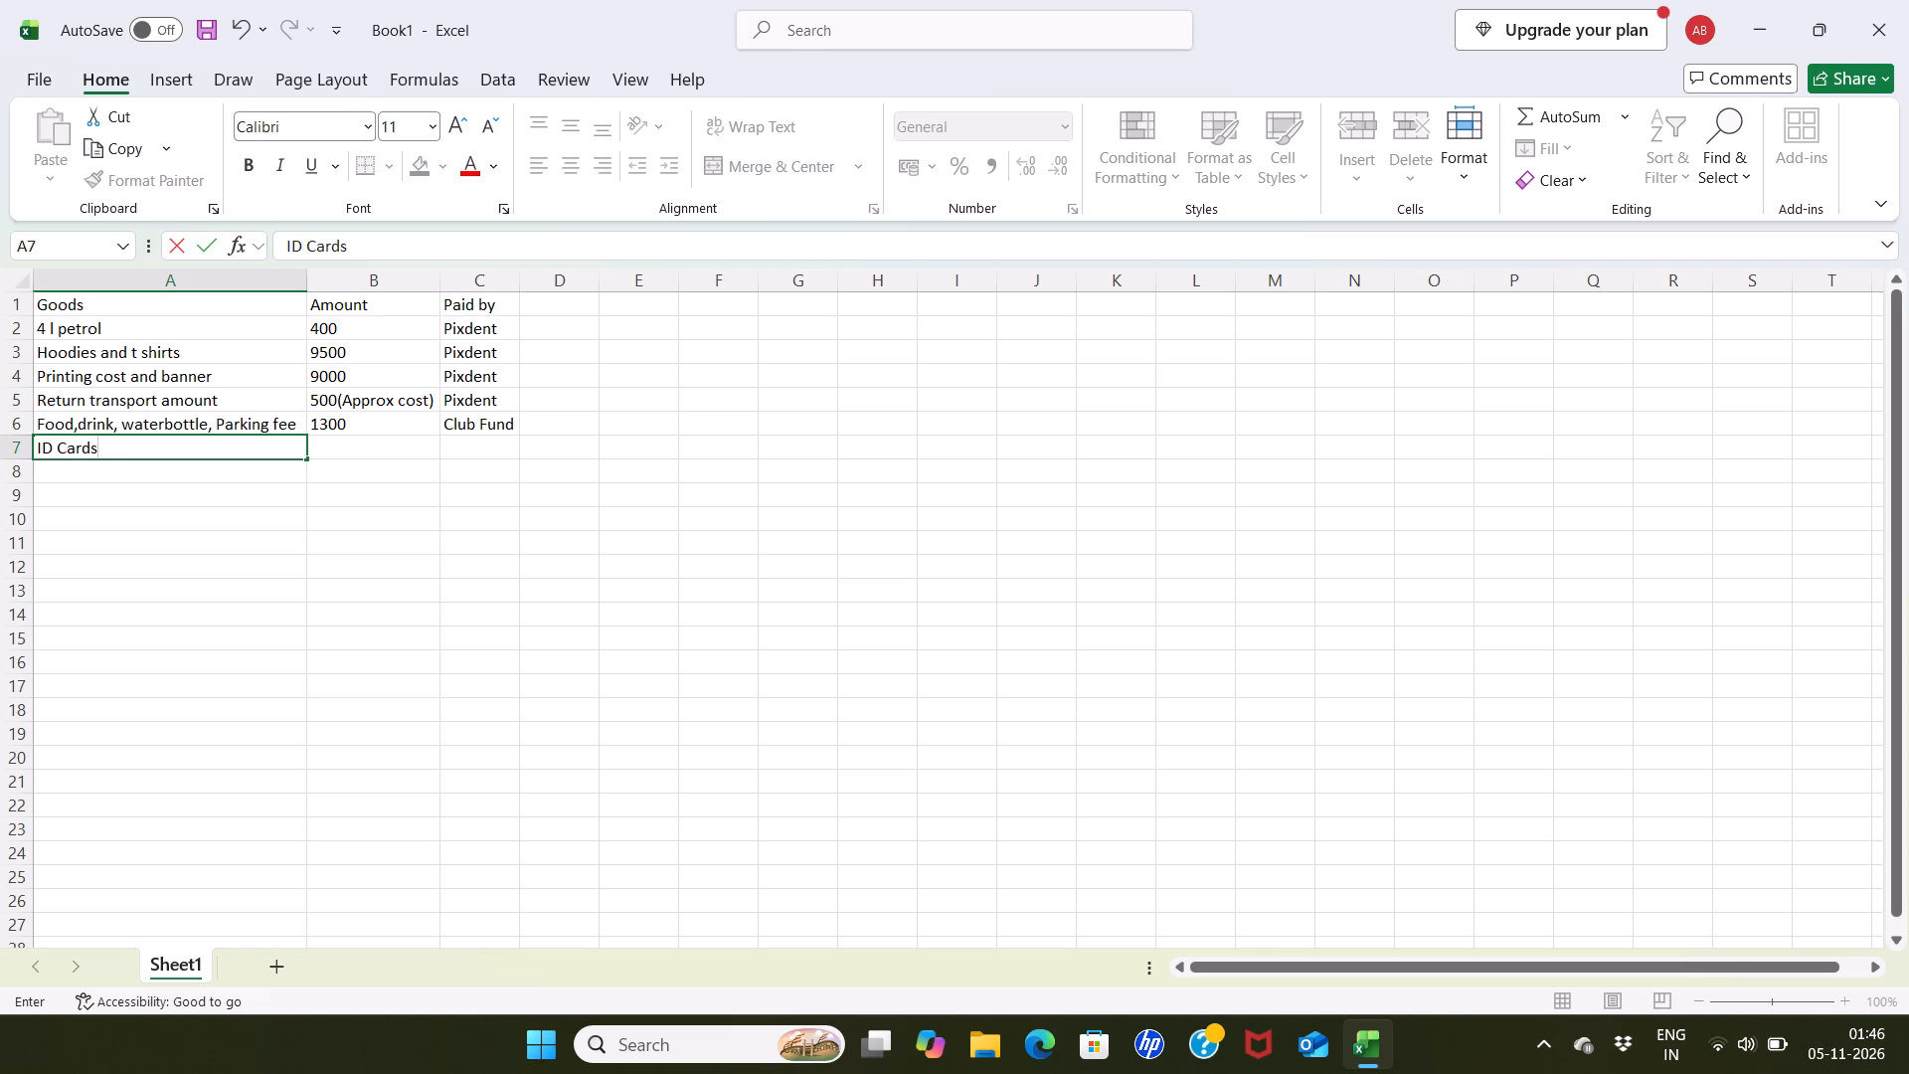
Enter the amount 1920 in B7 and Club Fund as payer in C7 for the ID Cards row.
double_click(342, 445)
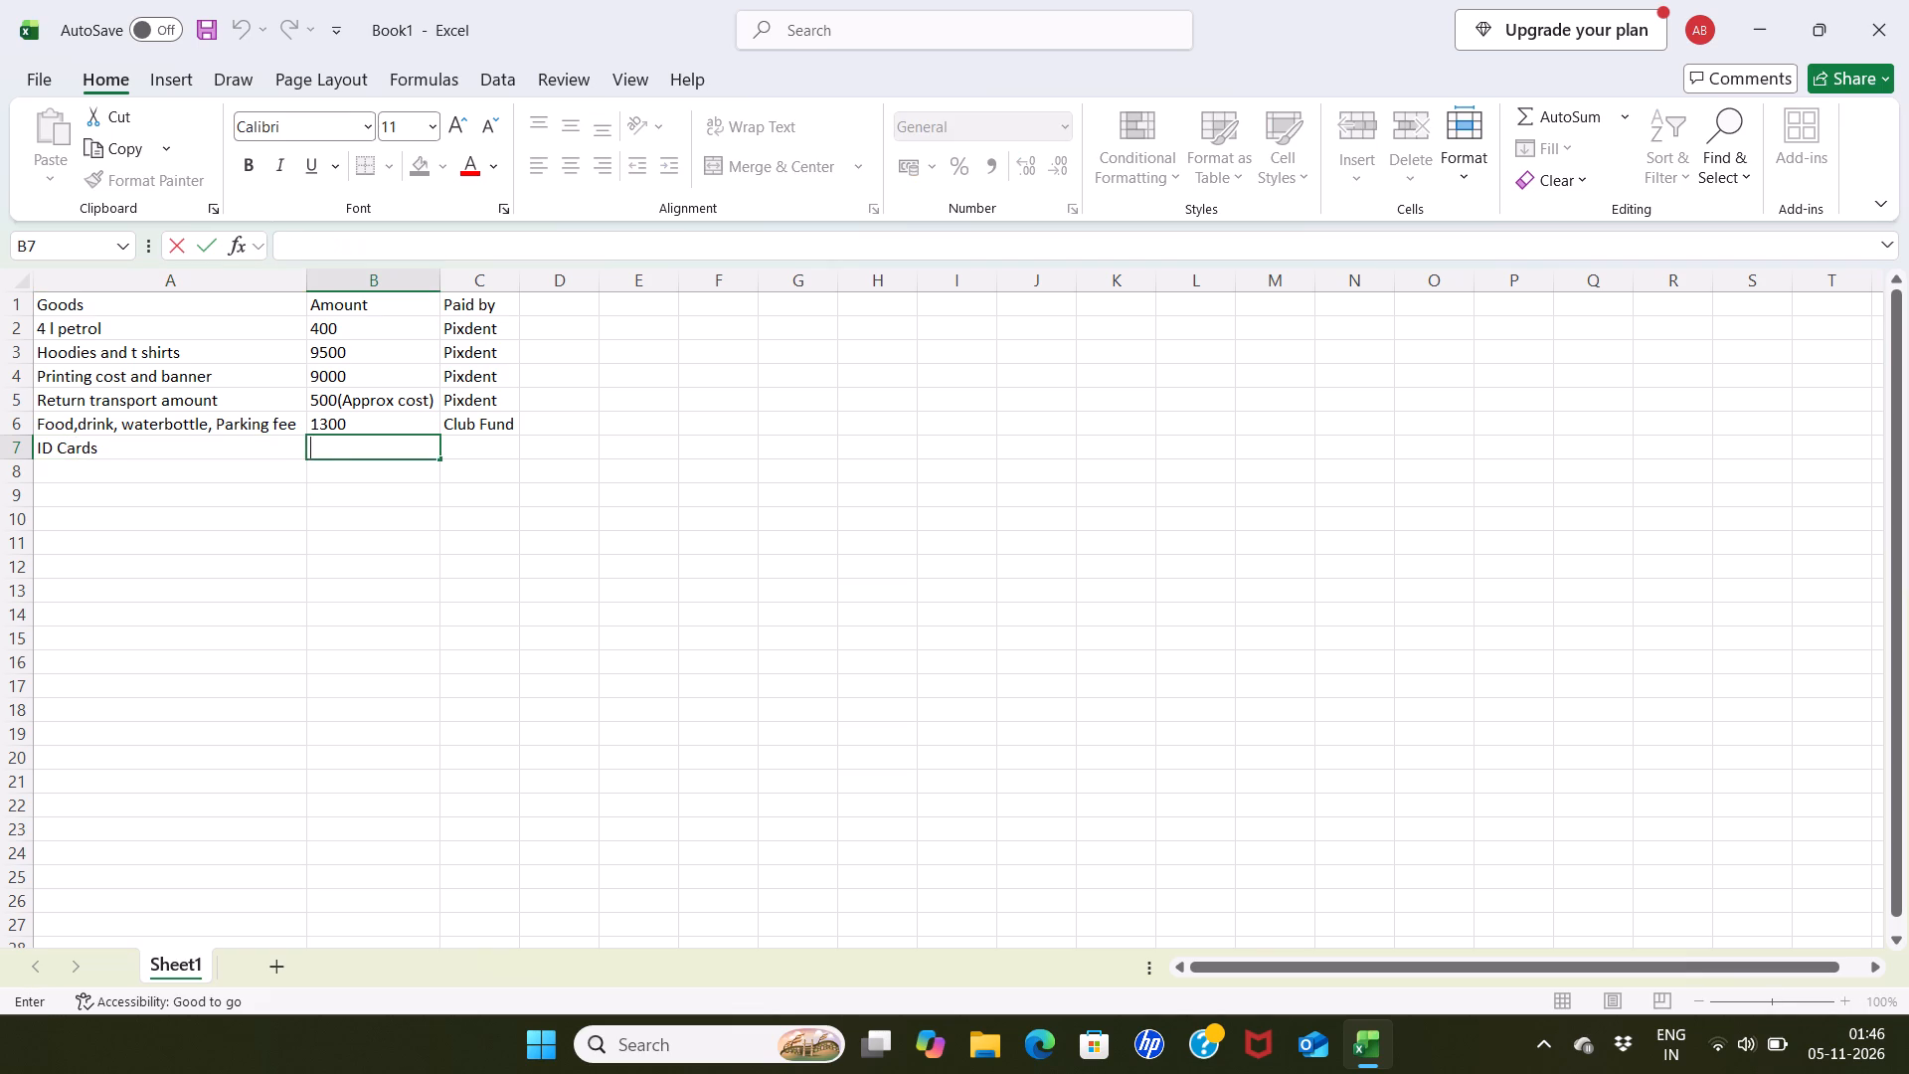
type("19")
type("20")
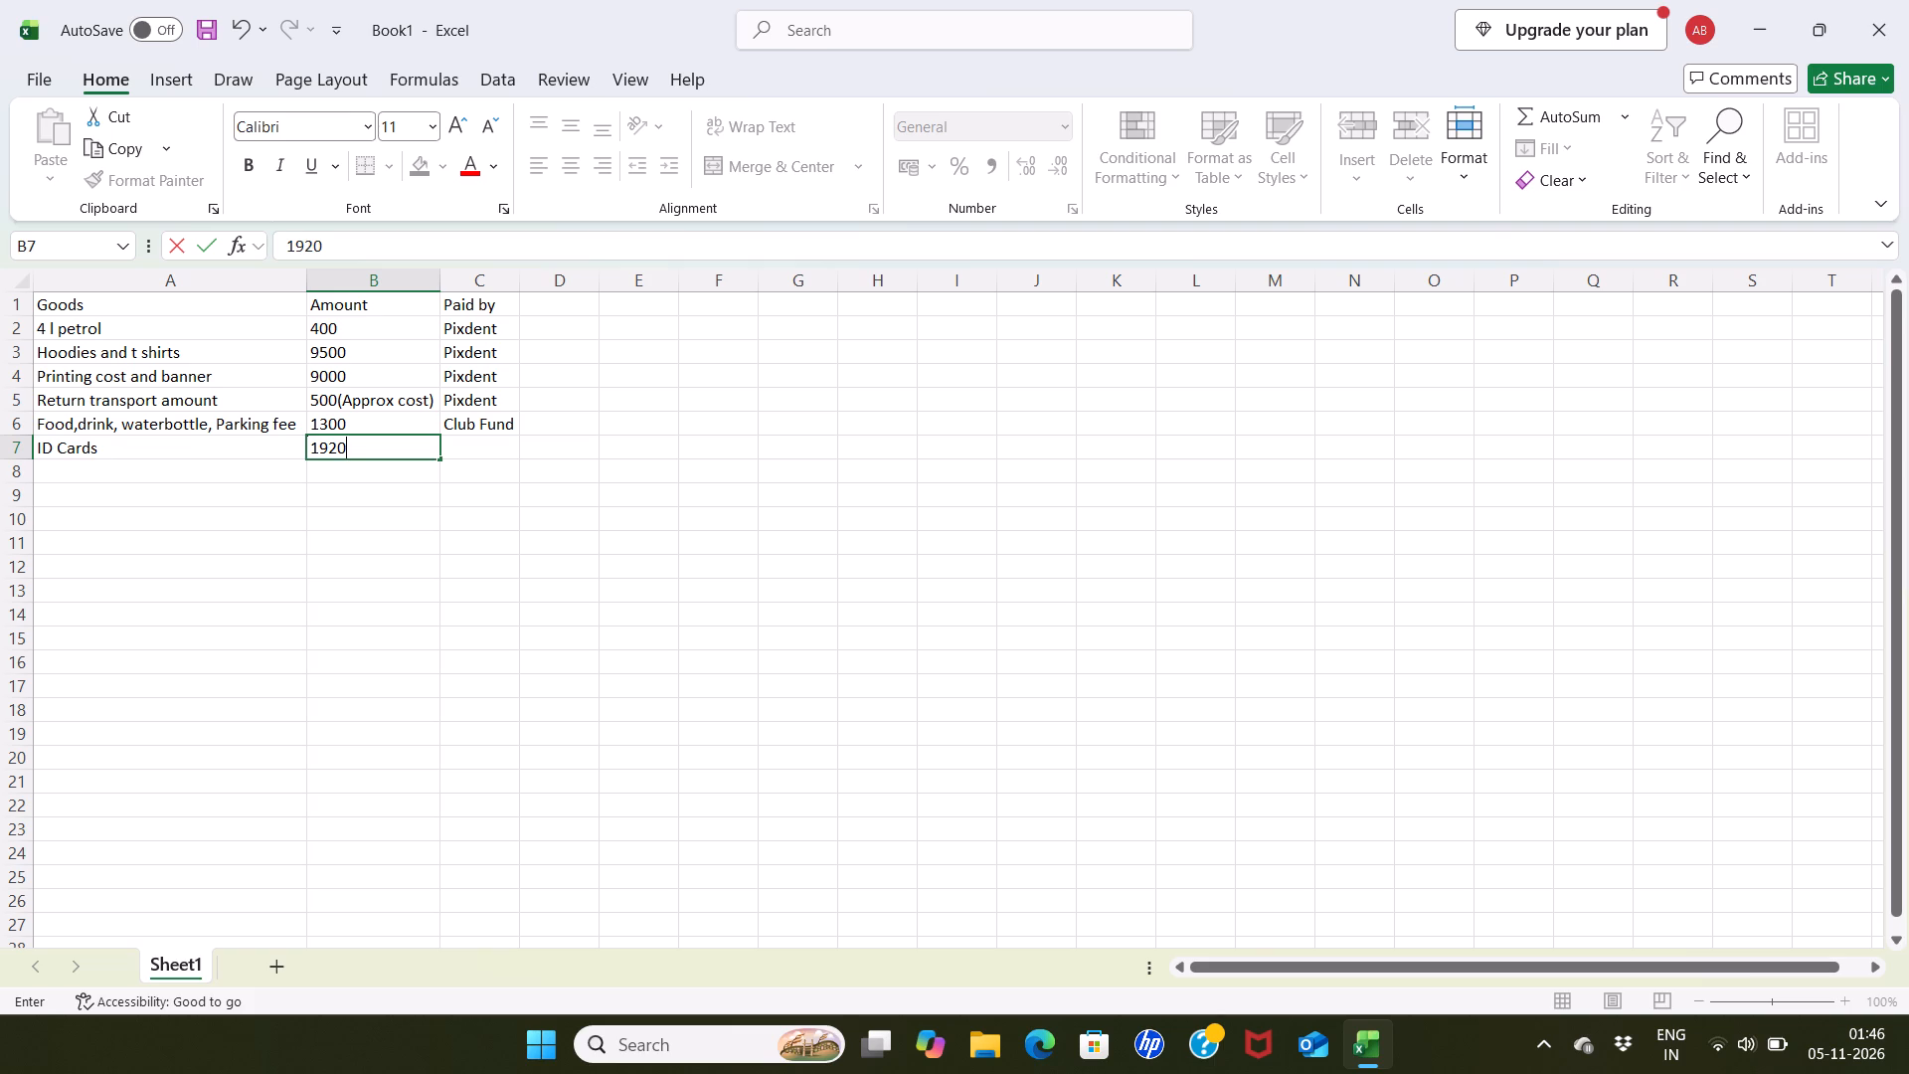
double_click(471, 451)
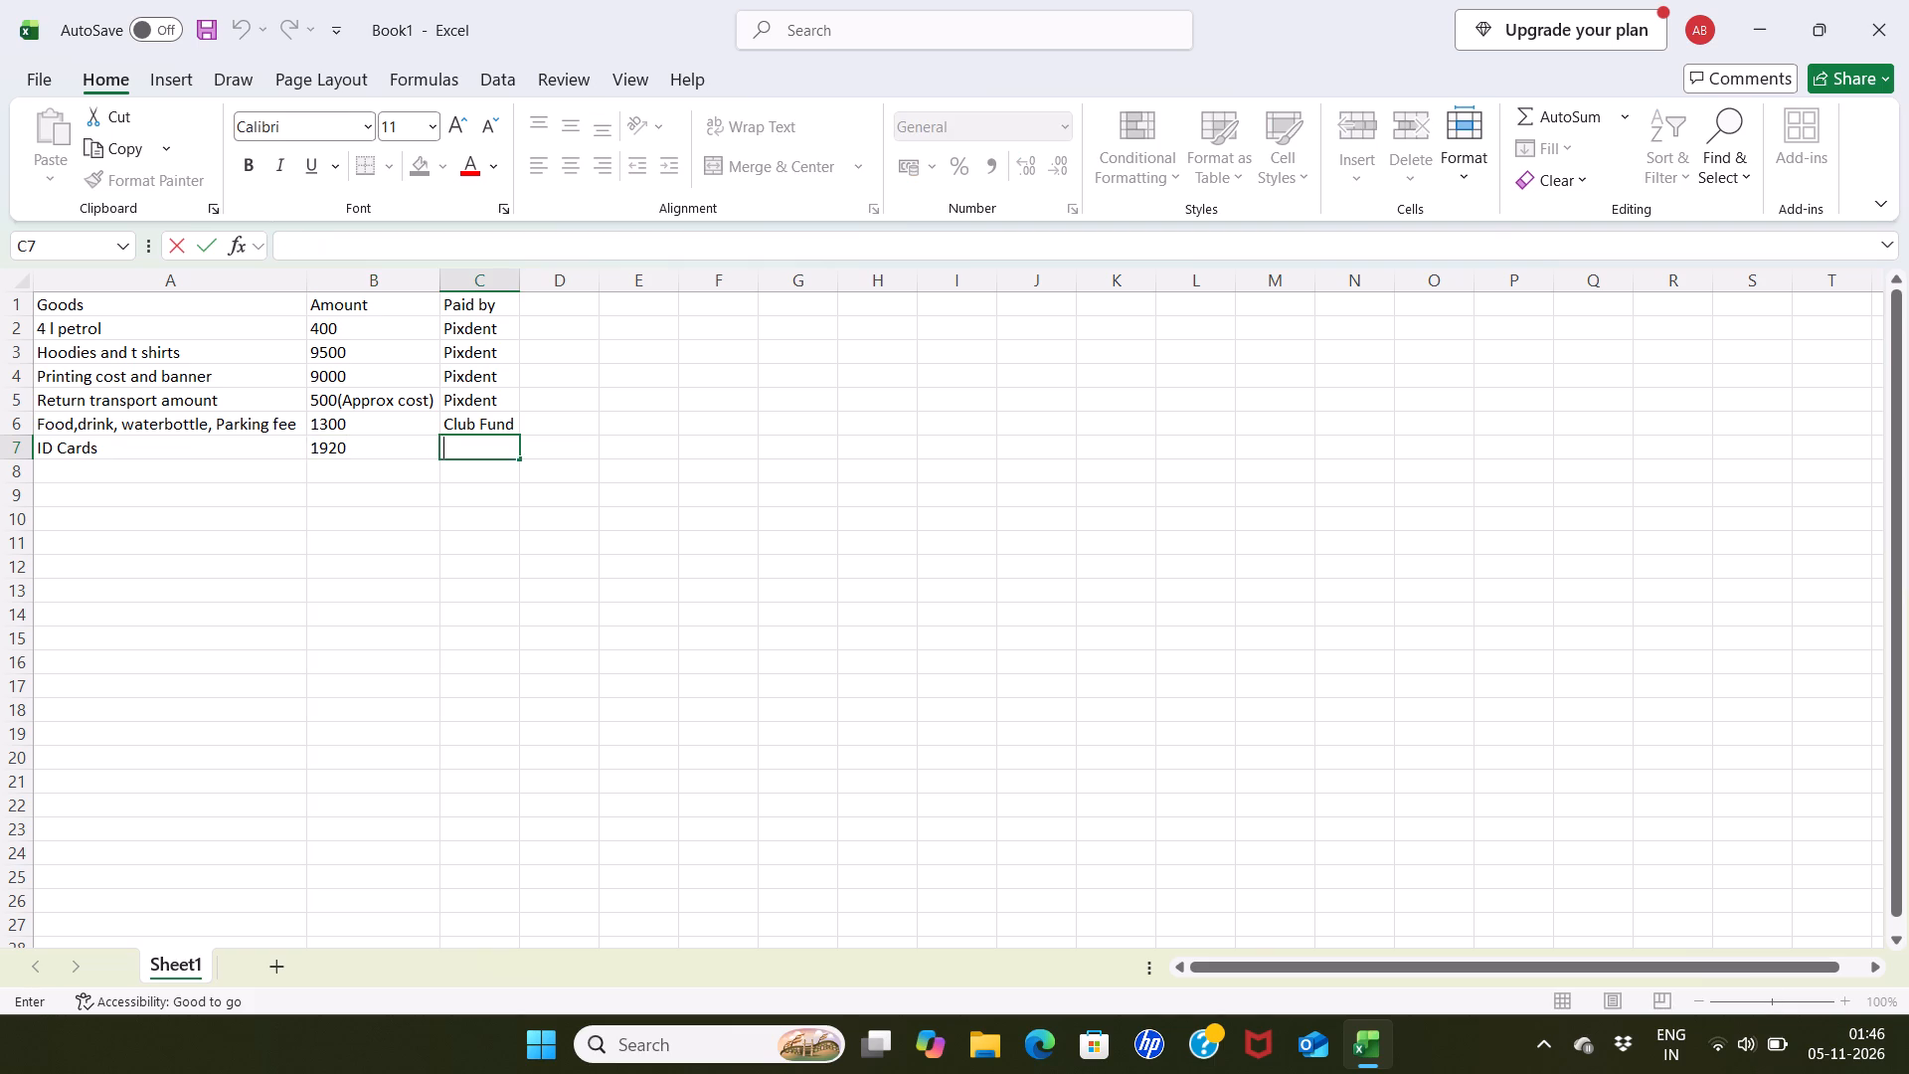
type("Cl")
type("ub")
key("space")
type("Fund")
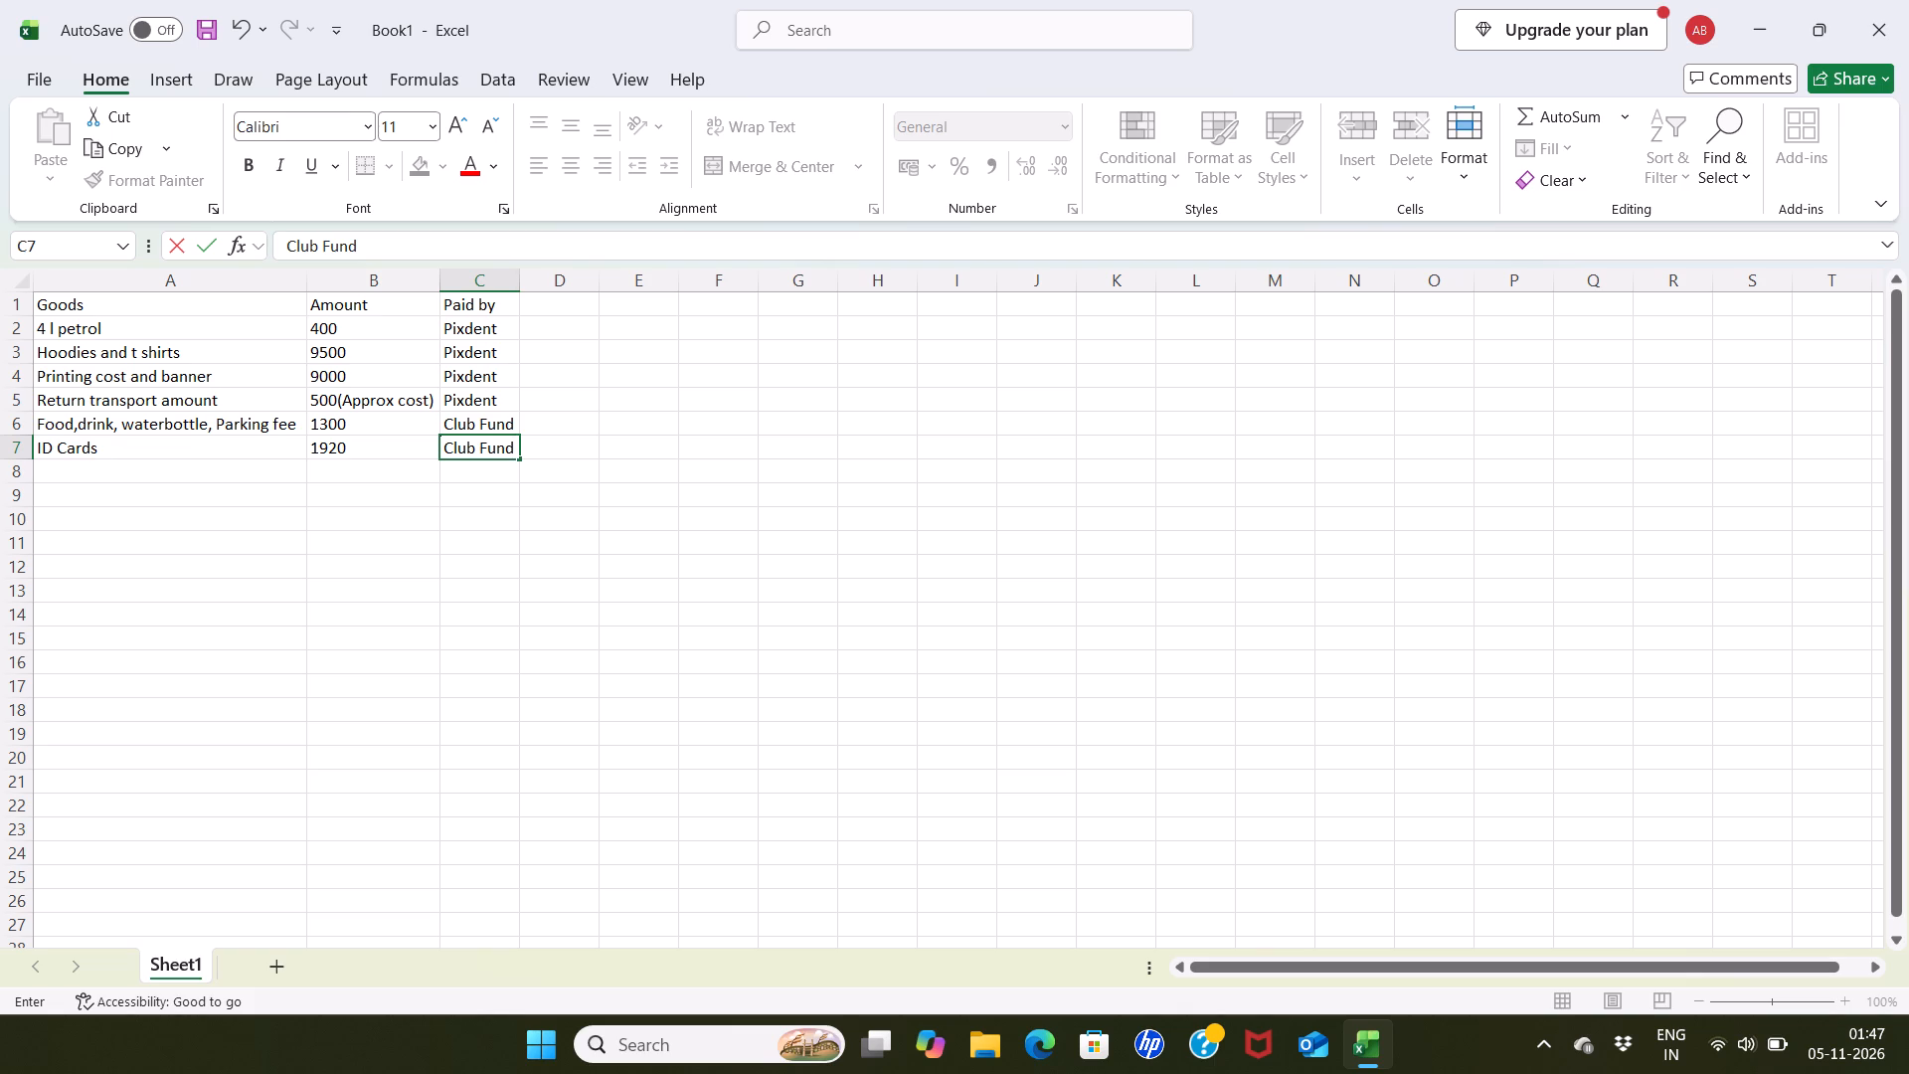
left_click(473, 450)
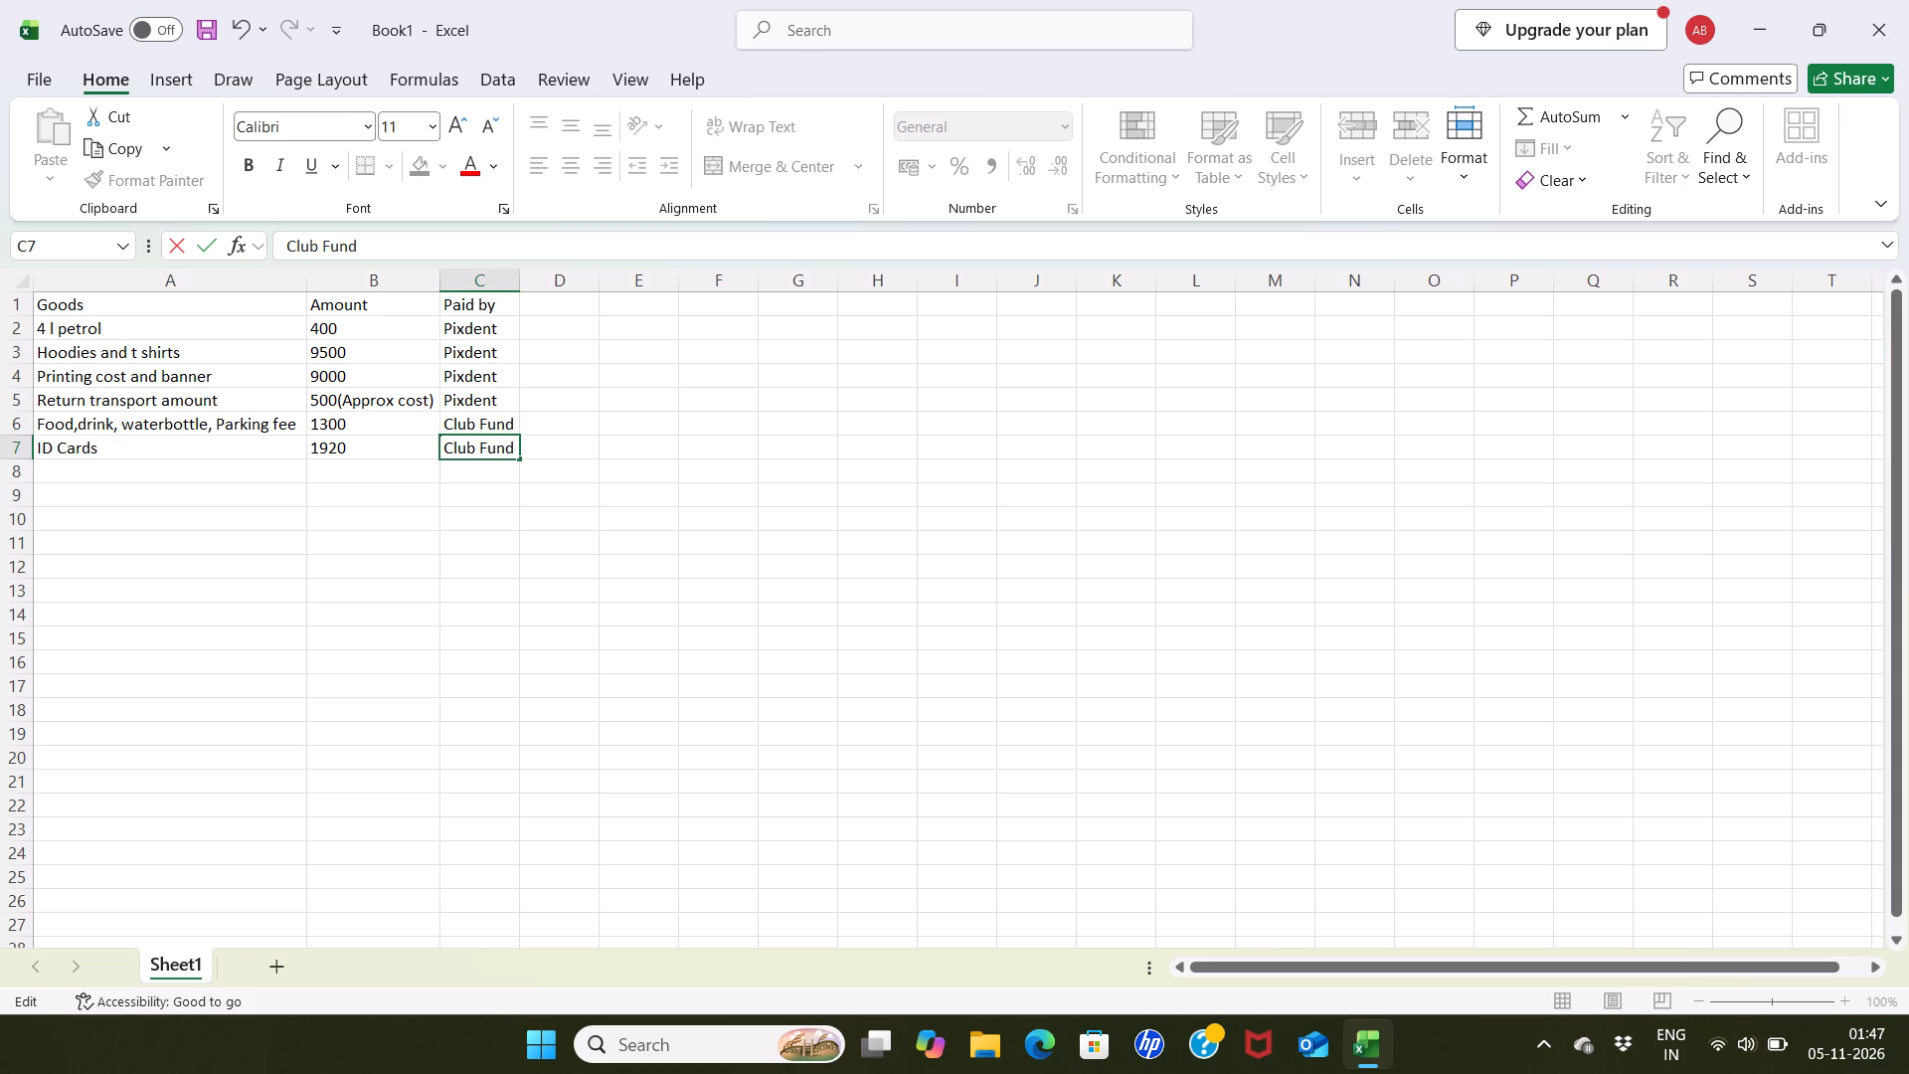
left_click(473, 450)
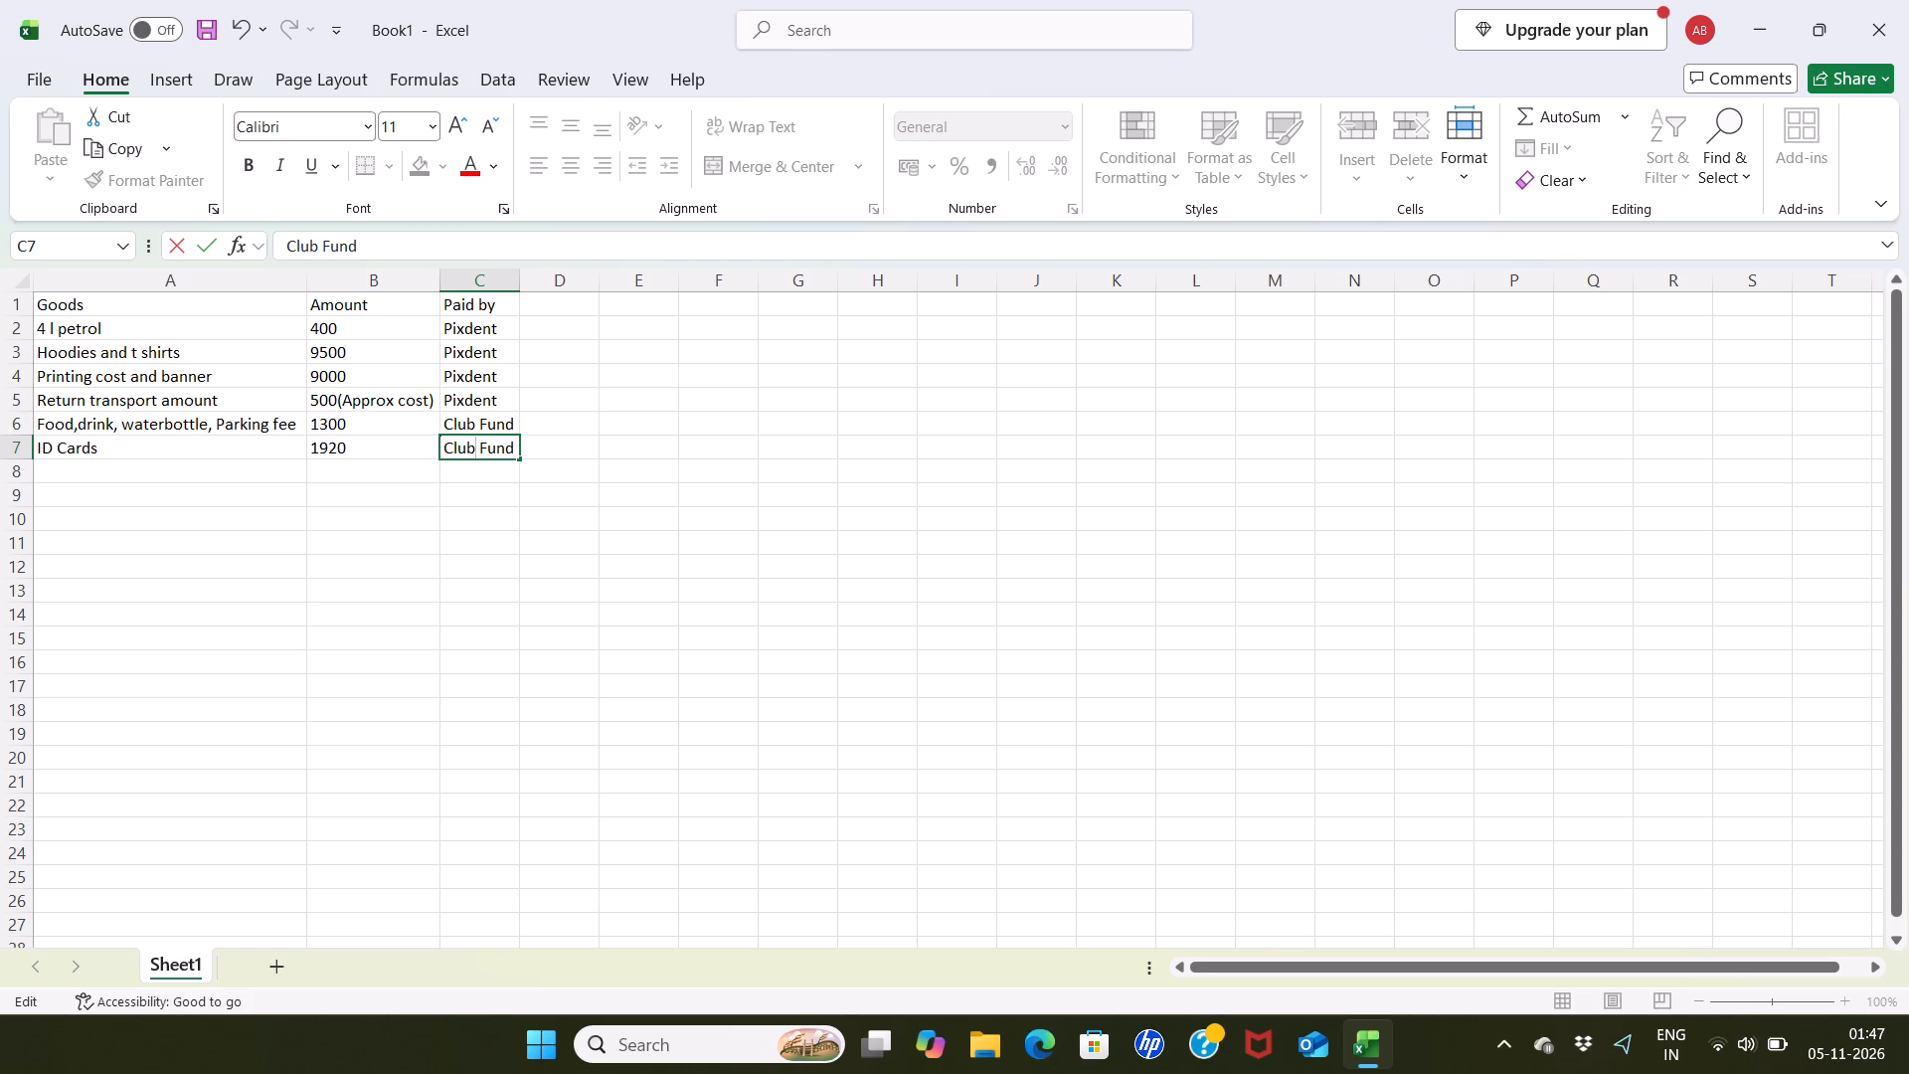
double_click(473, 450)
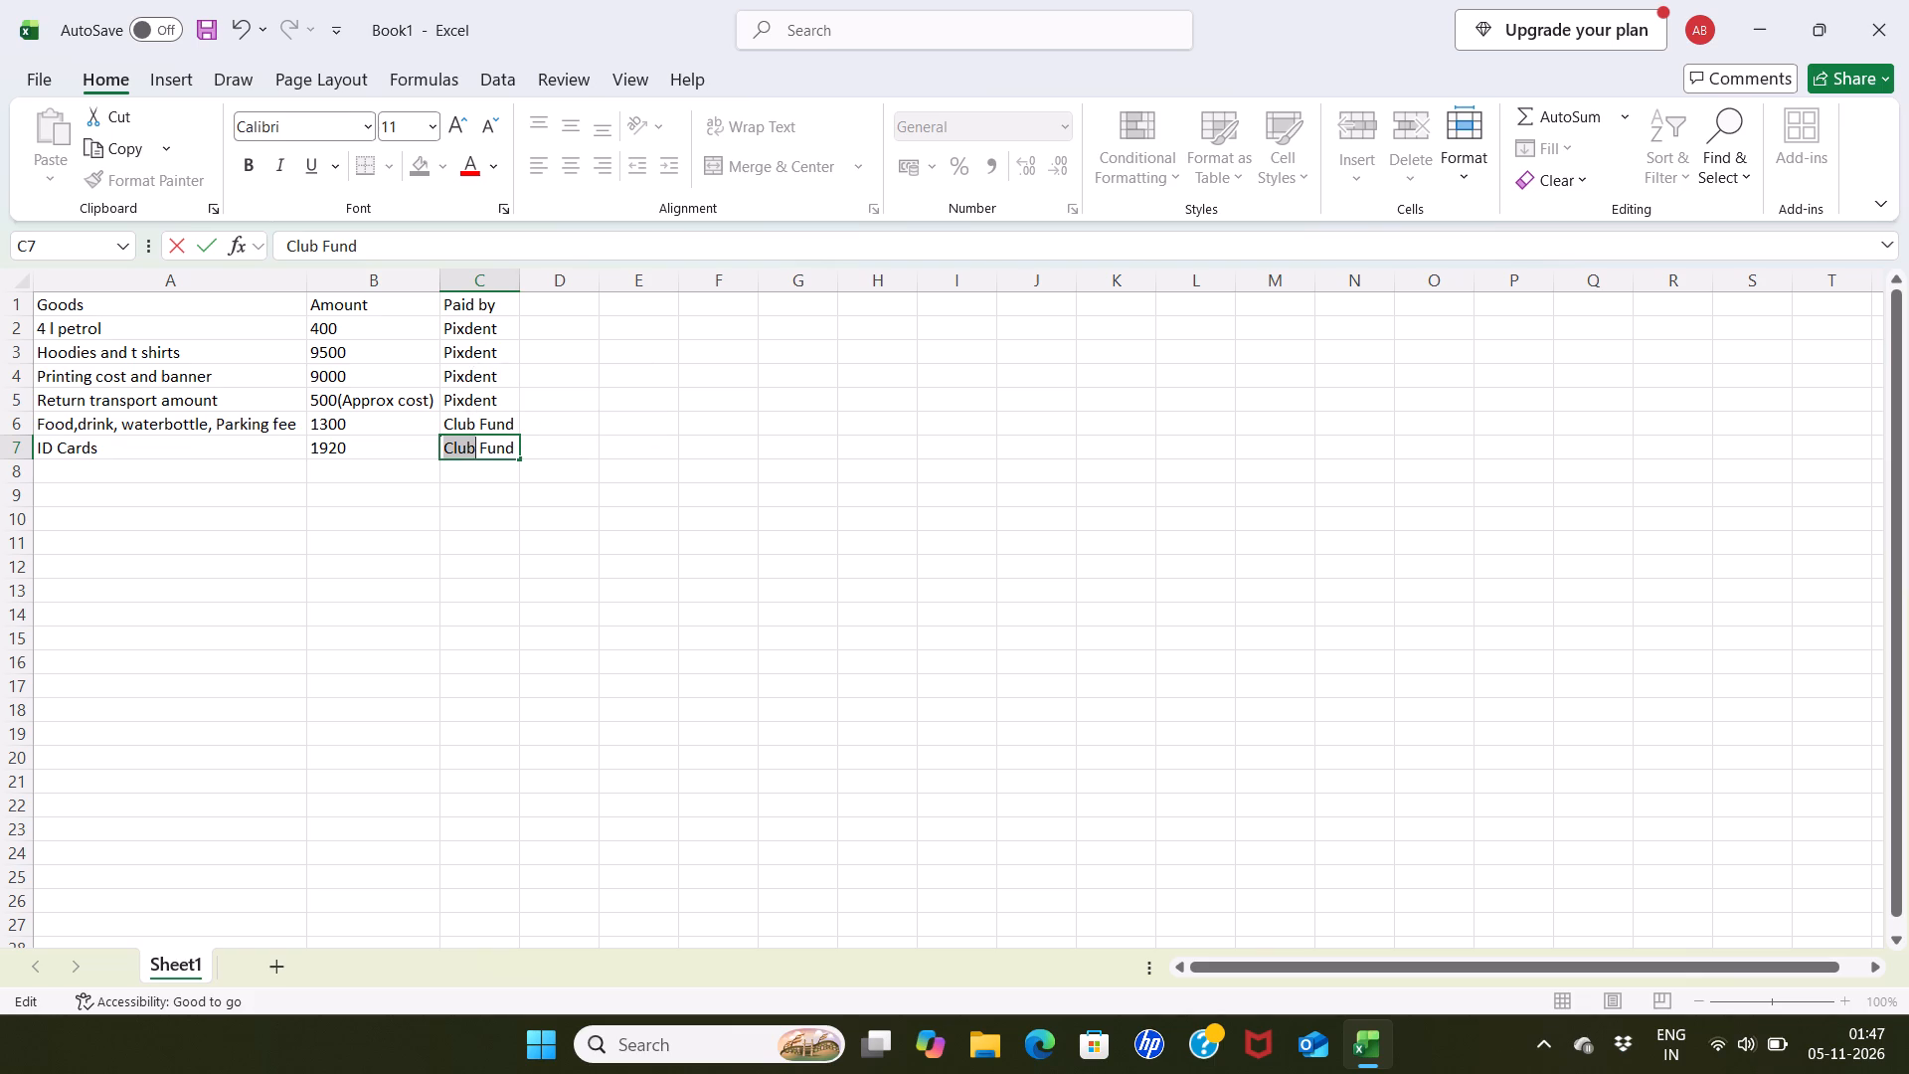
Enter "Hackathoon Prizes" as the goods item in A8.
double_click(238, 465)
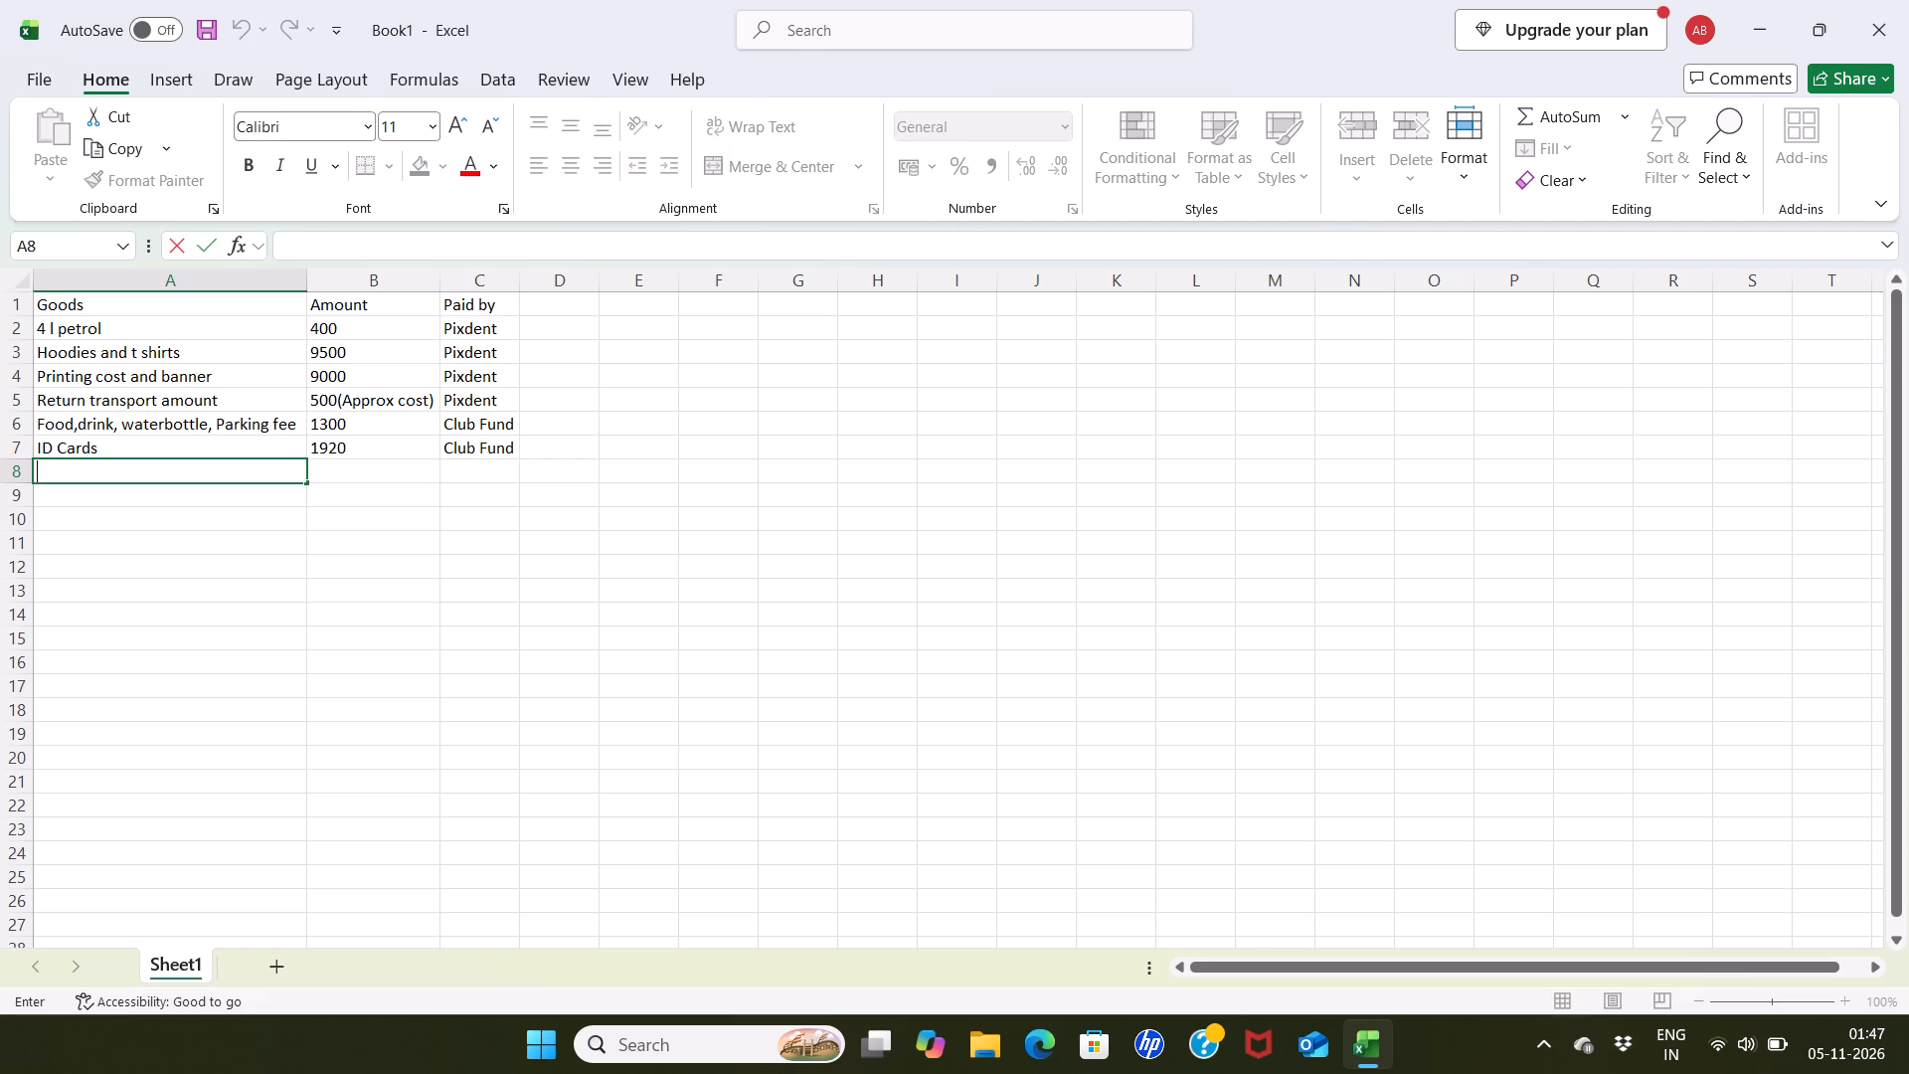
key("shift+p")
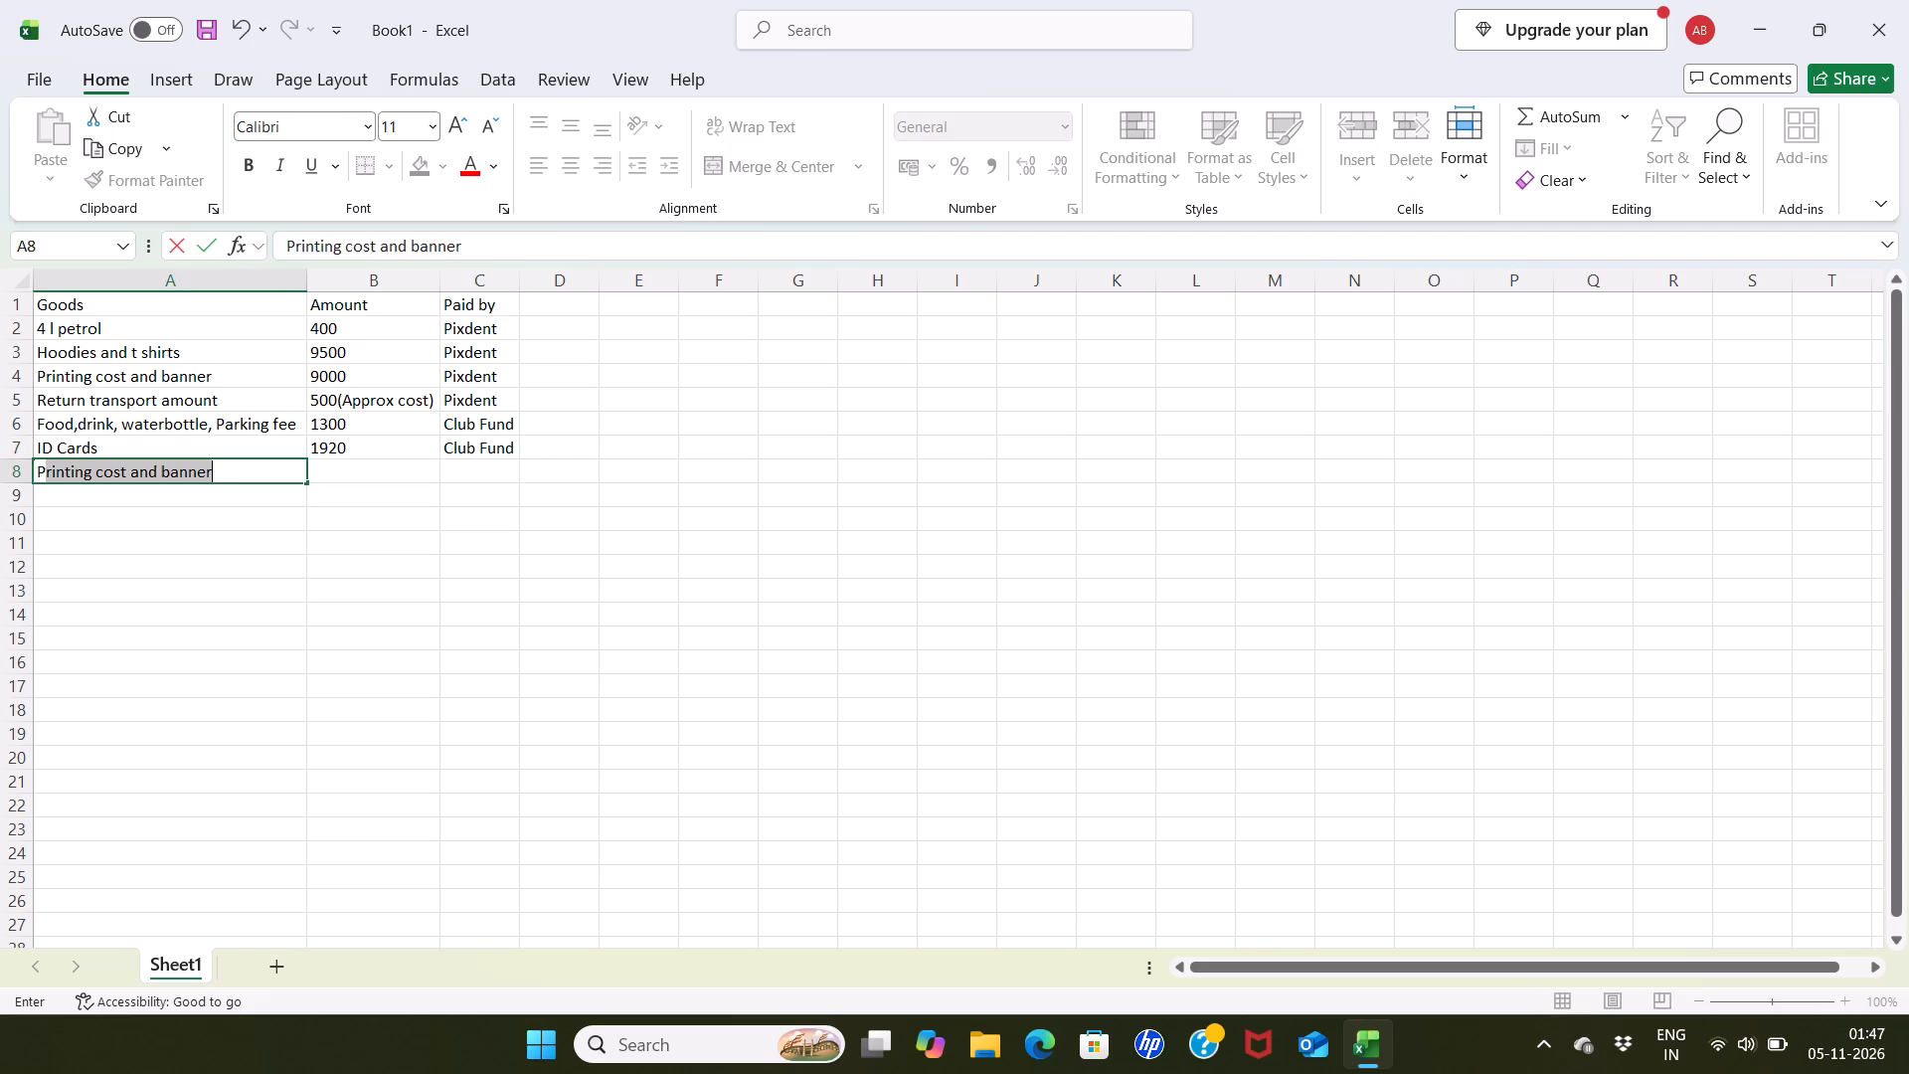
key("shift+r")
key("BackSpace")
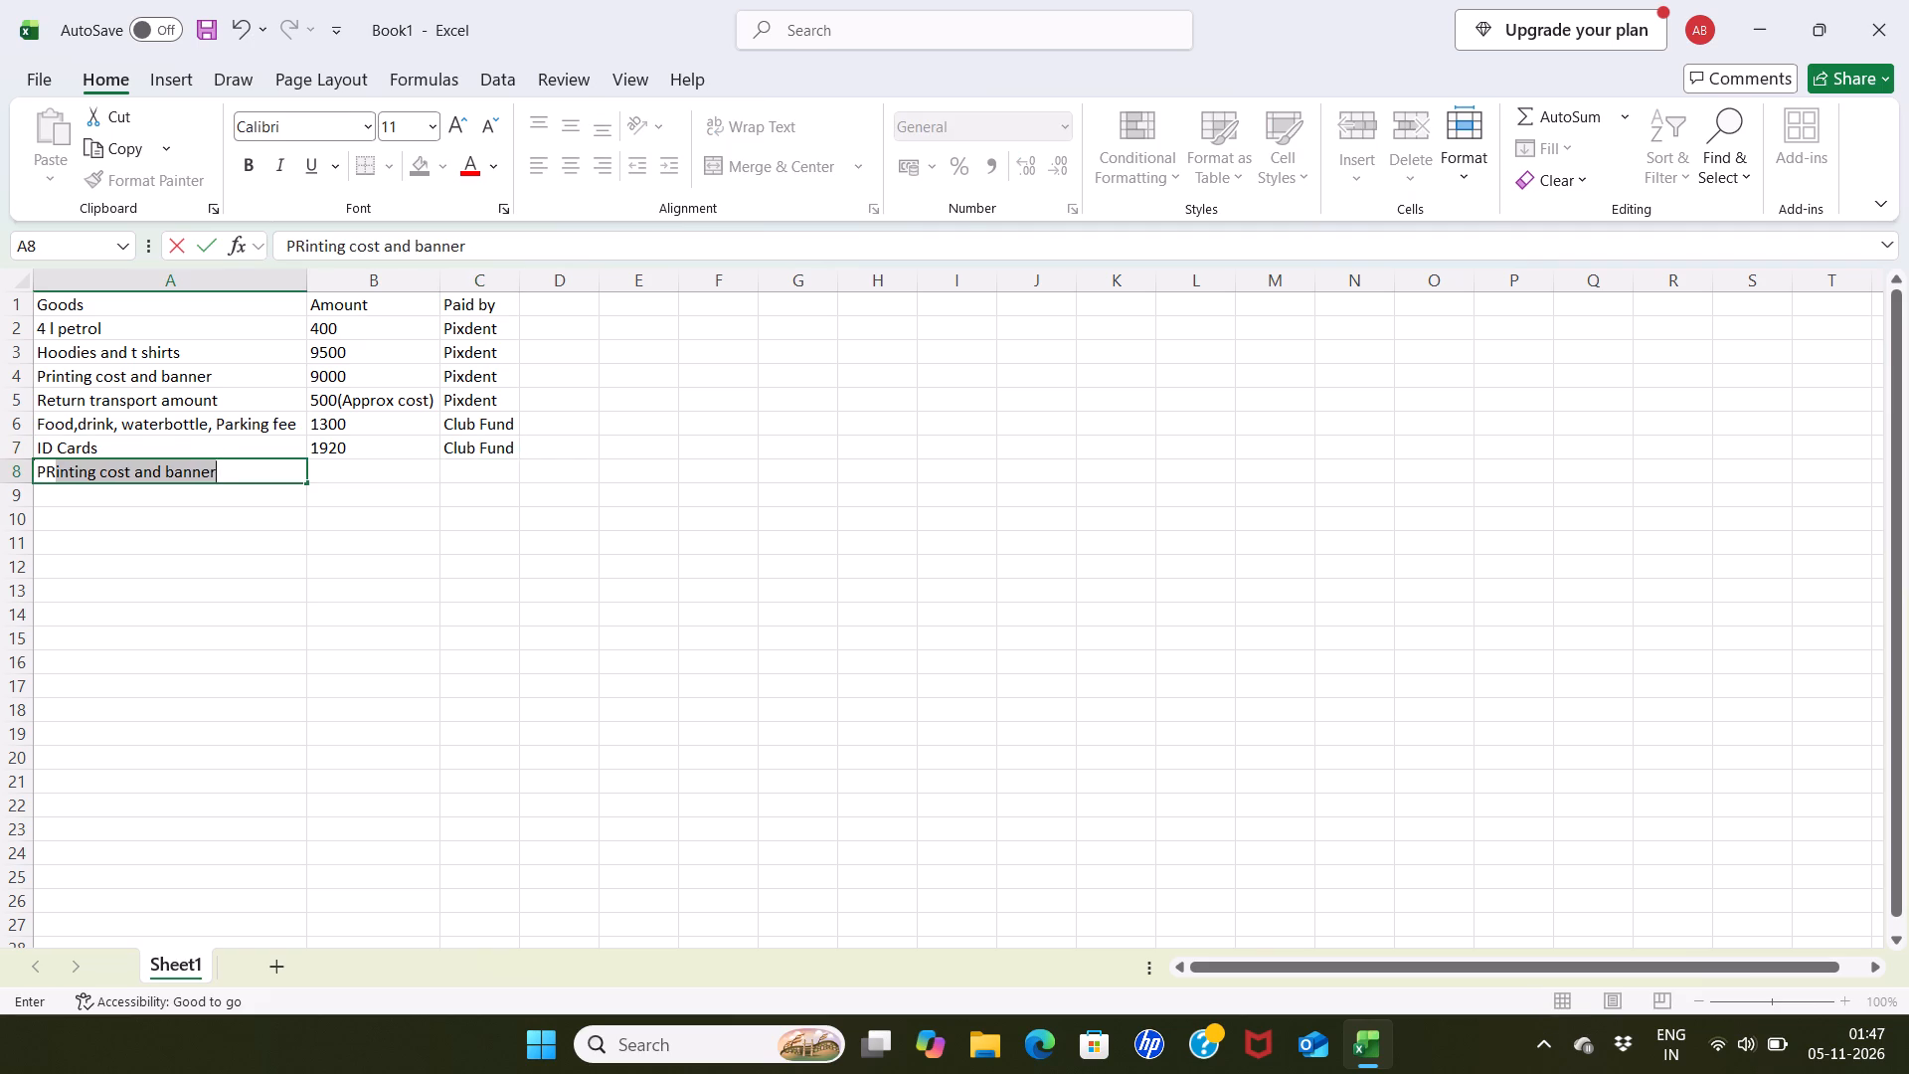
key("BackSpace")
key("BackSpace")
key("shift+h")
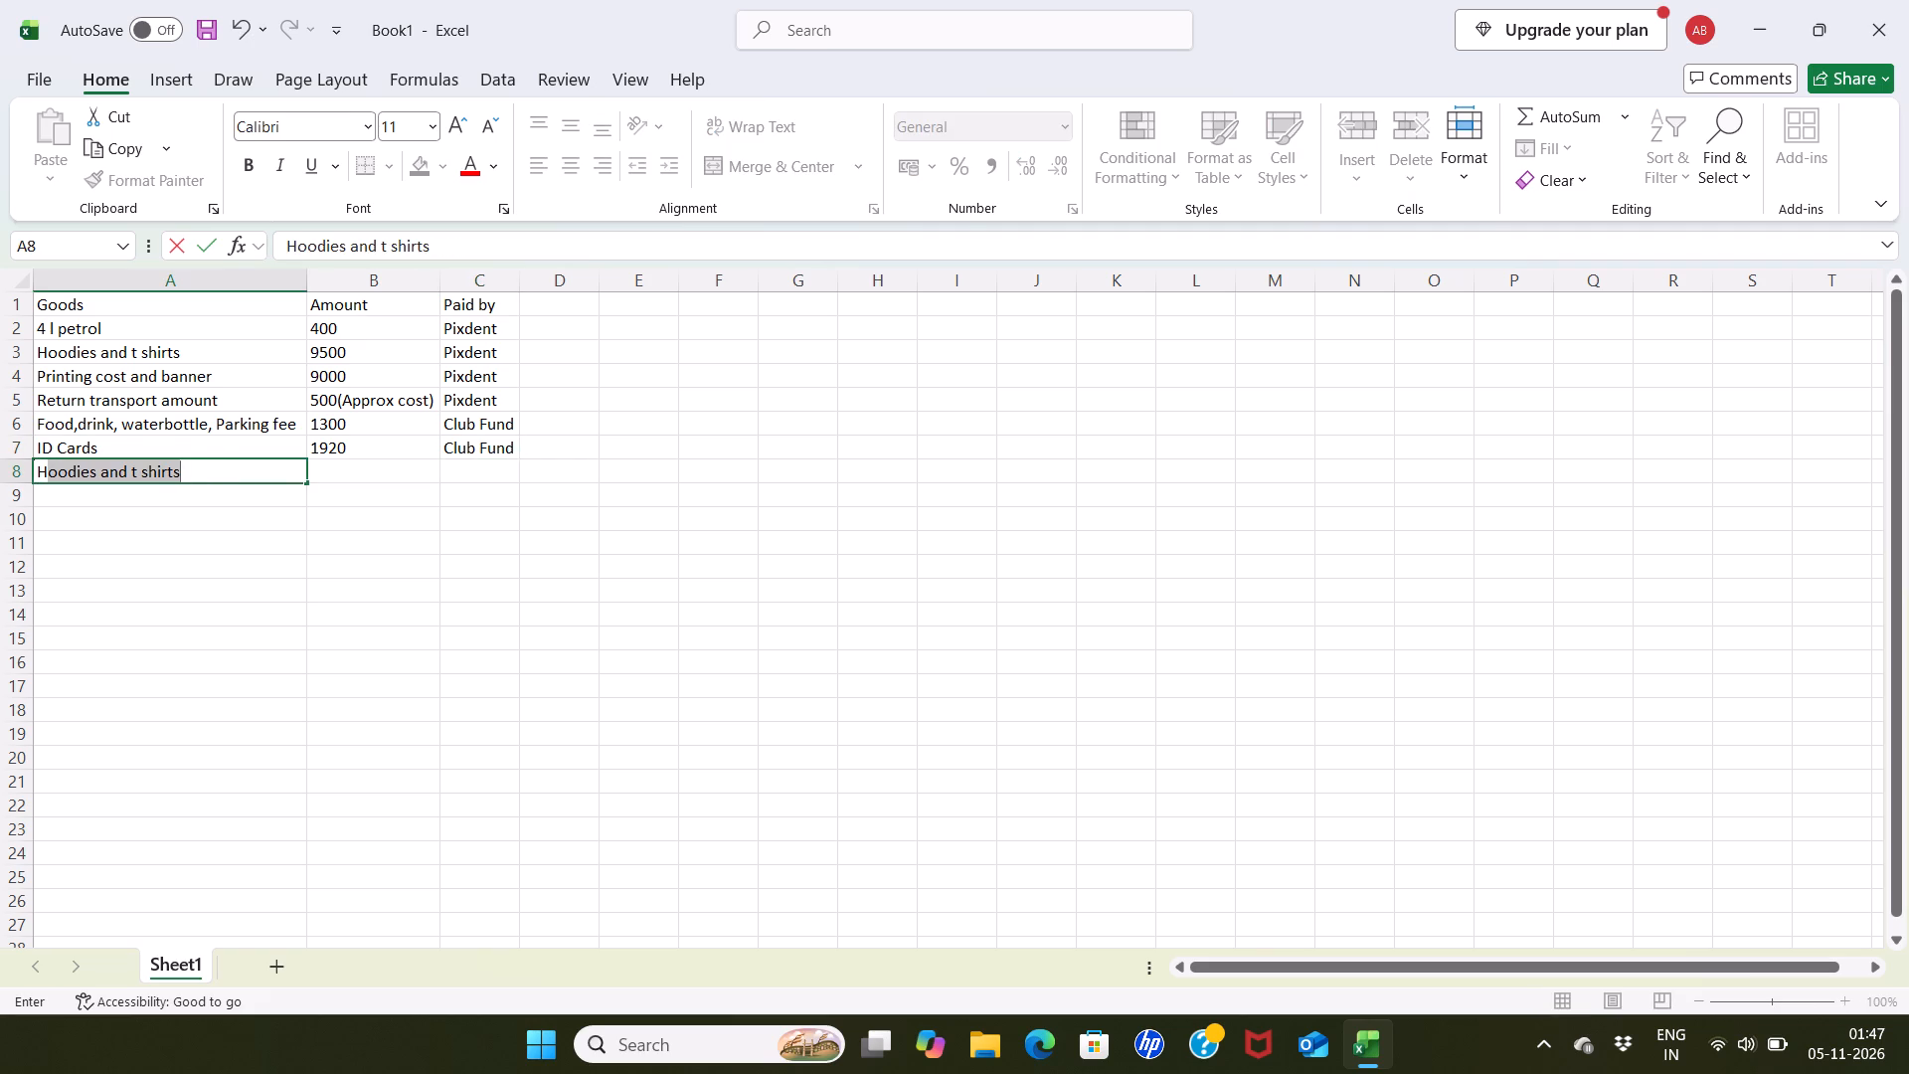
type("ackathoon")
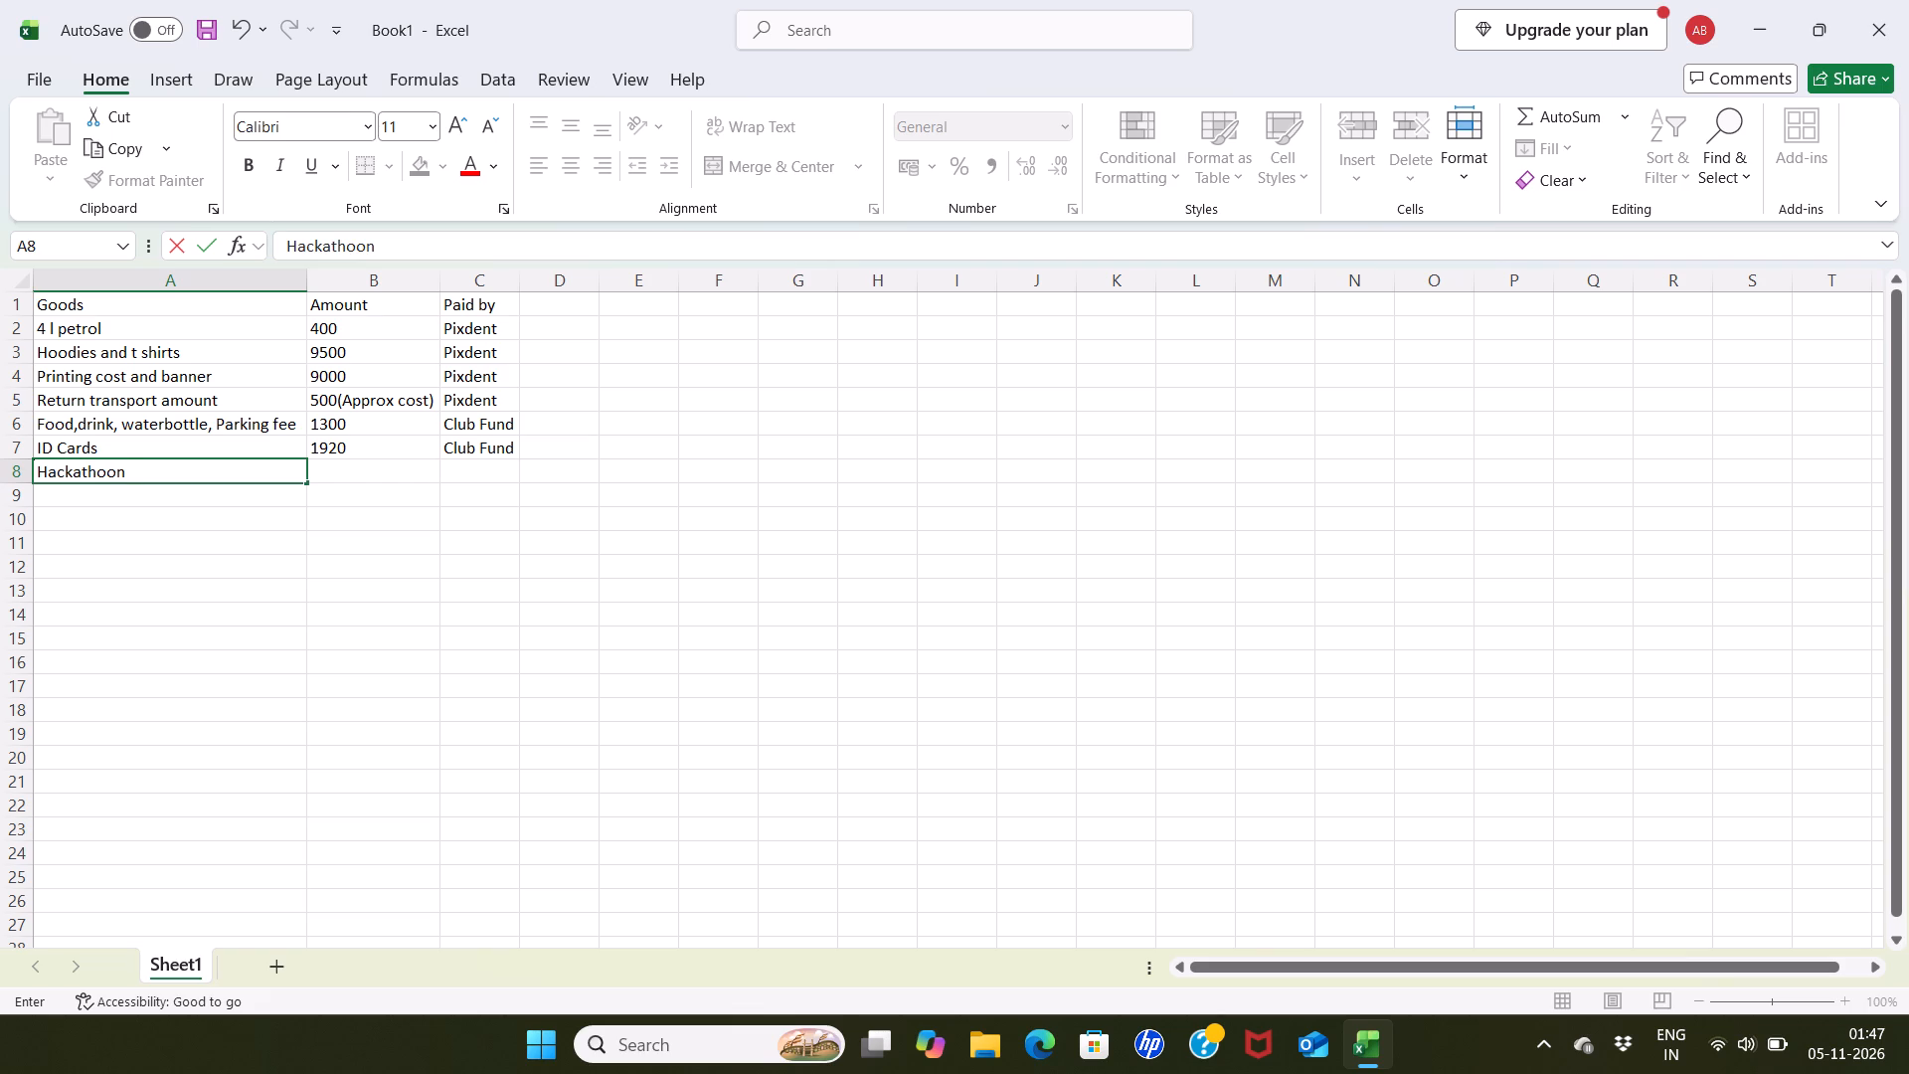
key("space")
type("Priz")
type("es")
Enter the amount 15000 in B8 and Club Fund as payer in C8 for the prizes row.
double_click(361, 472)
key("shift+exclam")
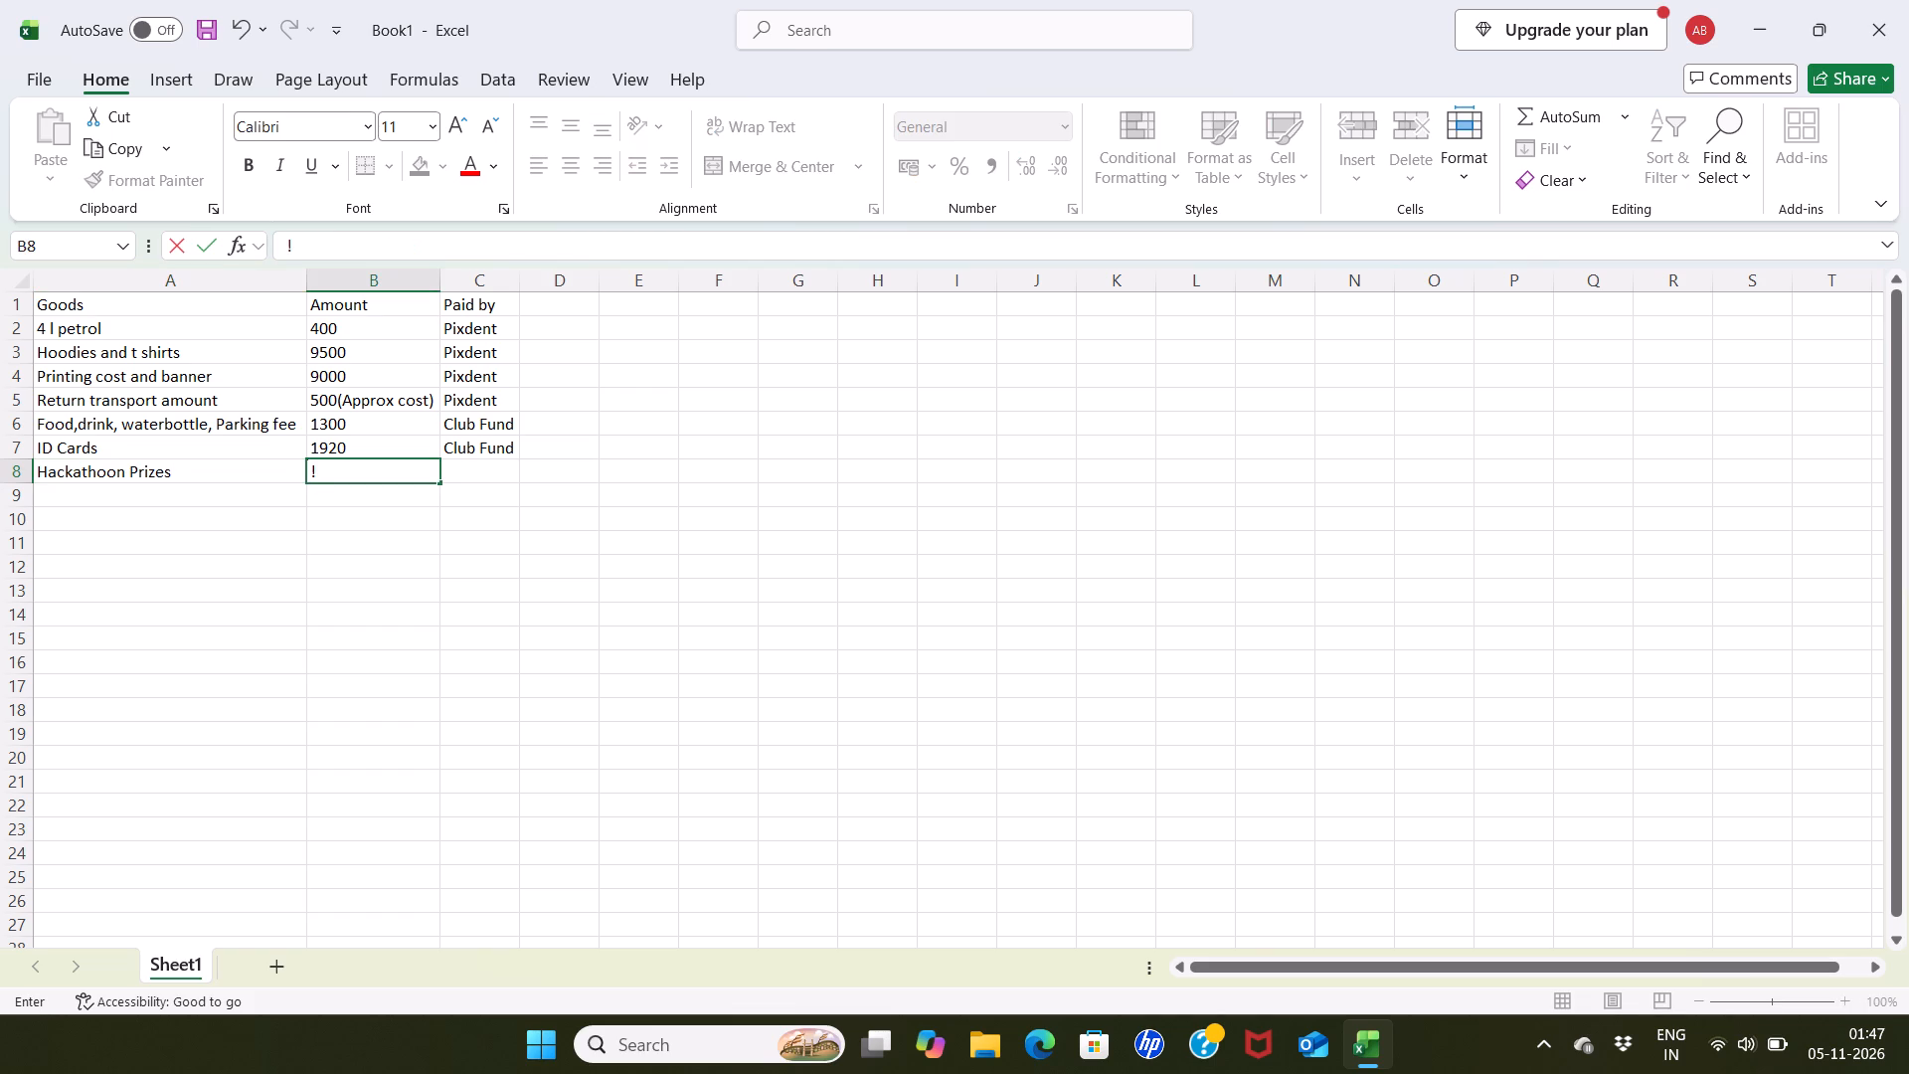
key("BackSpace")
type("15000")
double_click(450, 472)
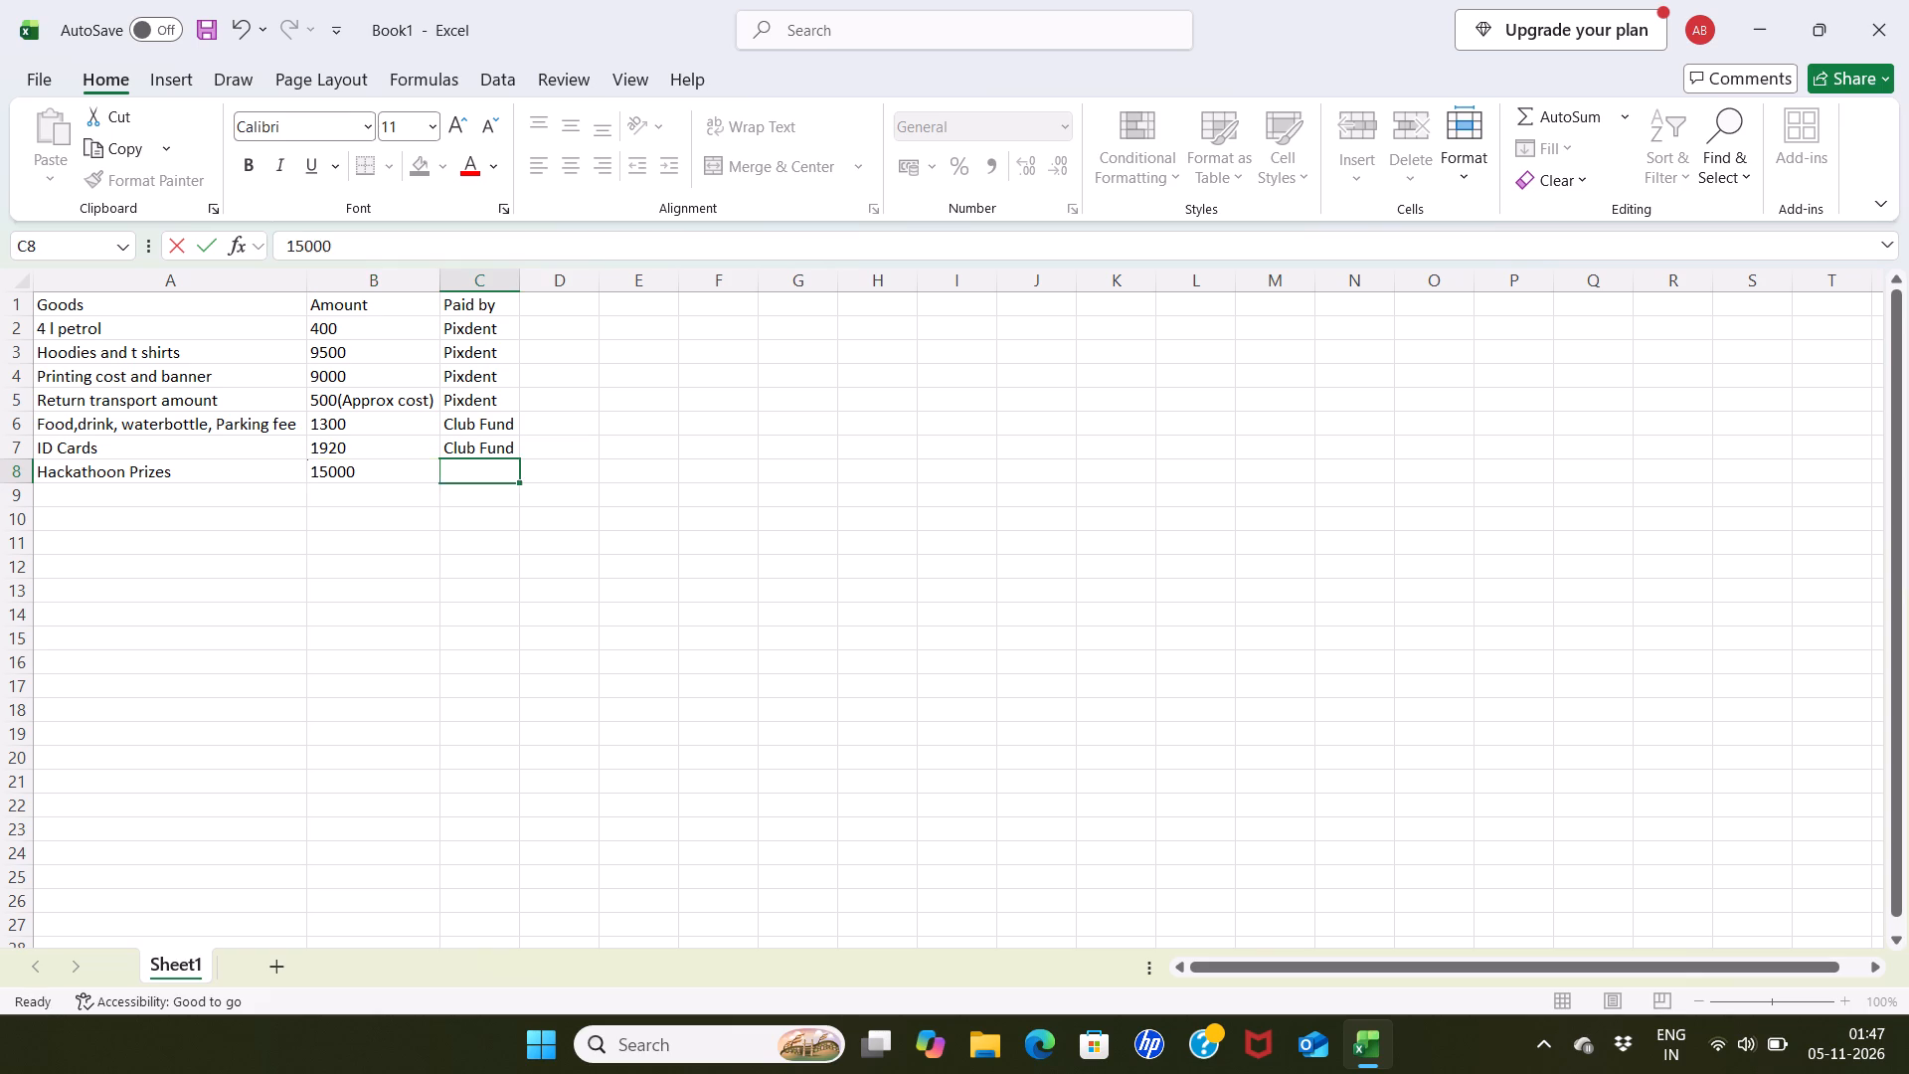
type("Club")
key("space")
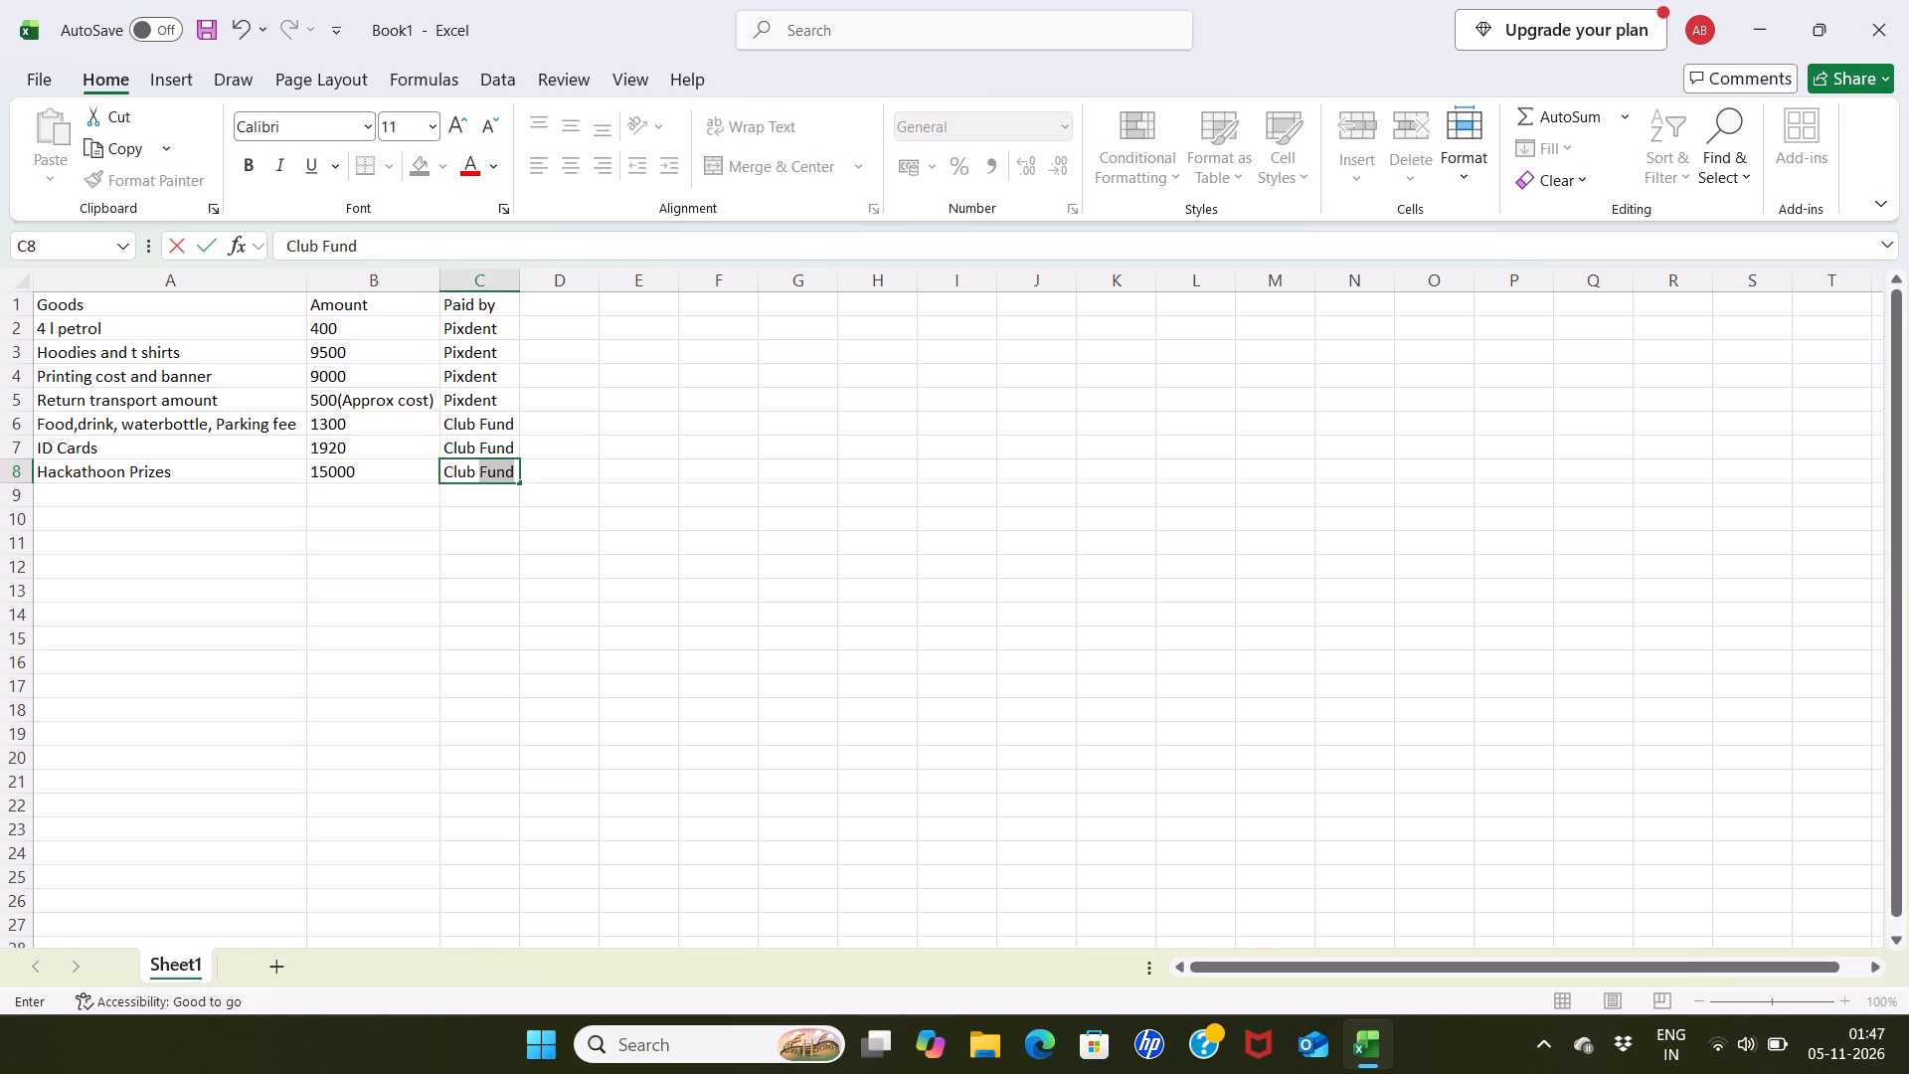
type("Fund")
double_click(267, 496)
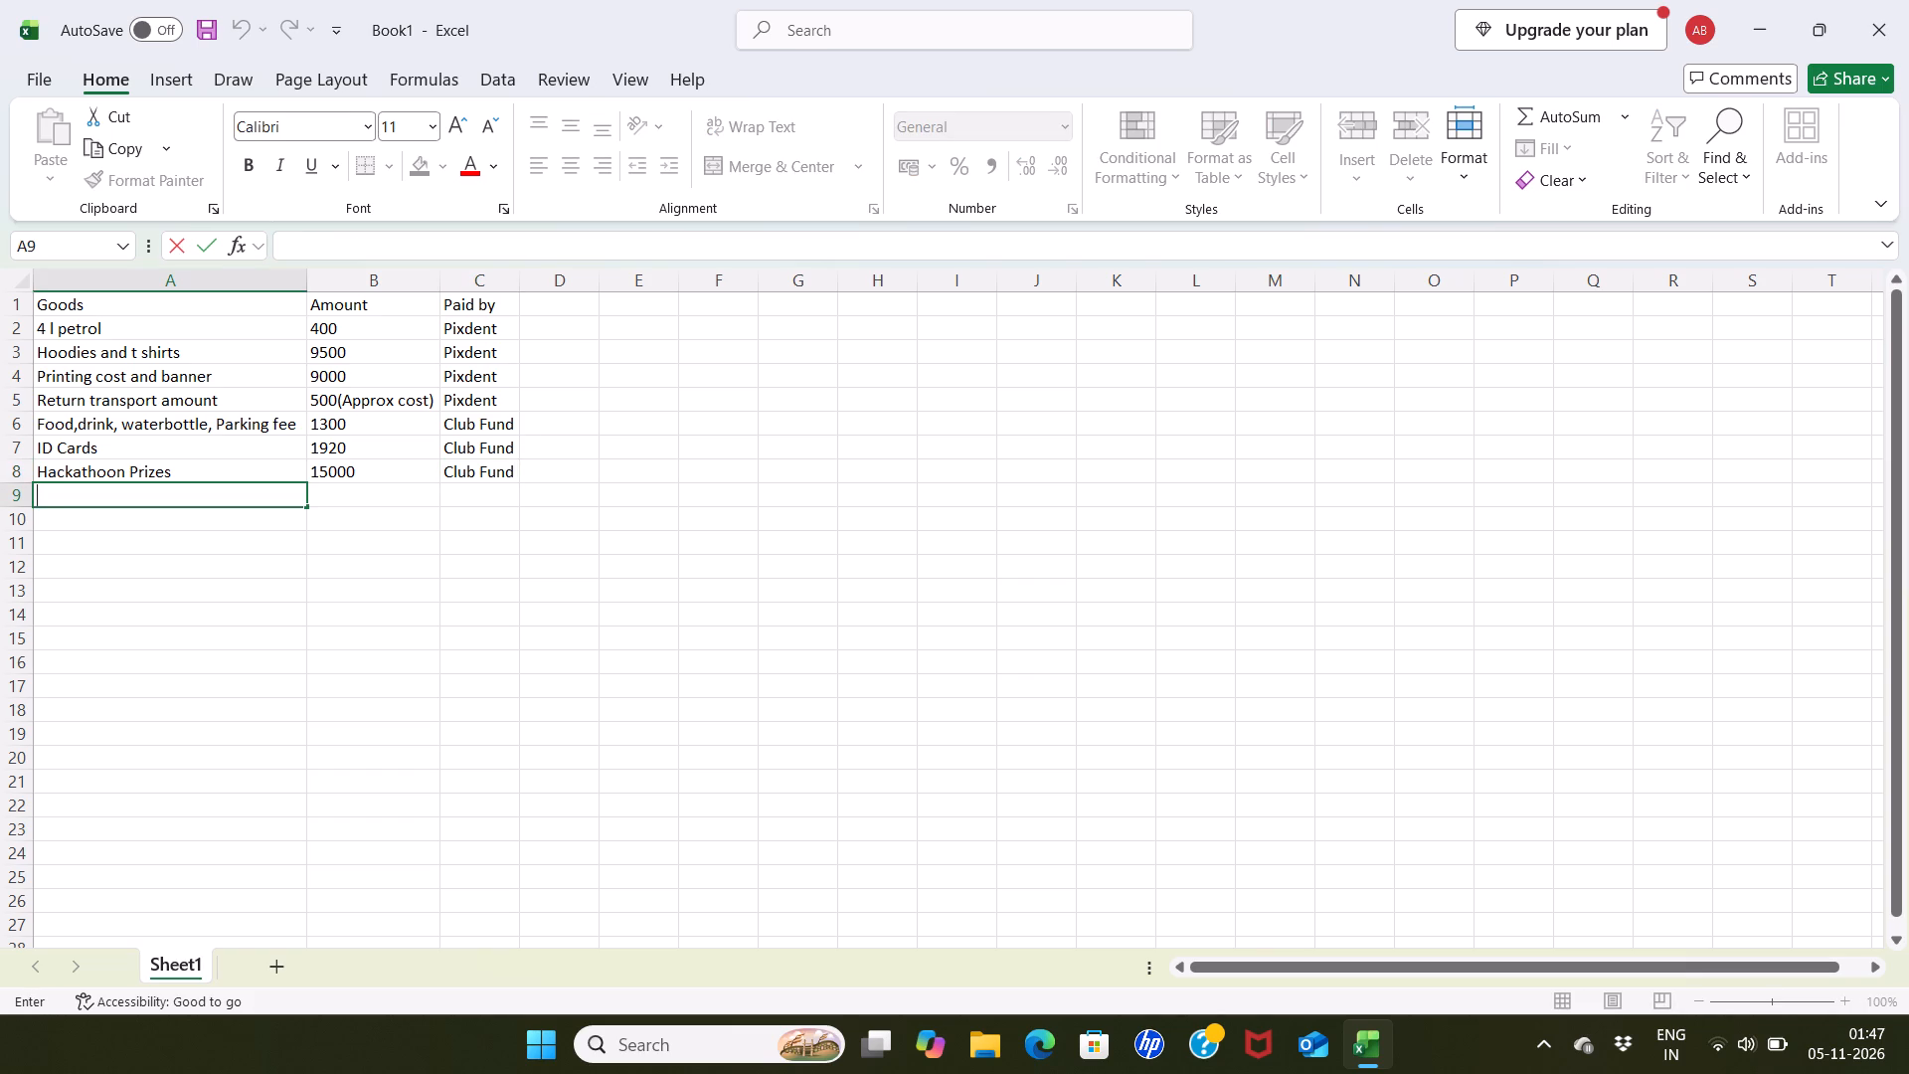
Change the goods text in A5 to "Goods delivery to REVA transport amount", replacing the word Return.
left_click(87, 401)
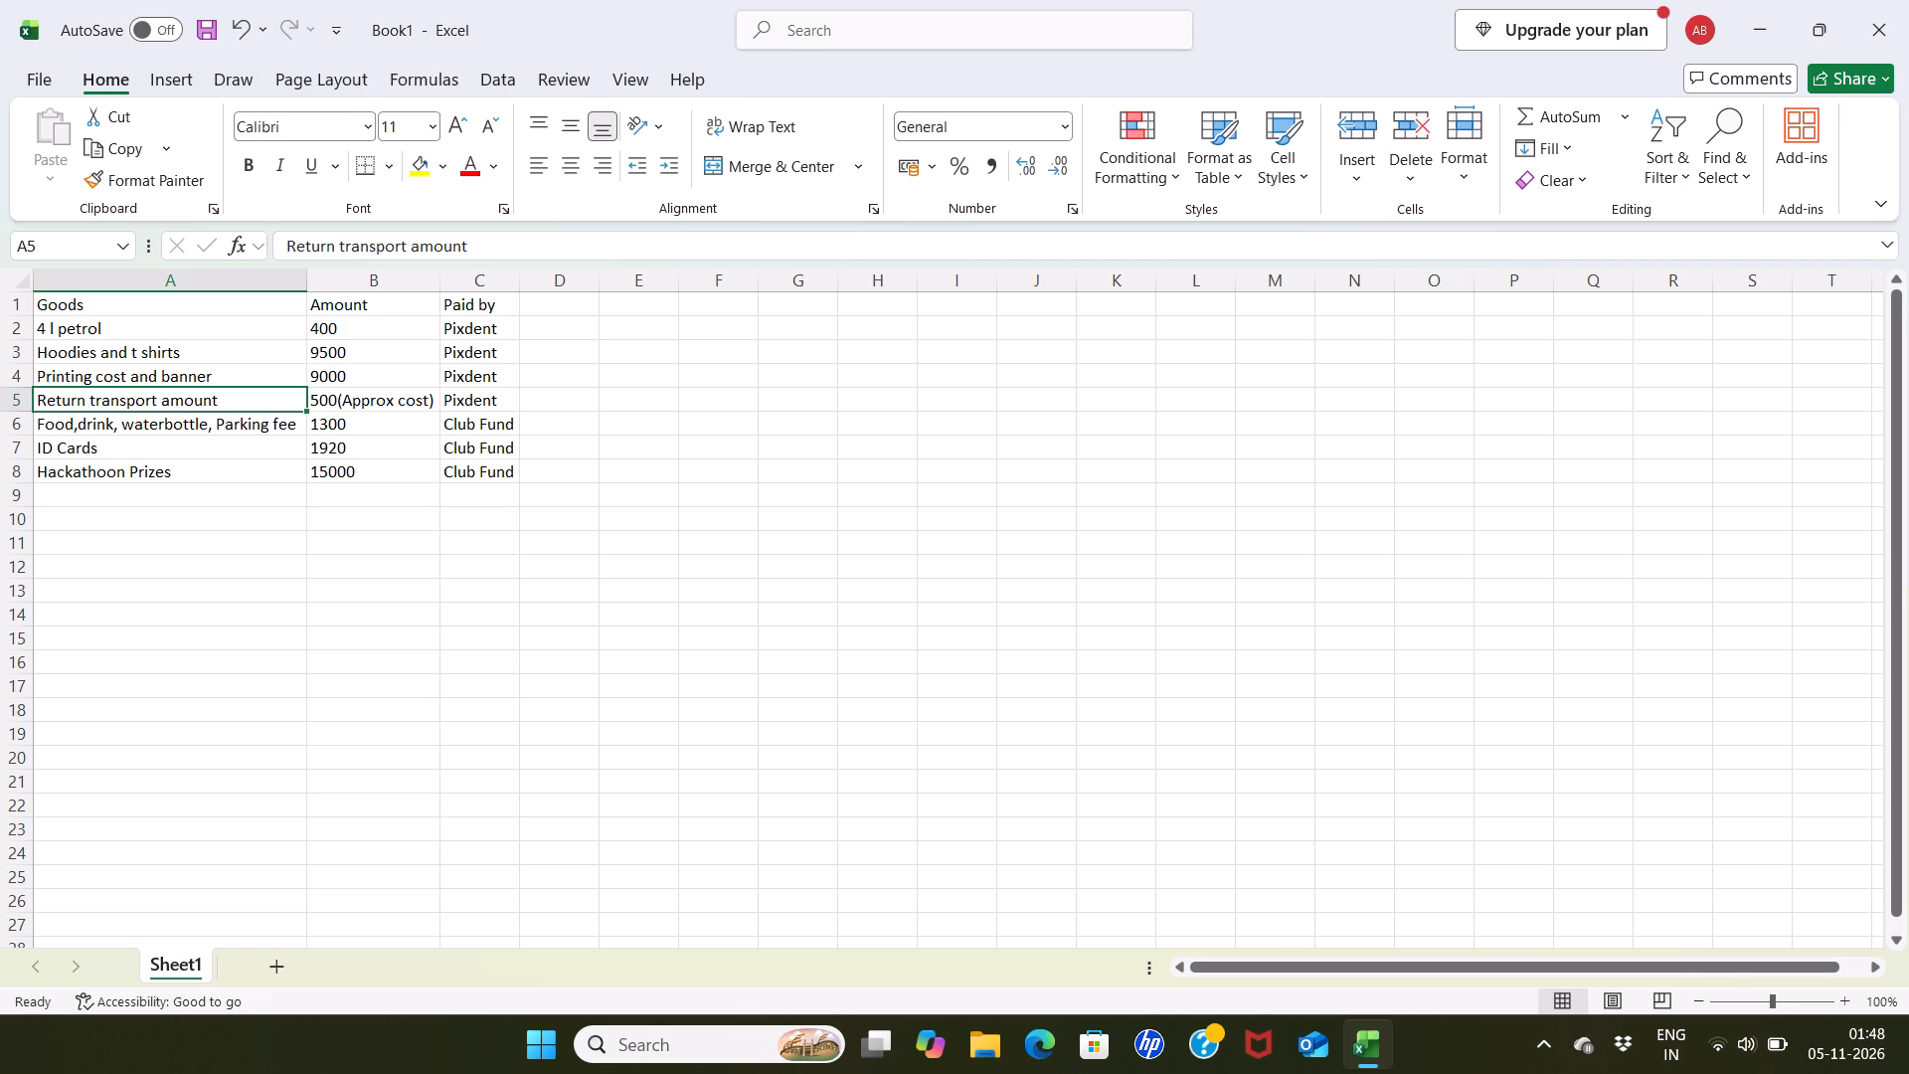
double_click(87, 403)
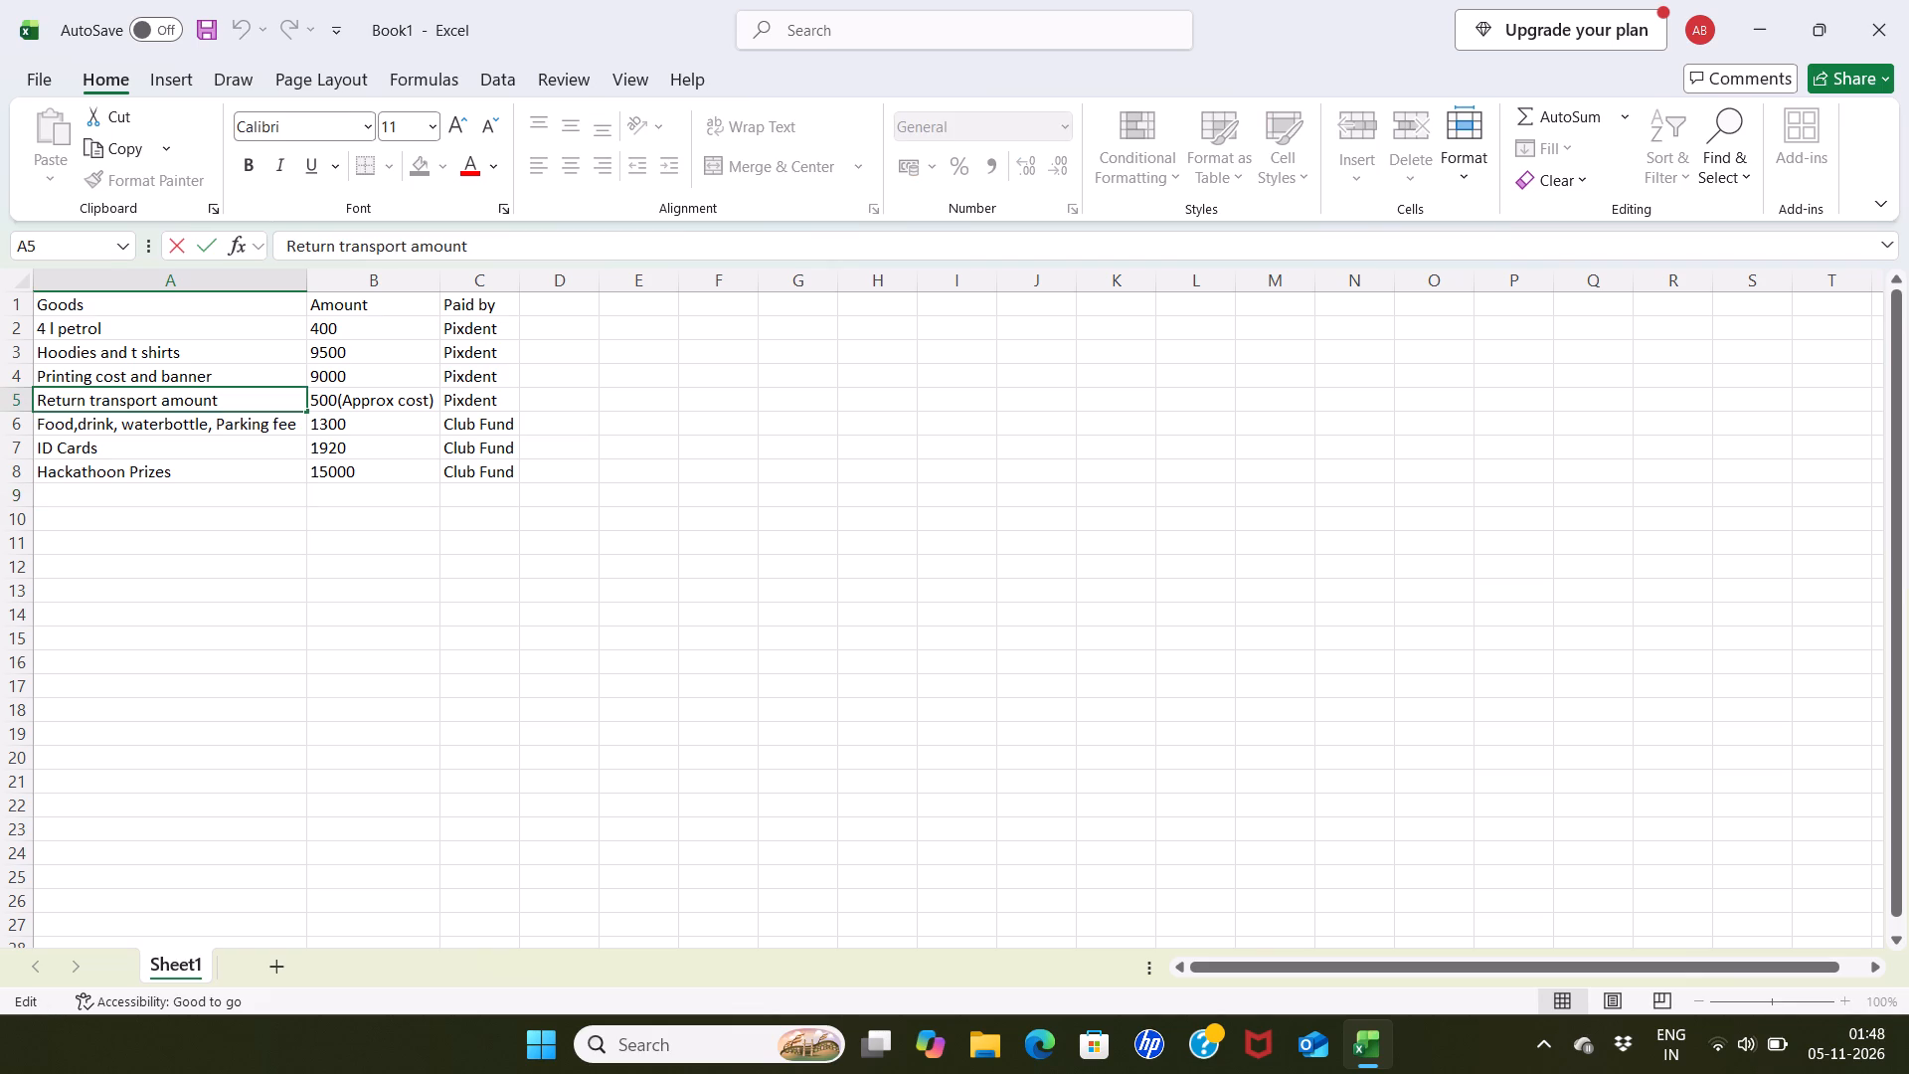
key("BackSpace")
key("BackSpace")
key("BackSpace")
key("BackSpace")
key("BackSpace")
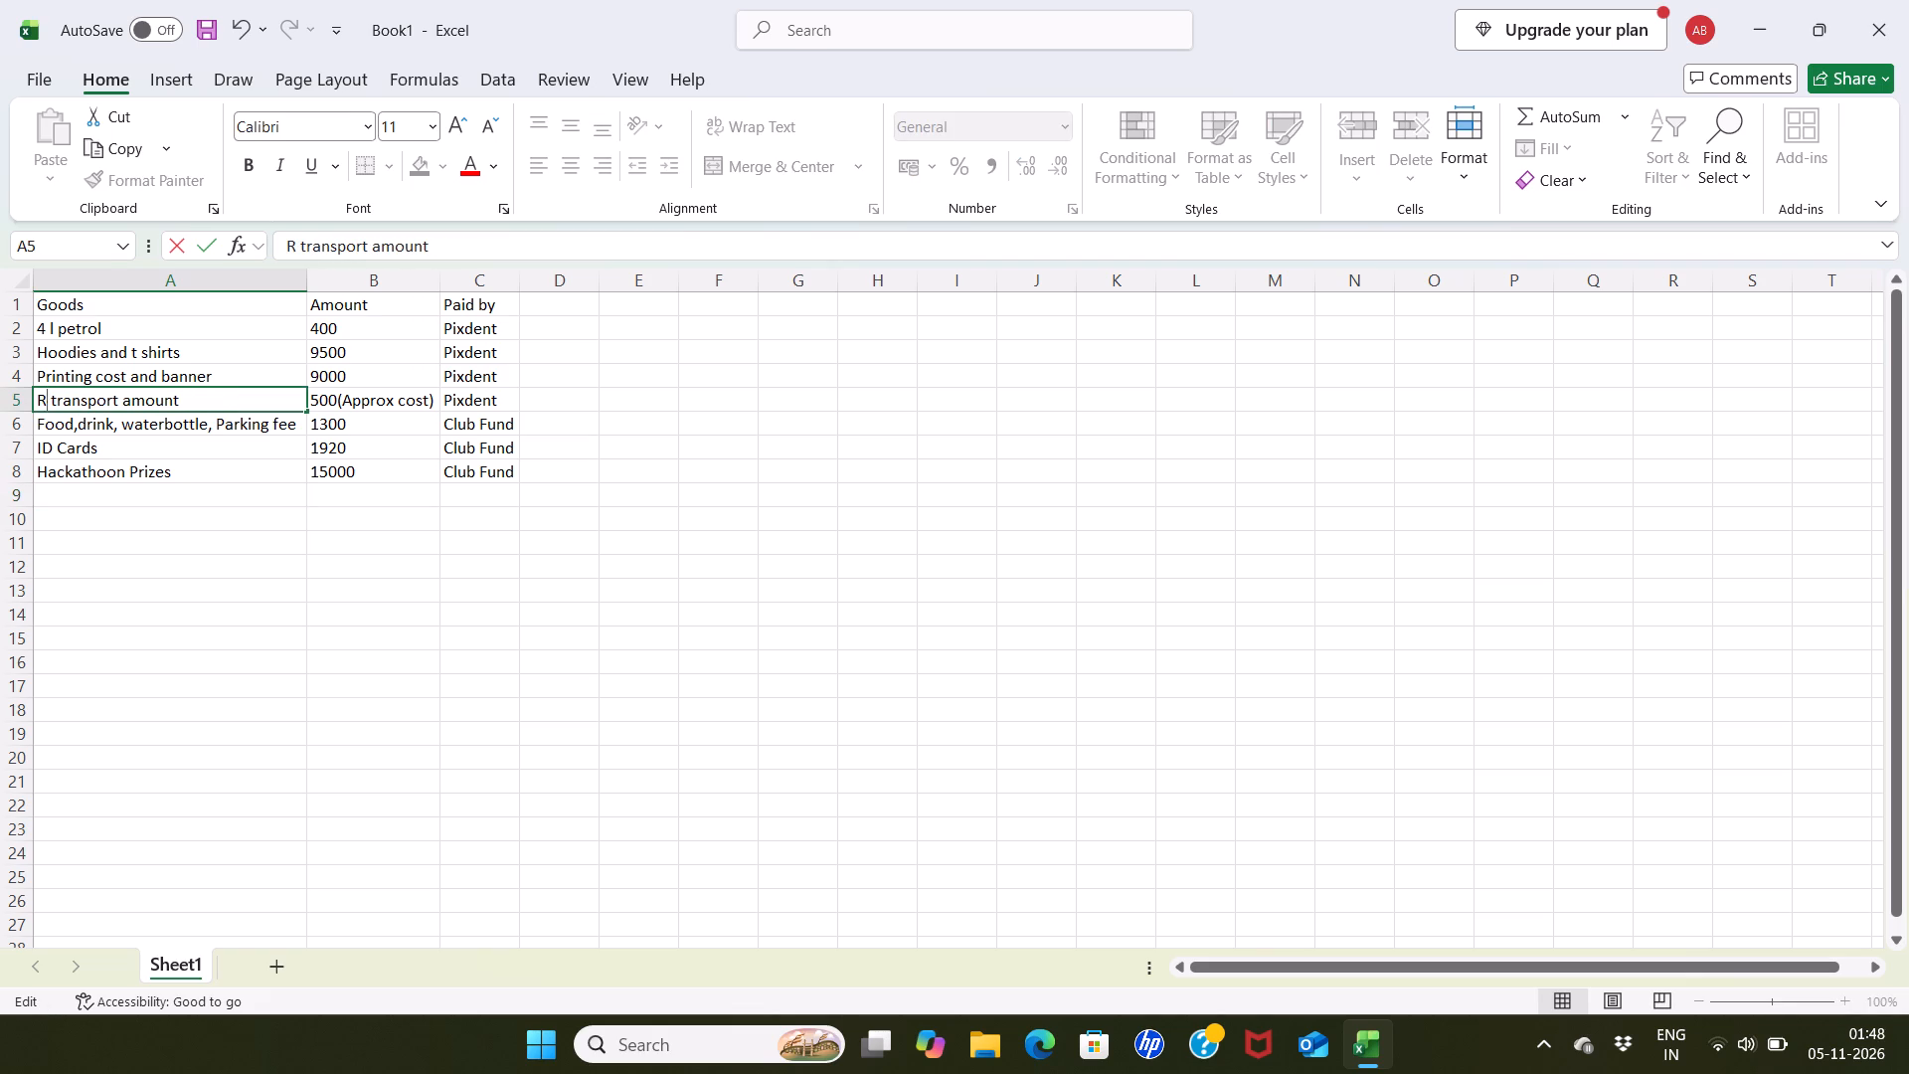
key("BackSpace")
type("Goo")
type("ds")
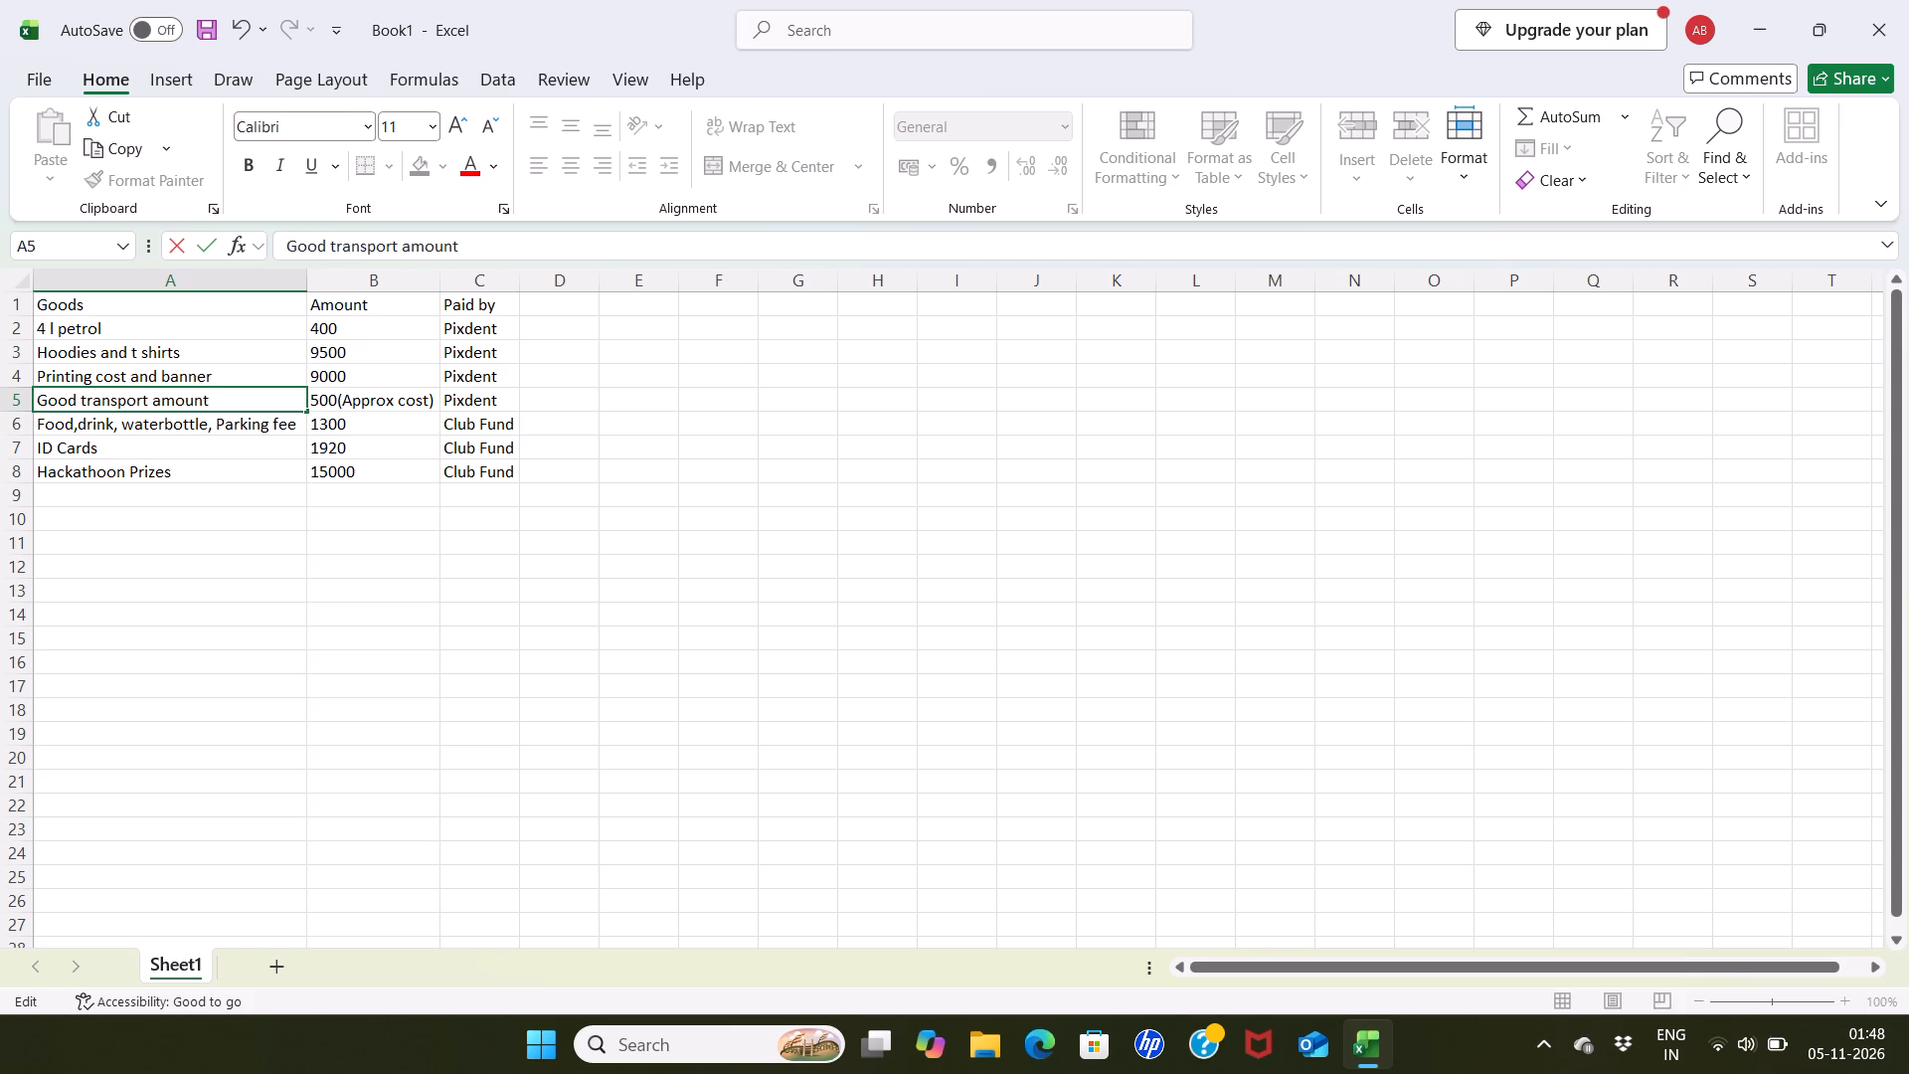
key("space")
type("delivery")
key("space")
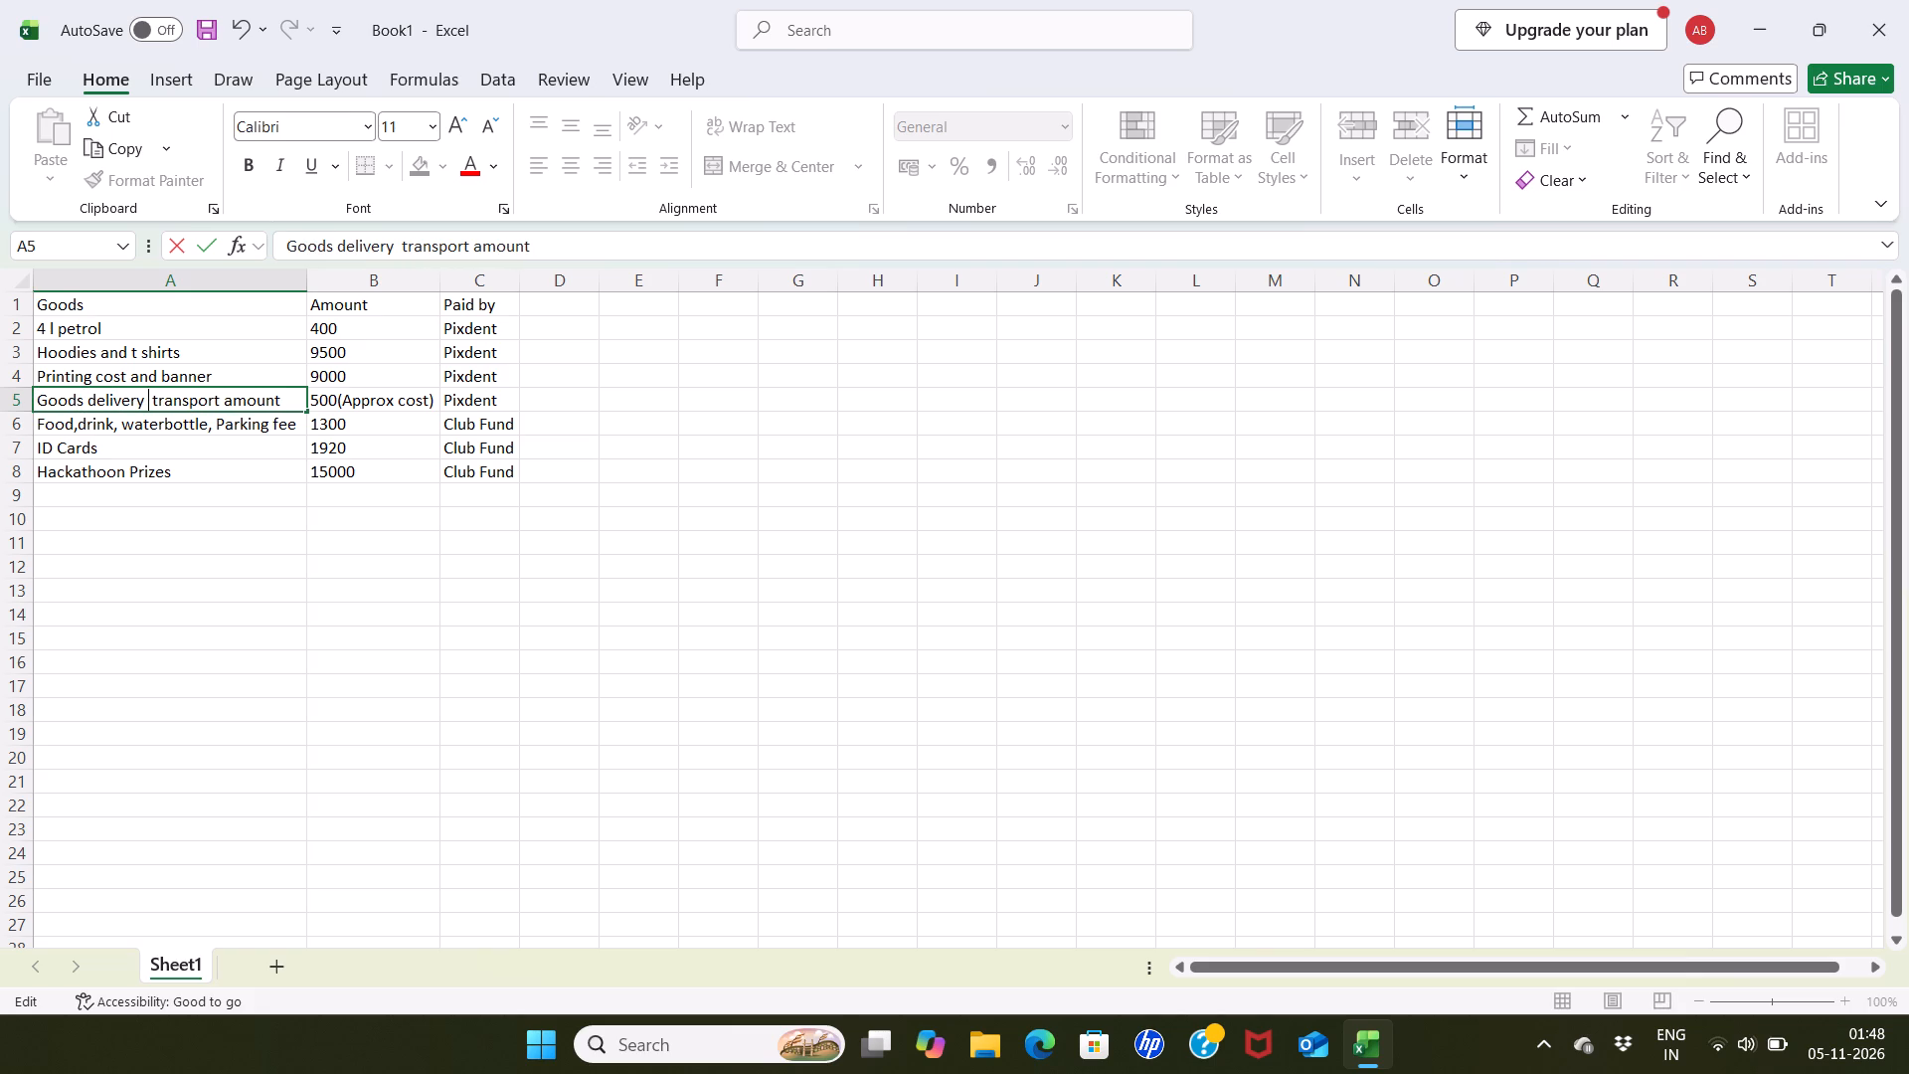
type("to")
key("space")
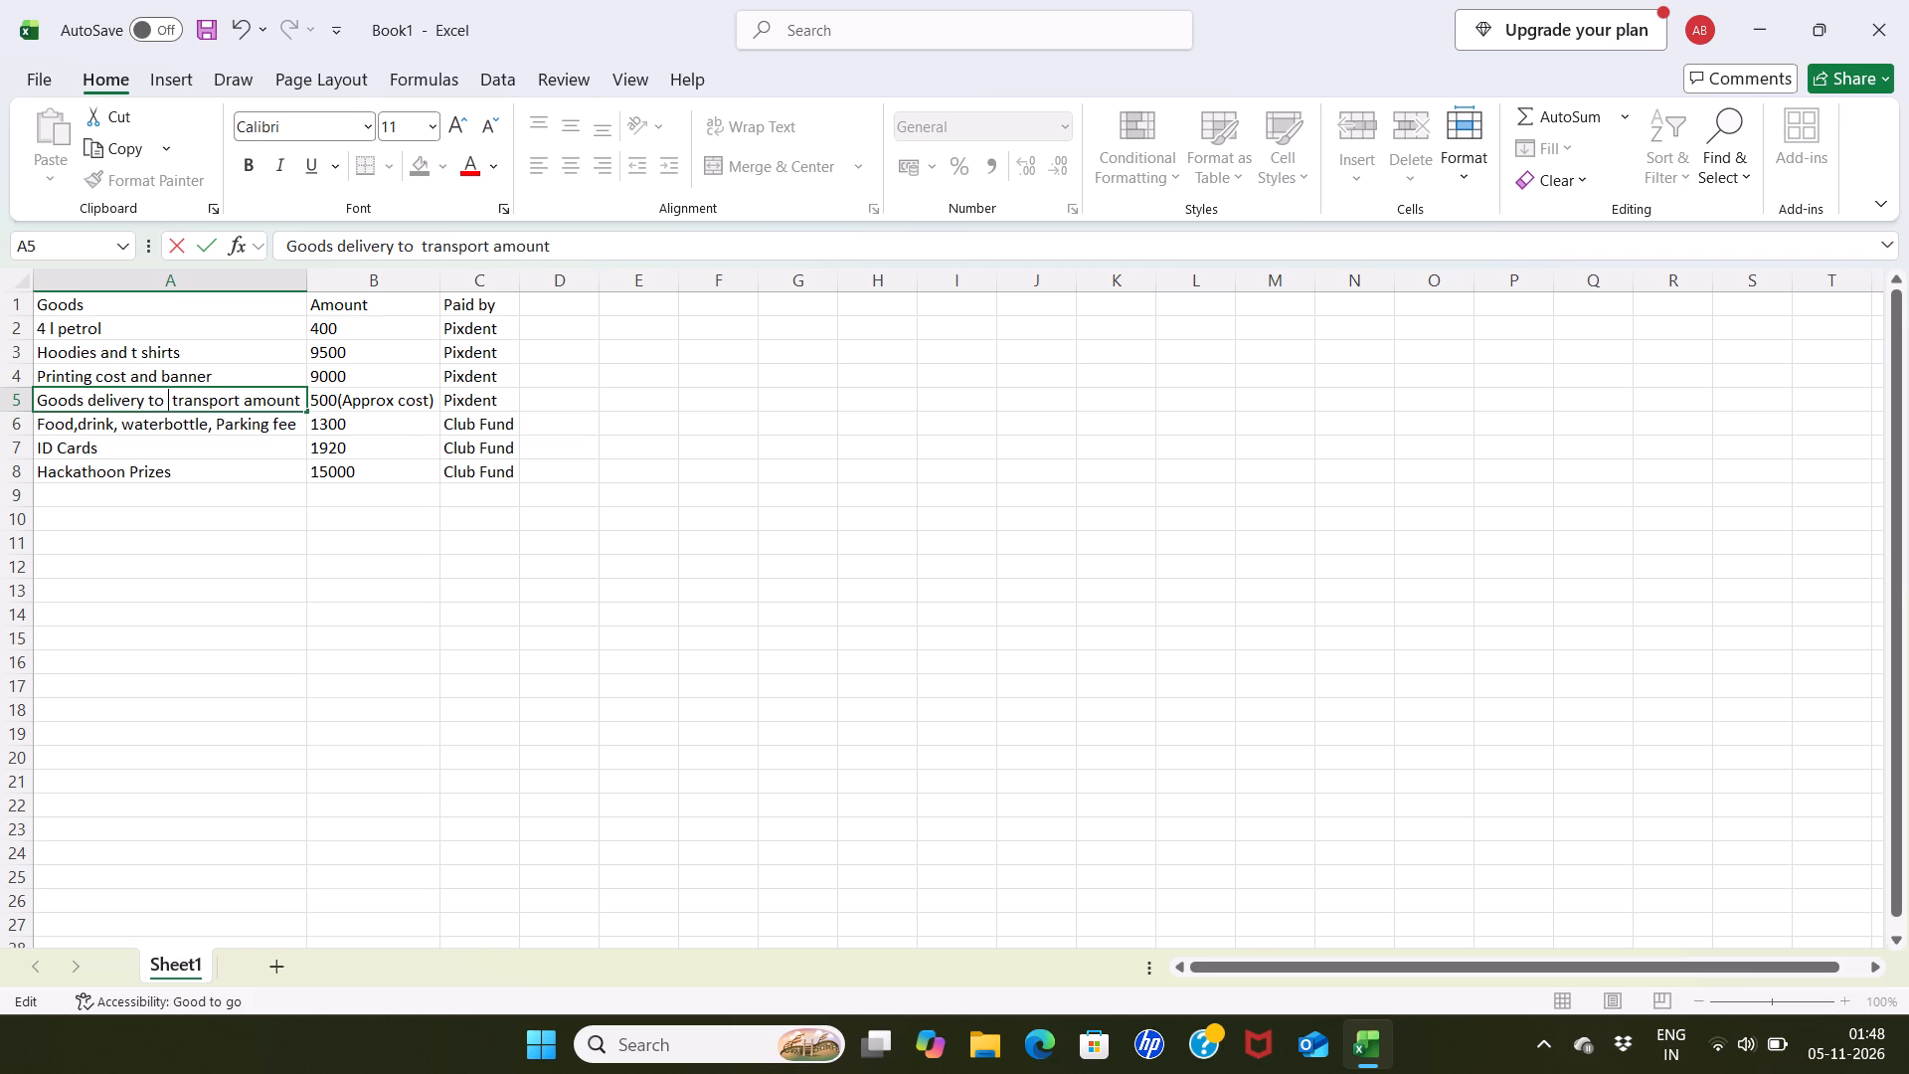
type("REVA")
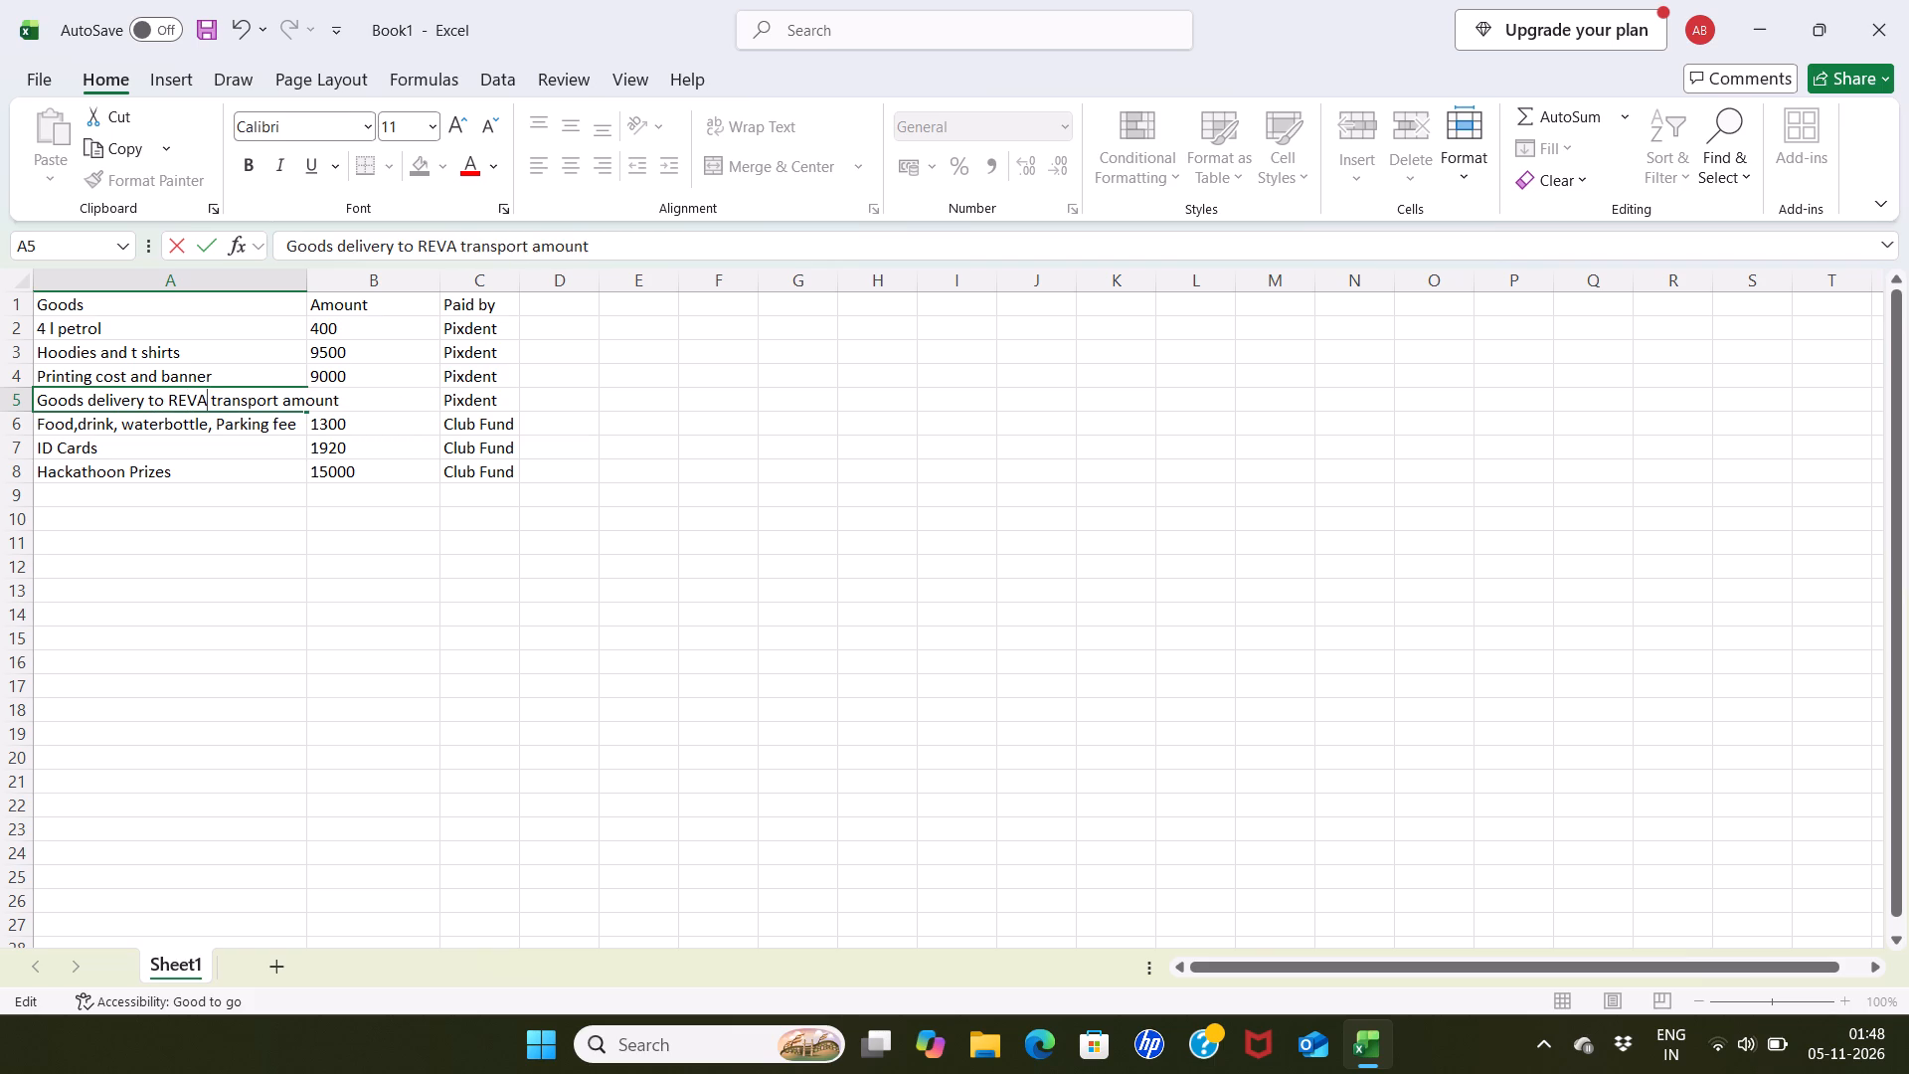
Autofit column A to the width of its longest goods text.
double_click(286, 282)
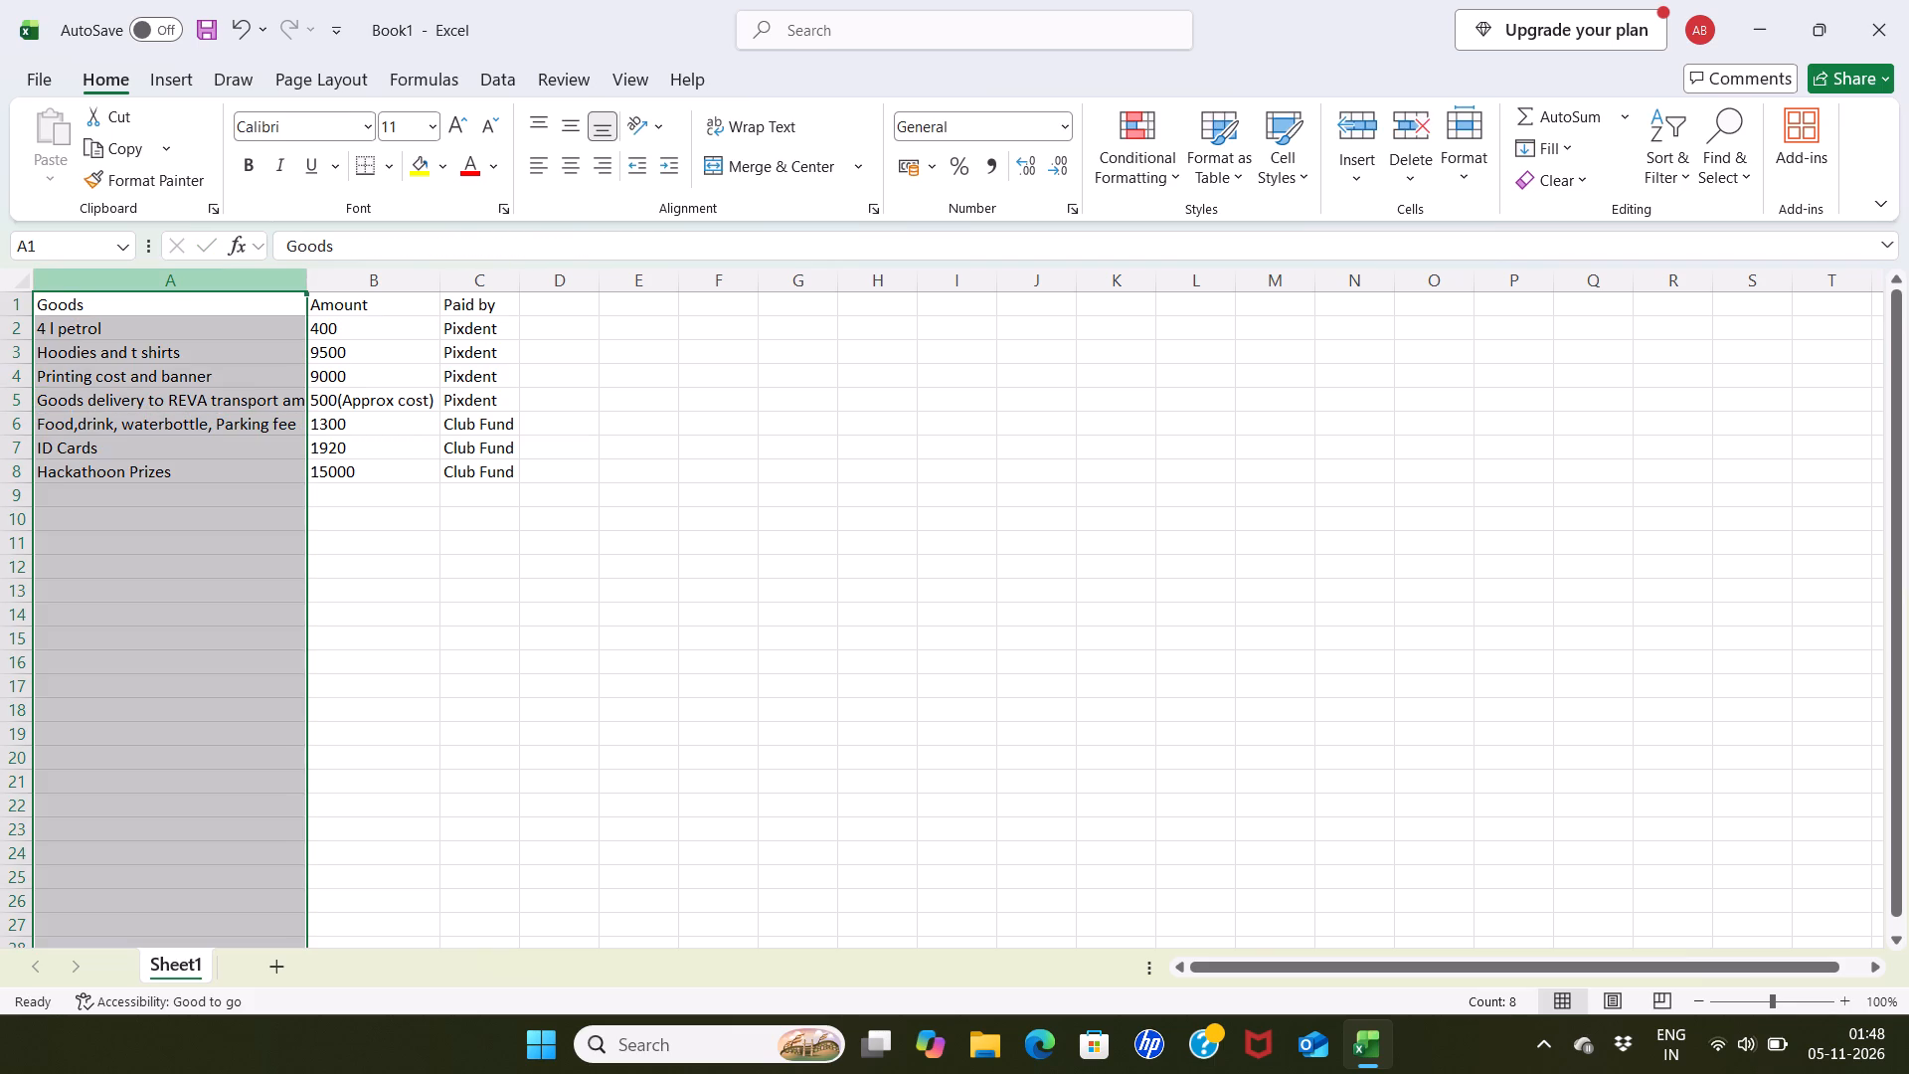
double_click(286, 282)
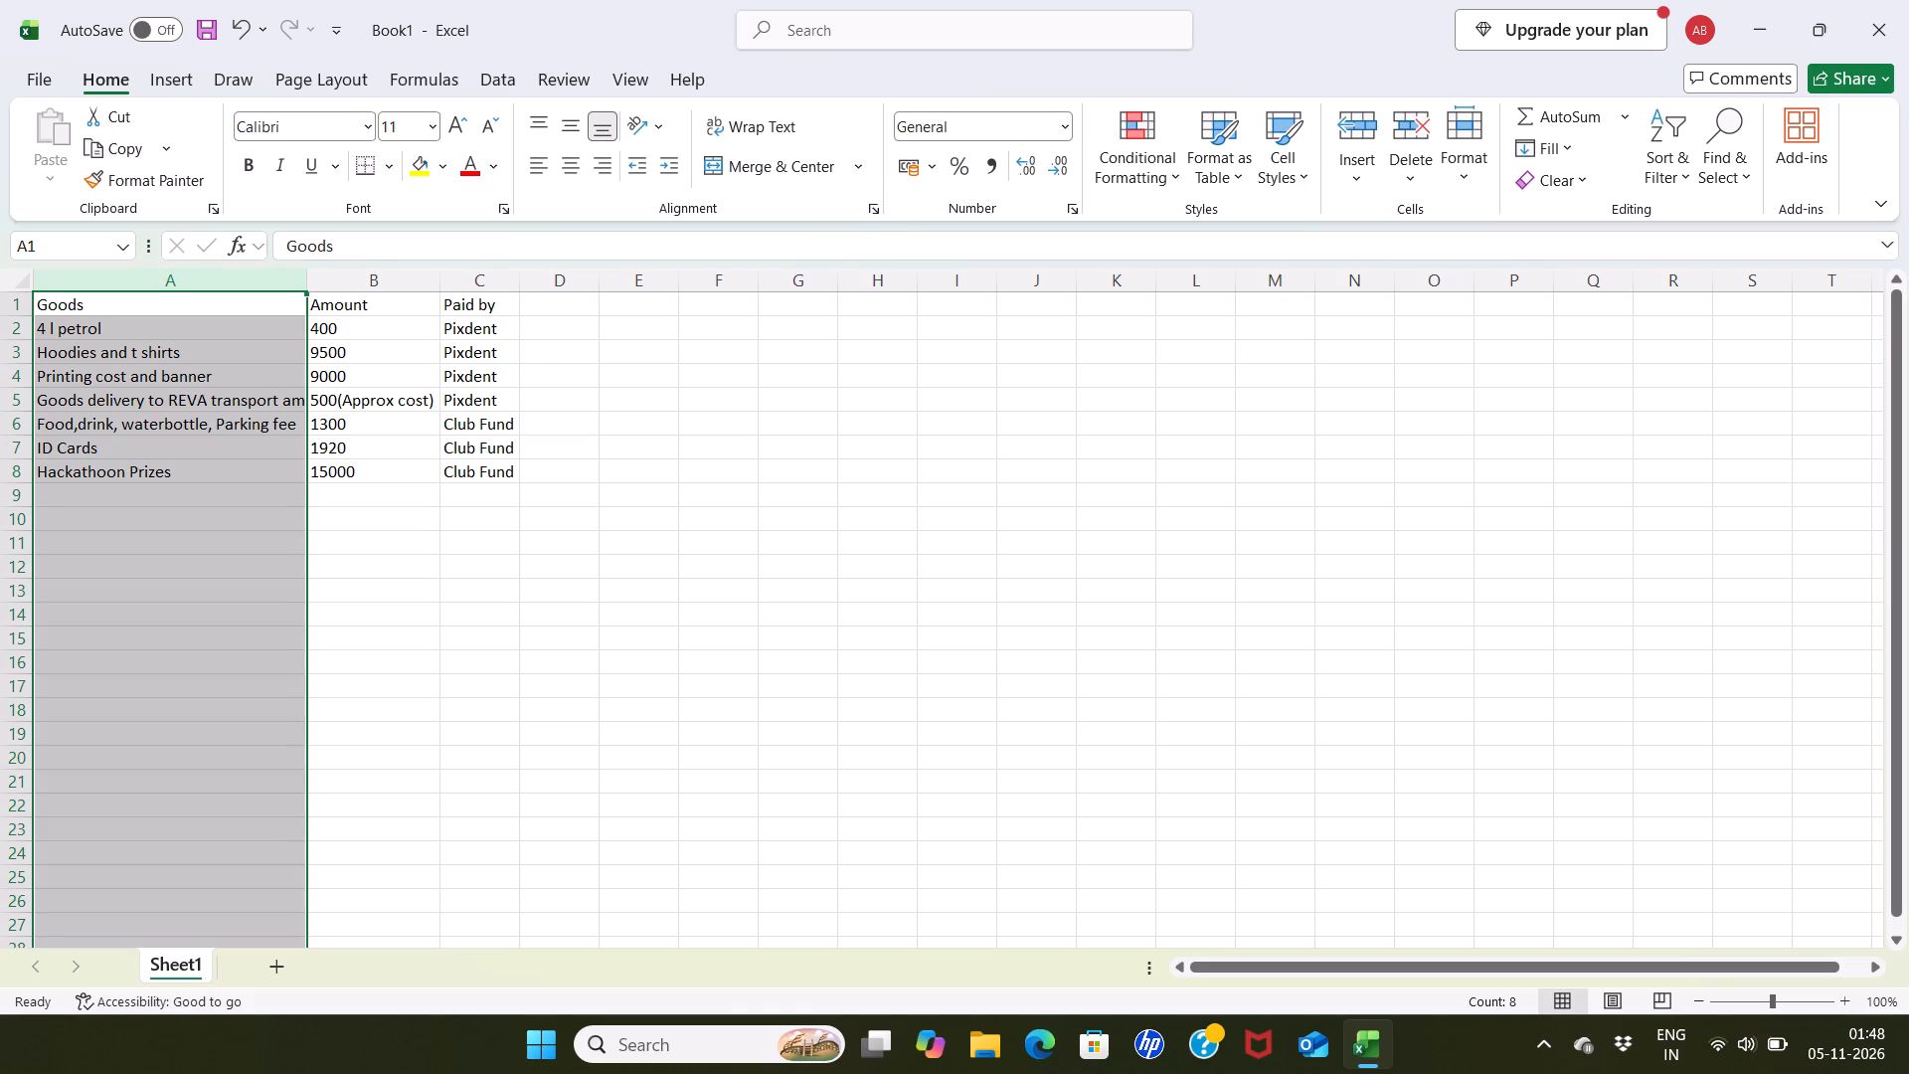
double_click(312, 283)
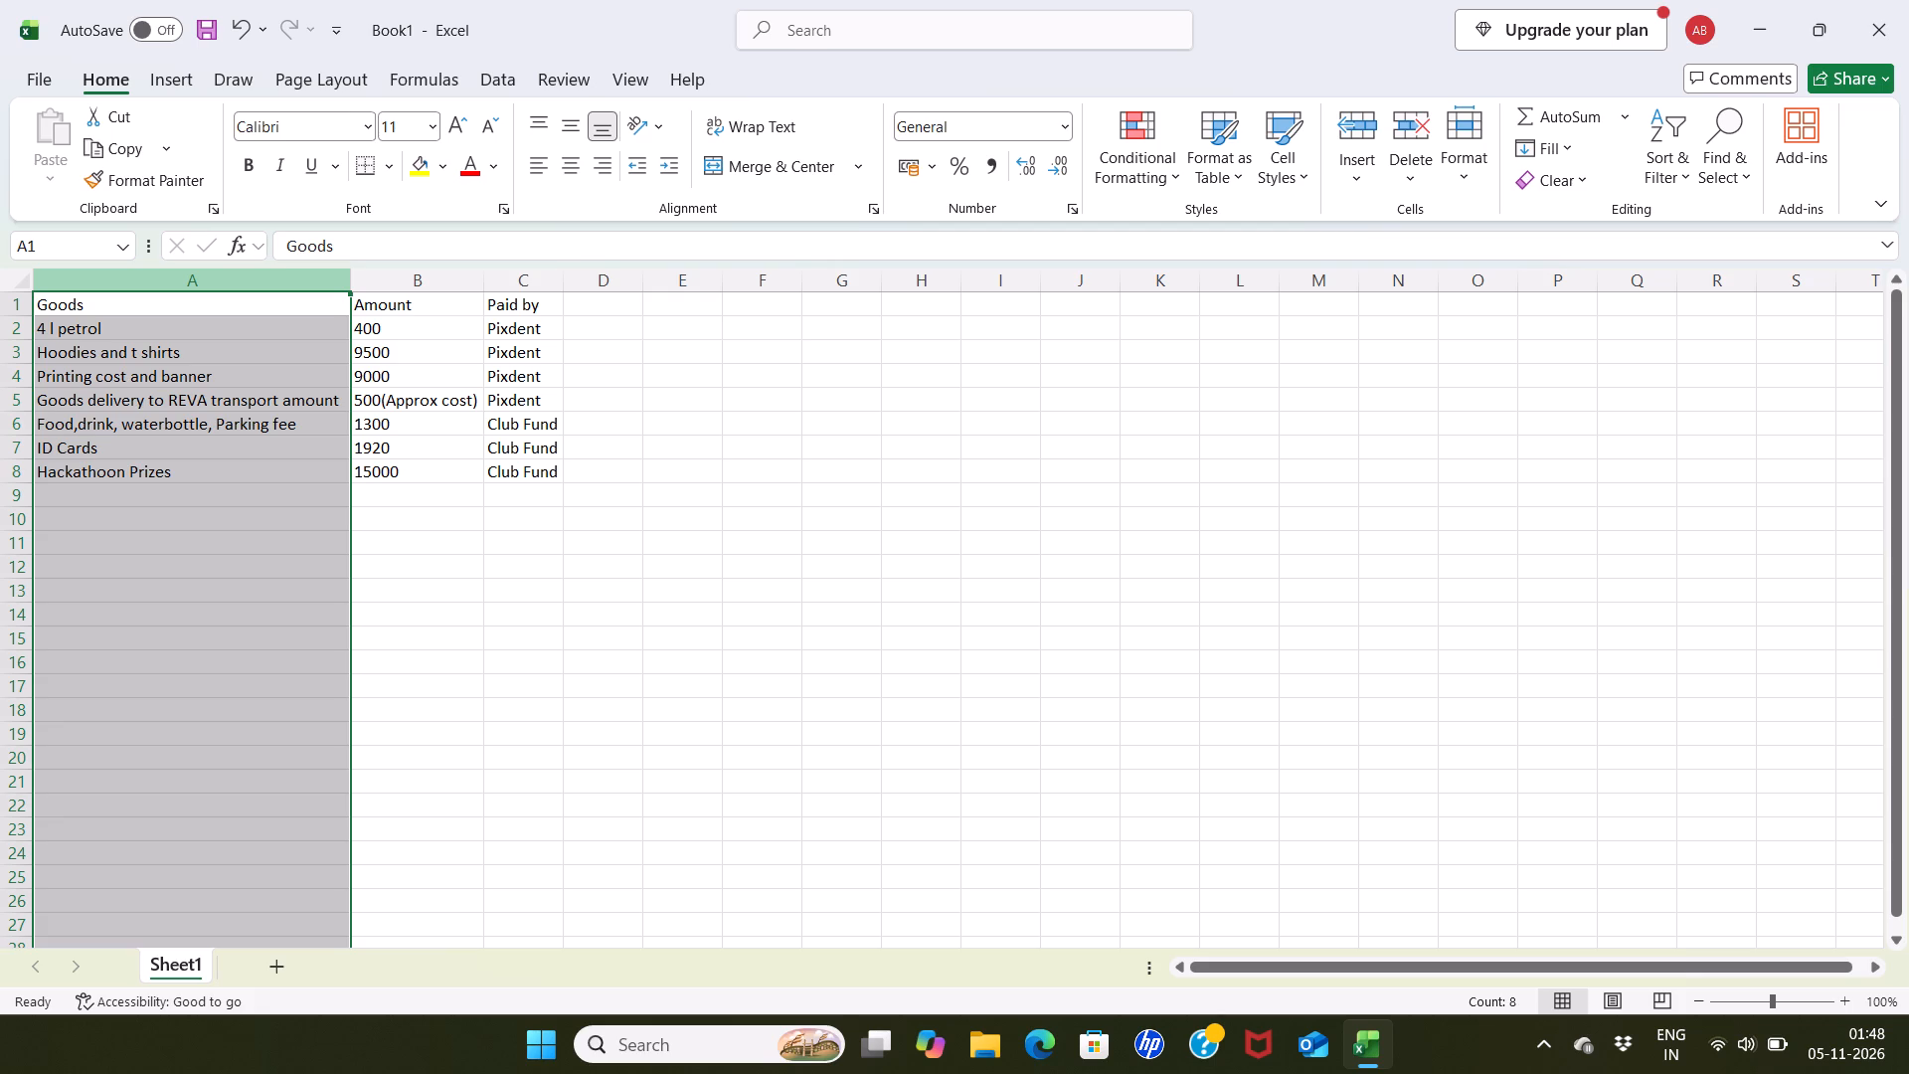
Open cell A9 below the prizes row for a new goods entry.
double_click(200, 497)
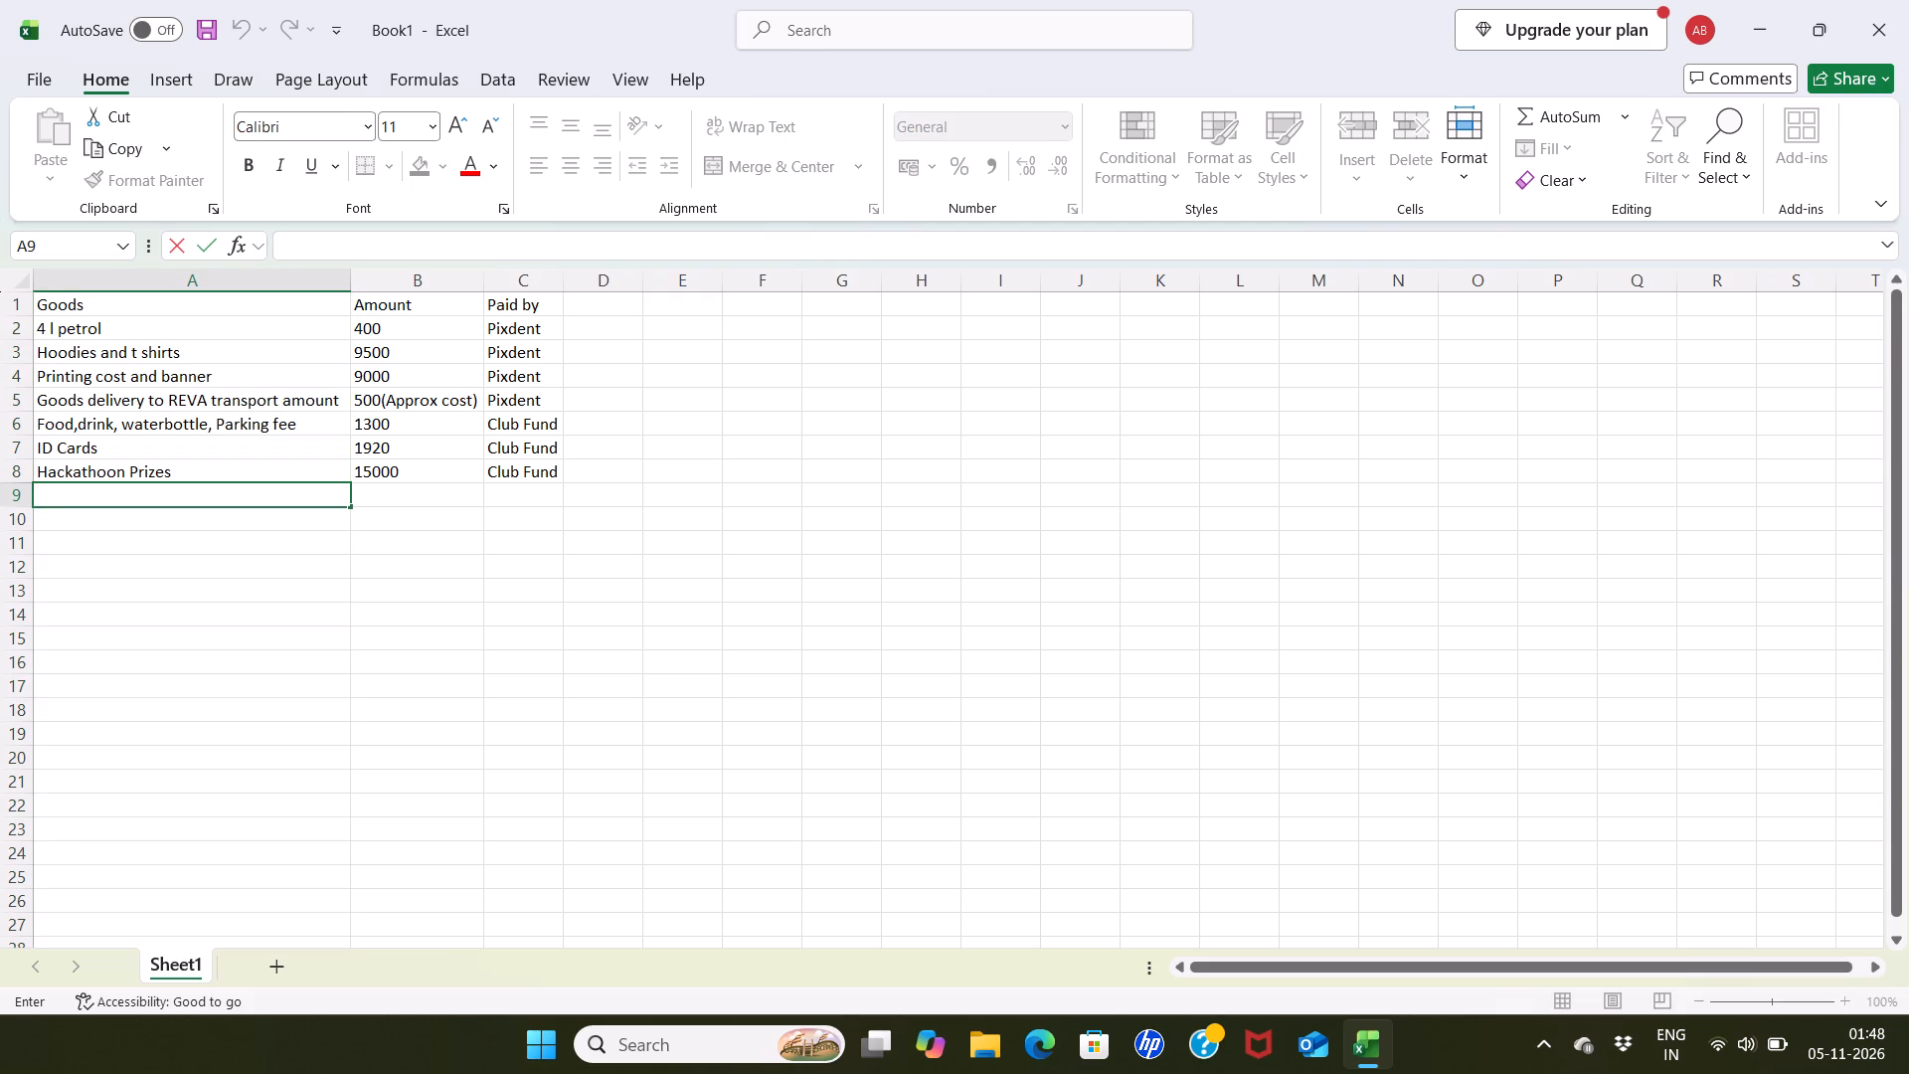
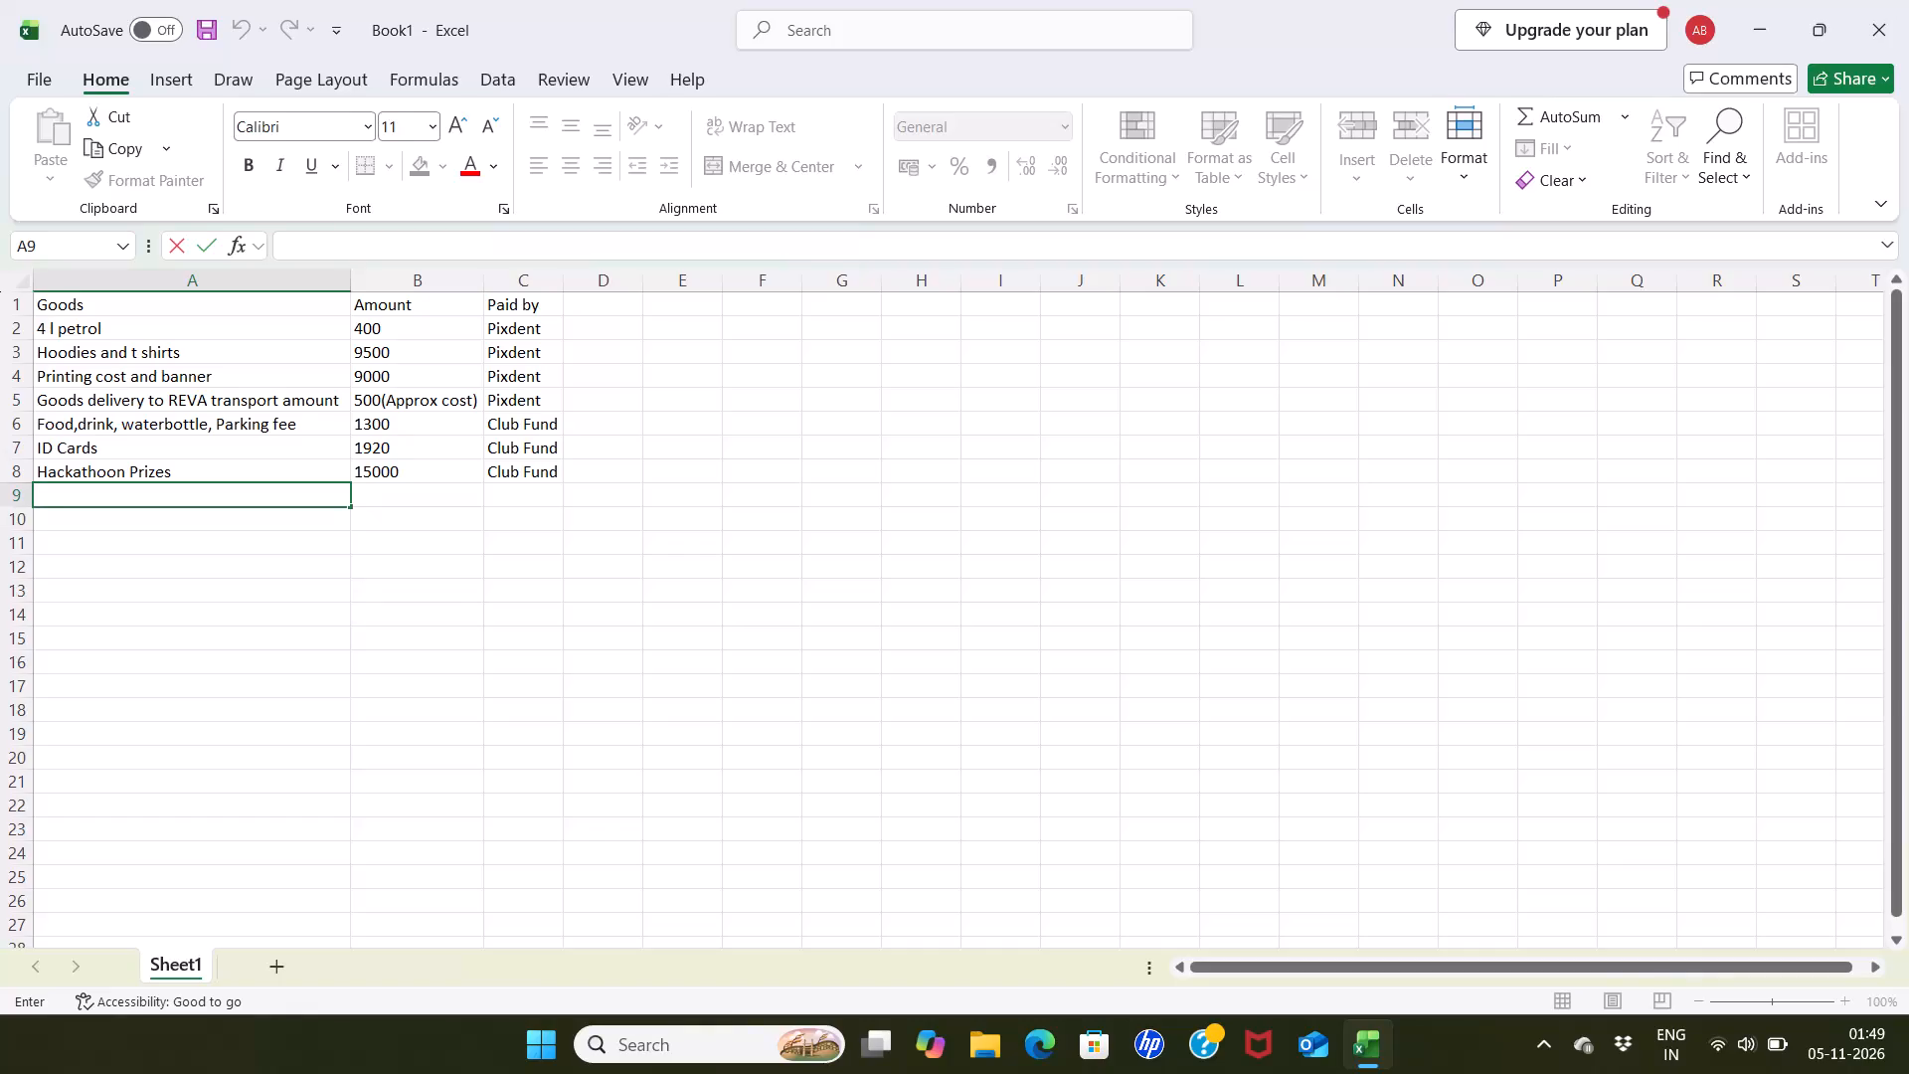
Enter "Ribbon, baloons,double tape decoration amount" as the goods text in A9.
type("Ri")
type("bbo")
type("n,")
key("space")
type("ba")
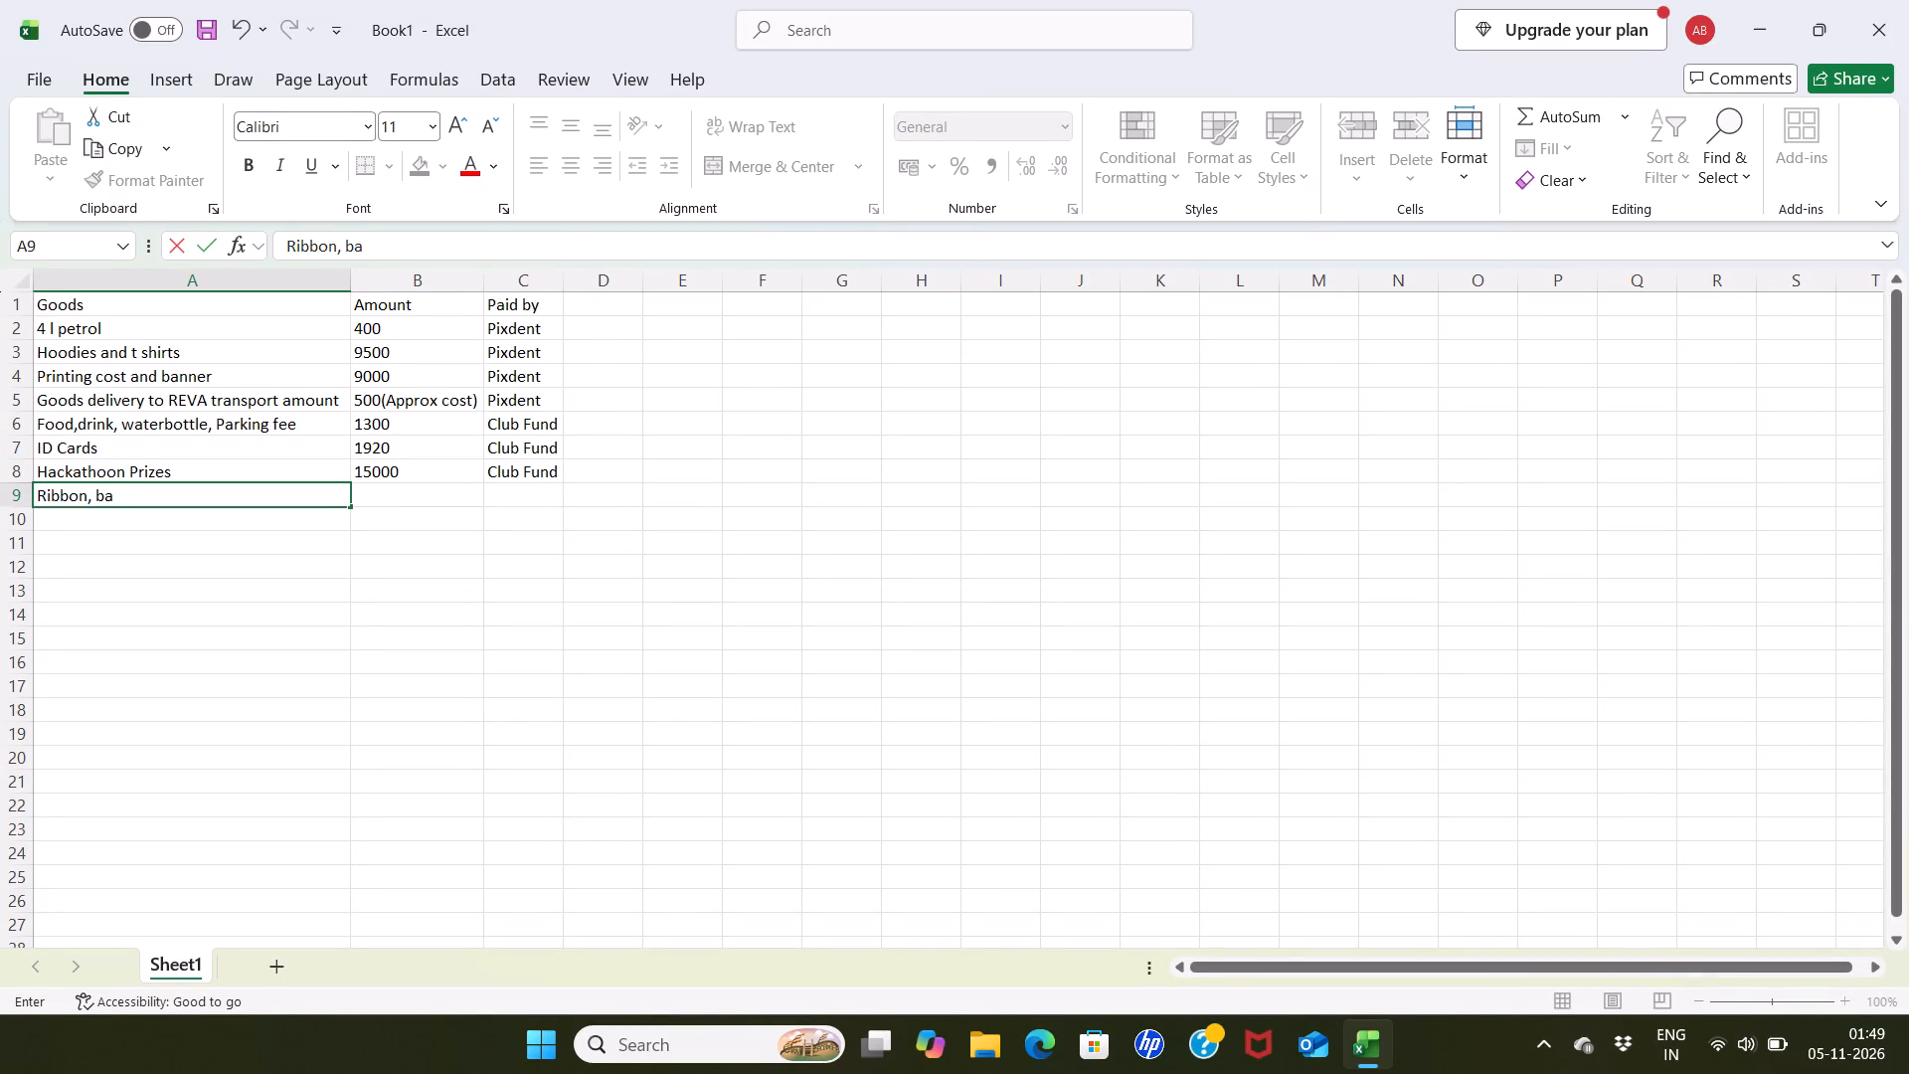
type("ll")
key("BackSpace")
type("oons")
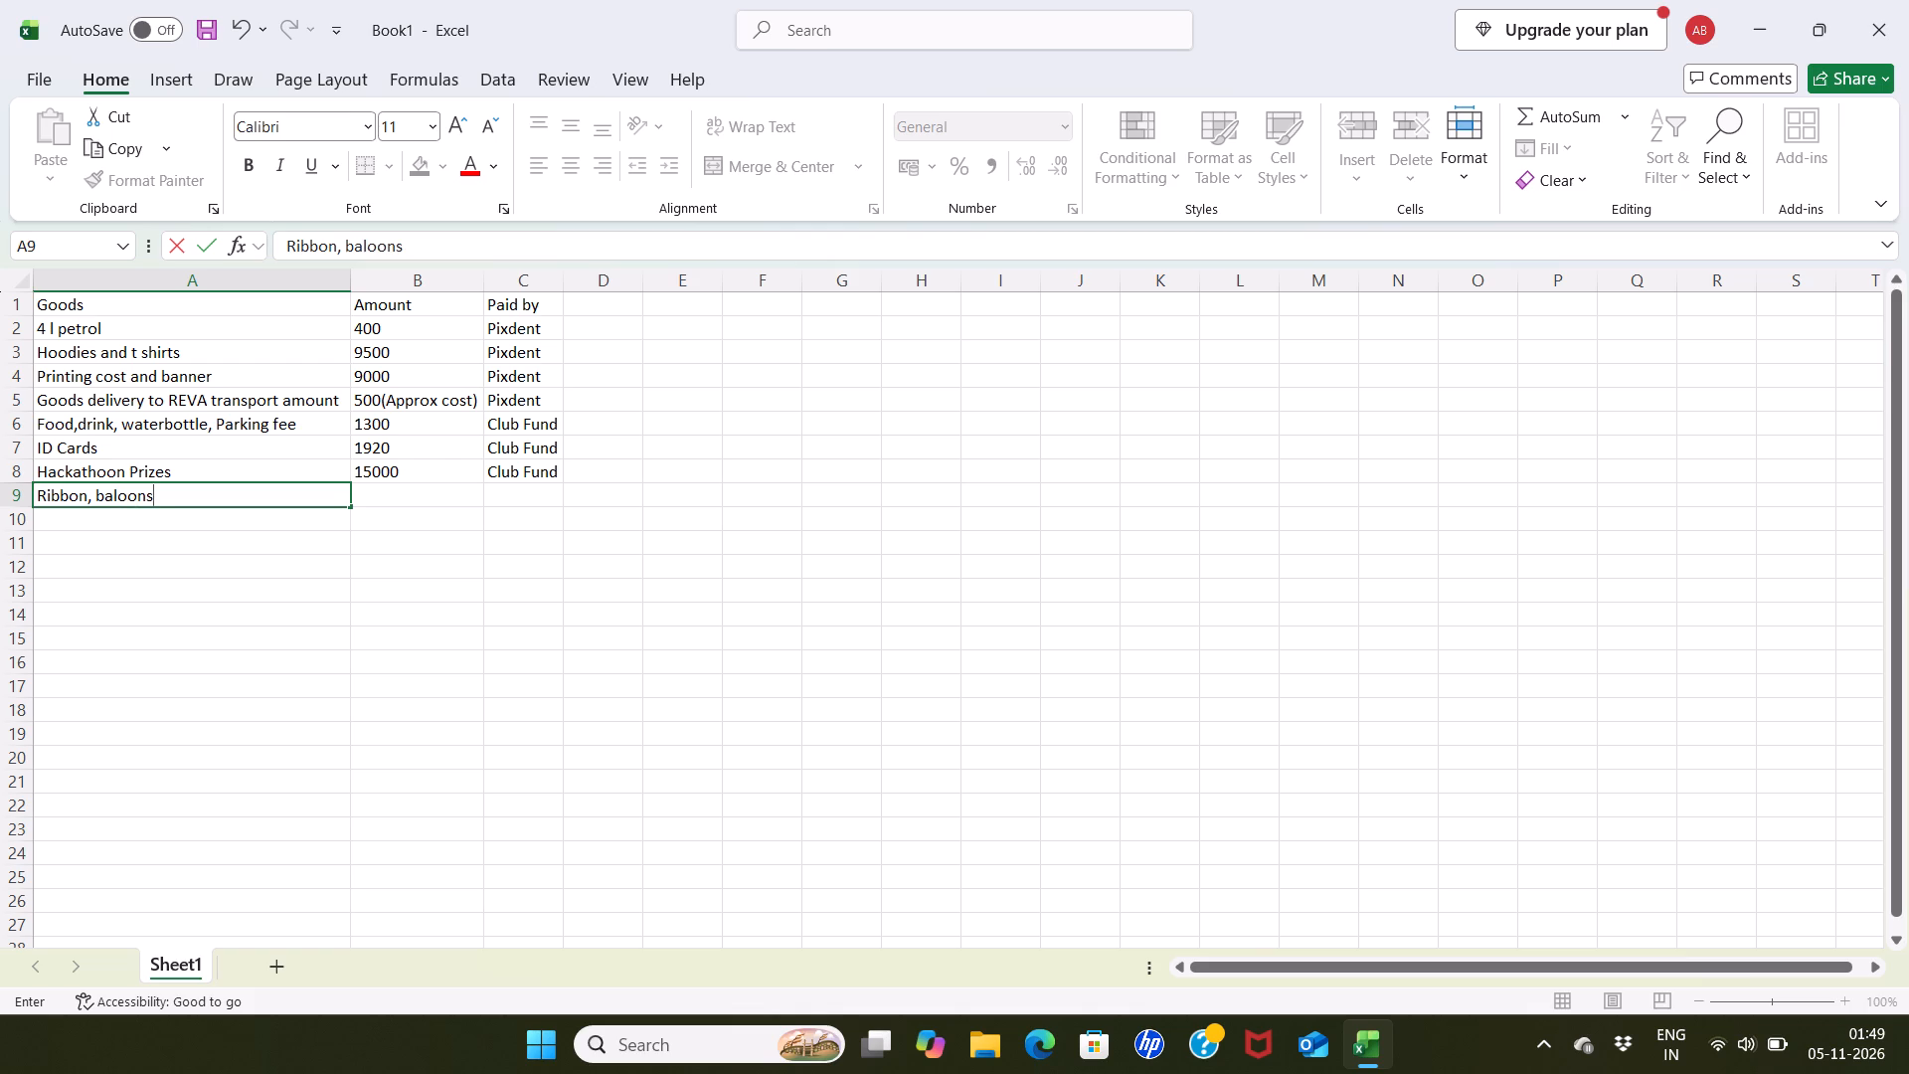
key("comma")
type("double")
key("space")
type("tape")
key("space")
type("decoration")
key("space")
type("amount")
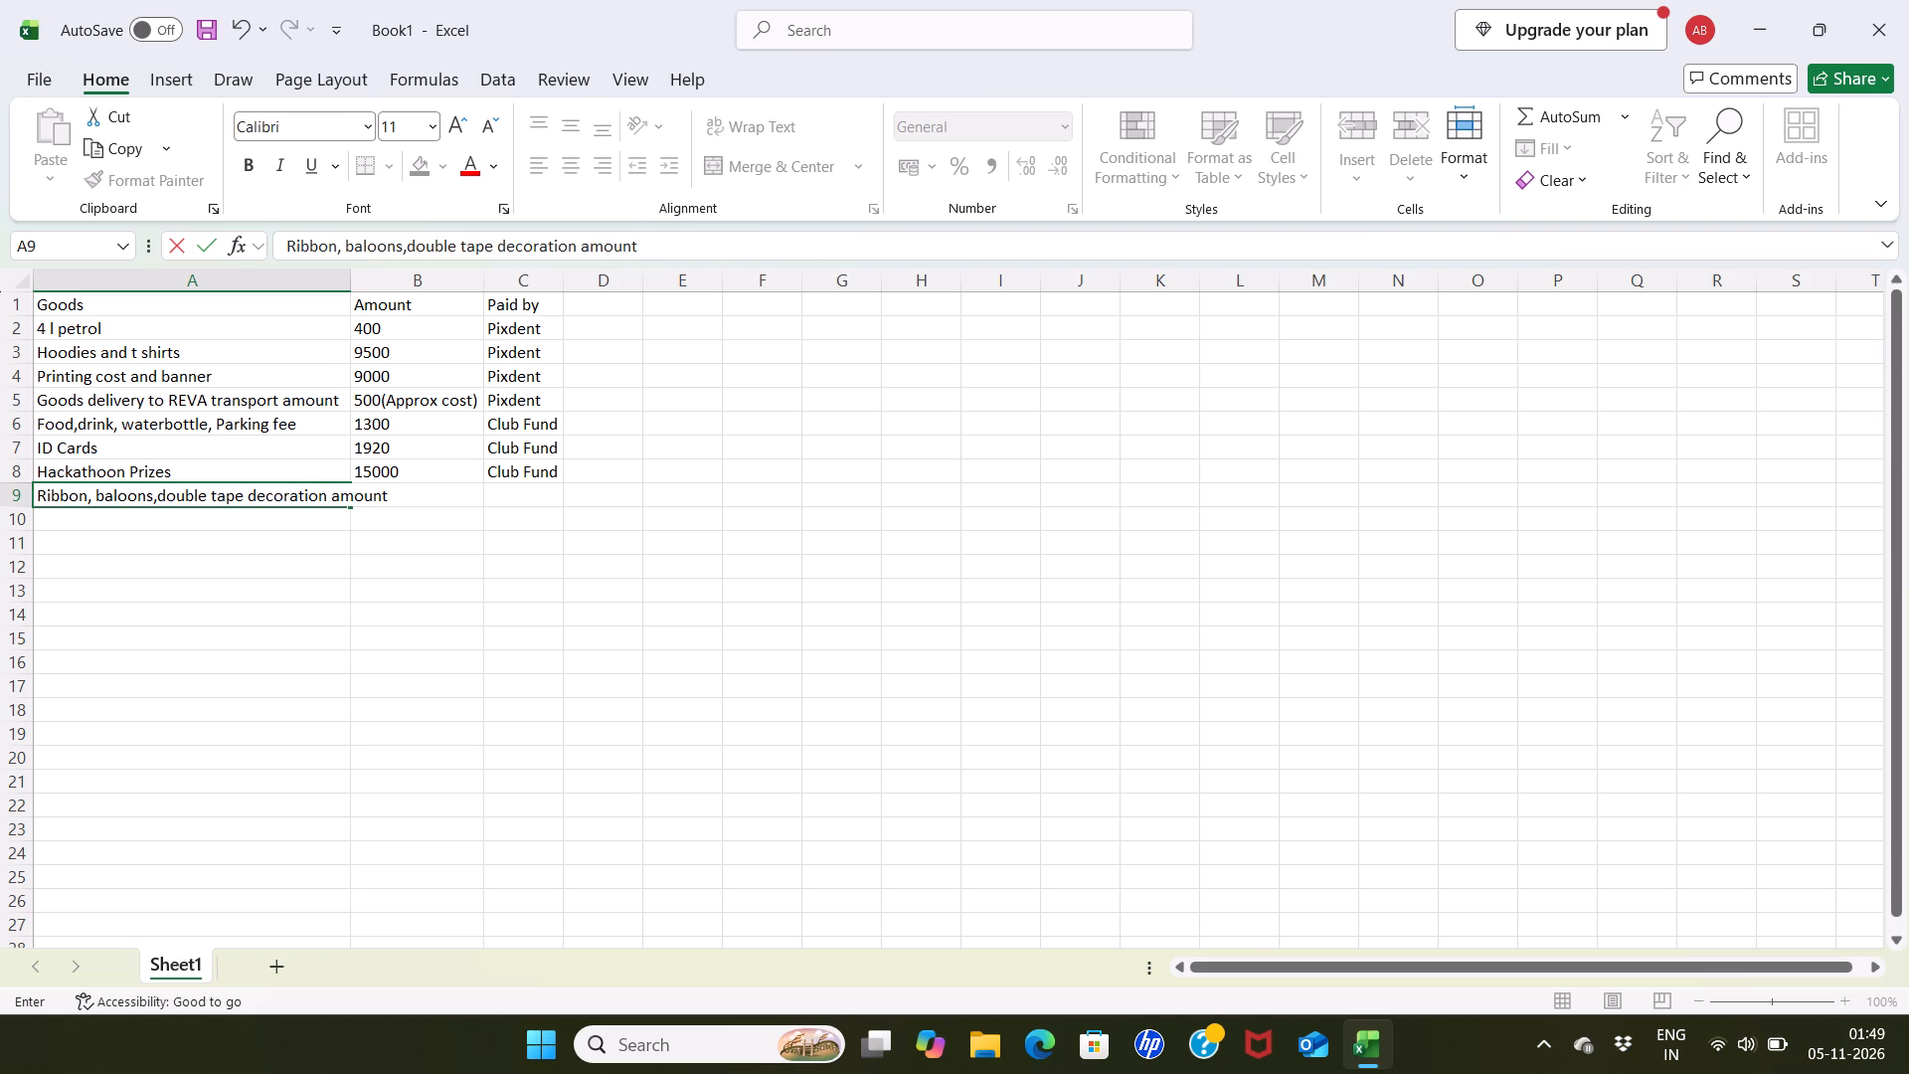
Autofit column A to the width of its longest goods text.
double_click(351, 286)
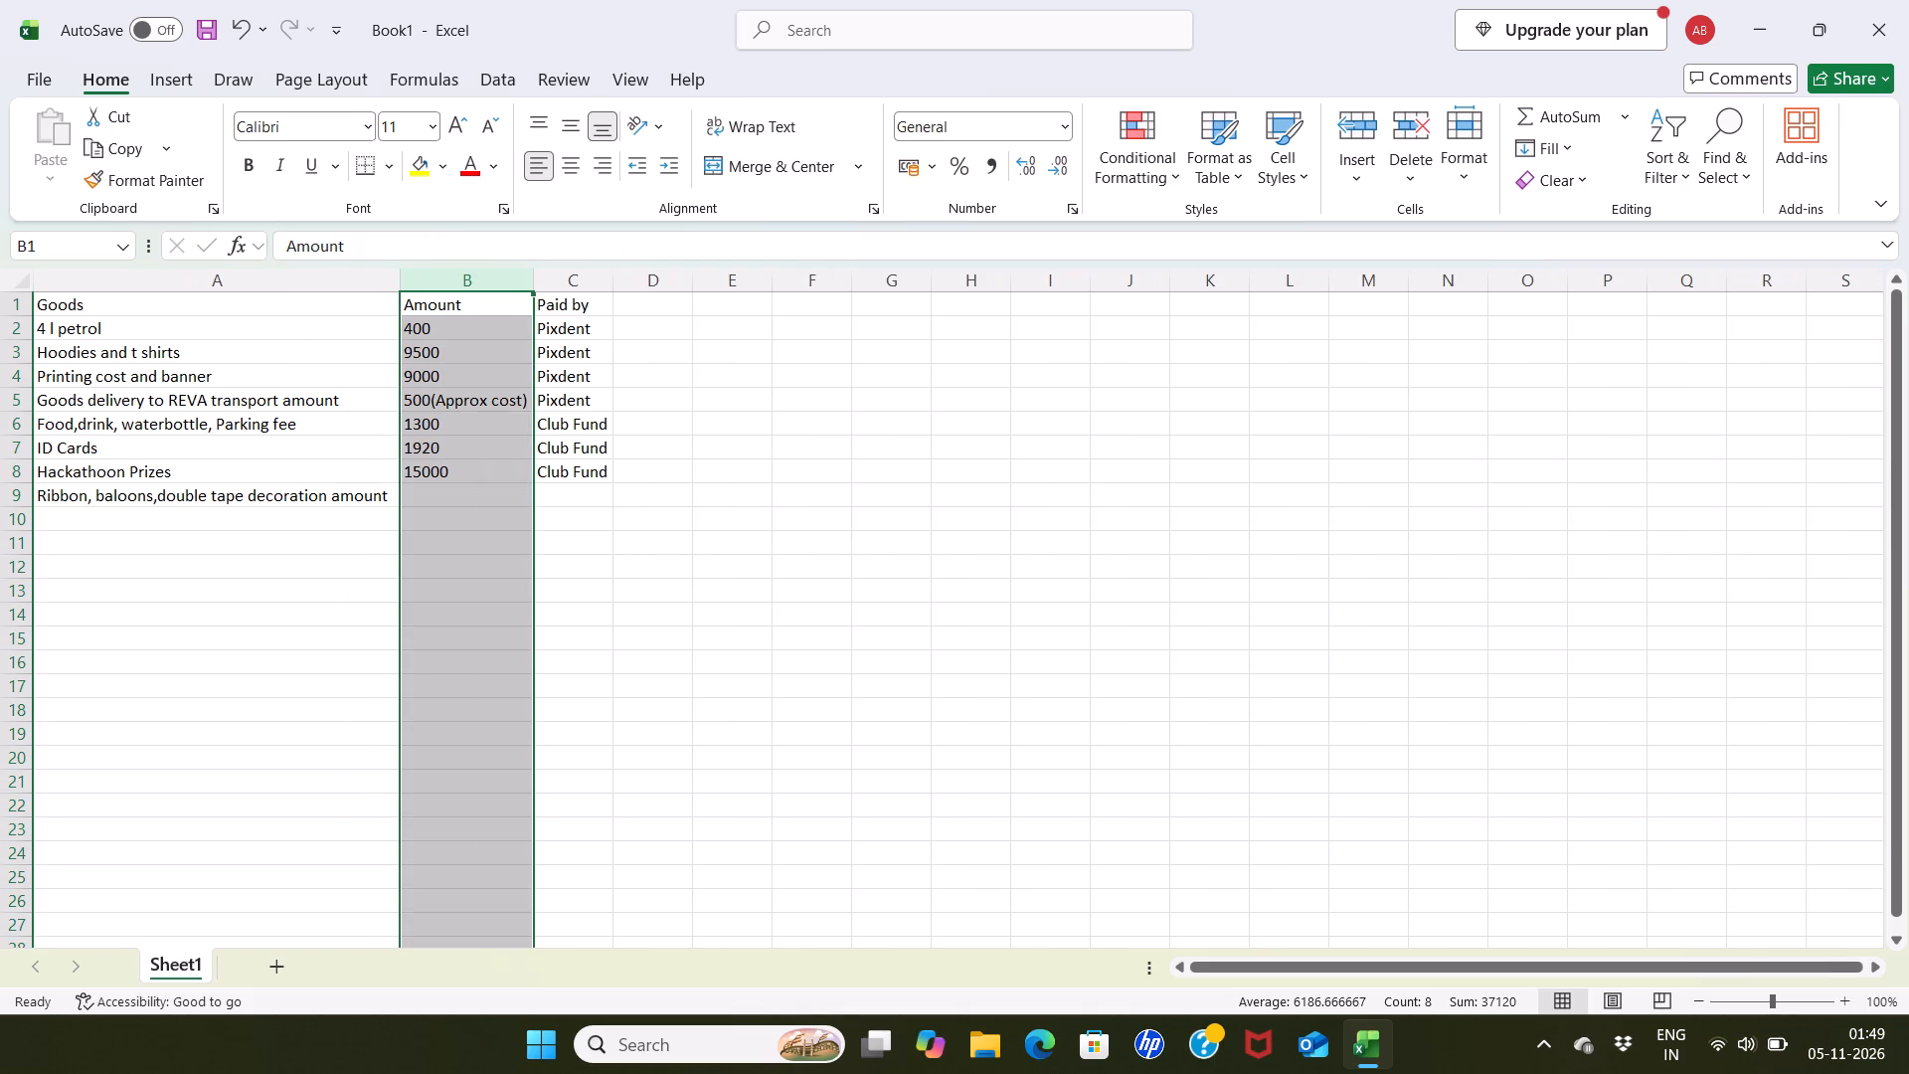
Enter the amount 1000 in B9 and Club Fund as payer in C9 for the decoration row.
double_click(450, 496)
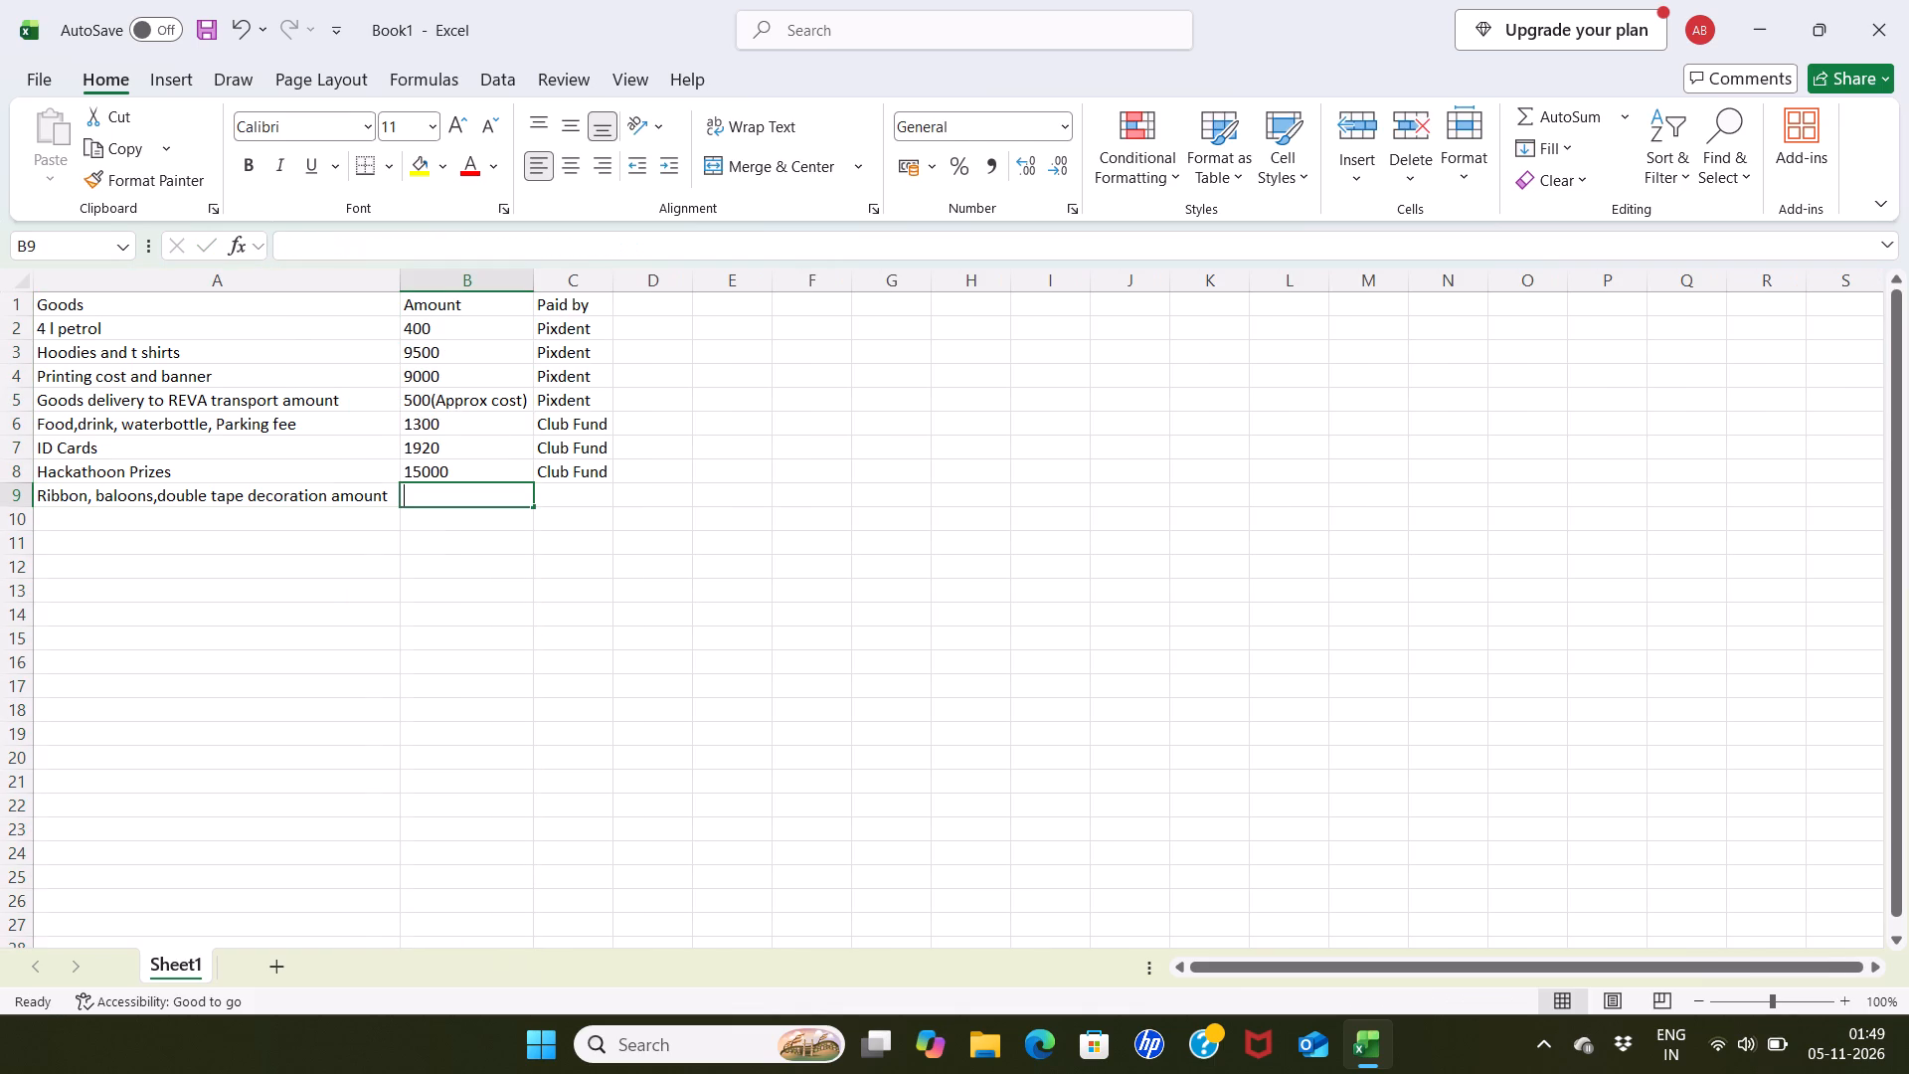
type("!000")
key("BackSpace")
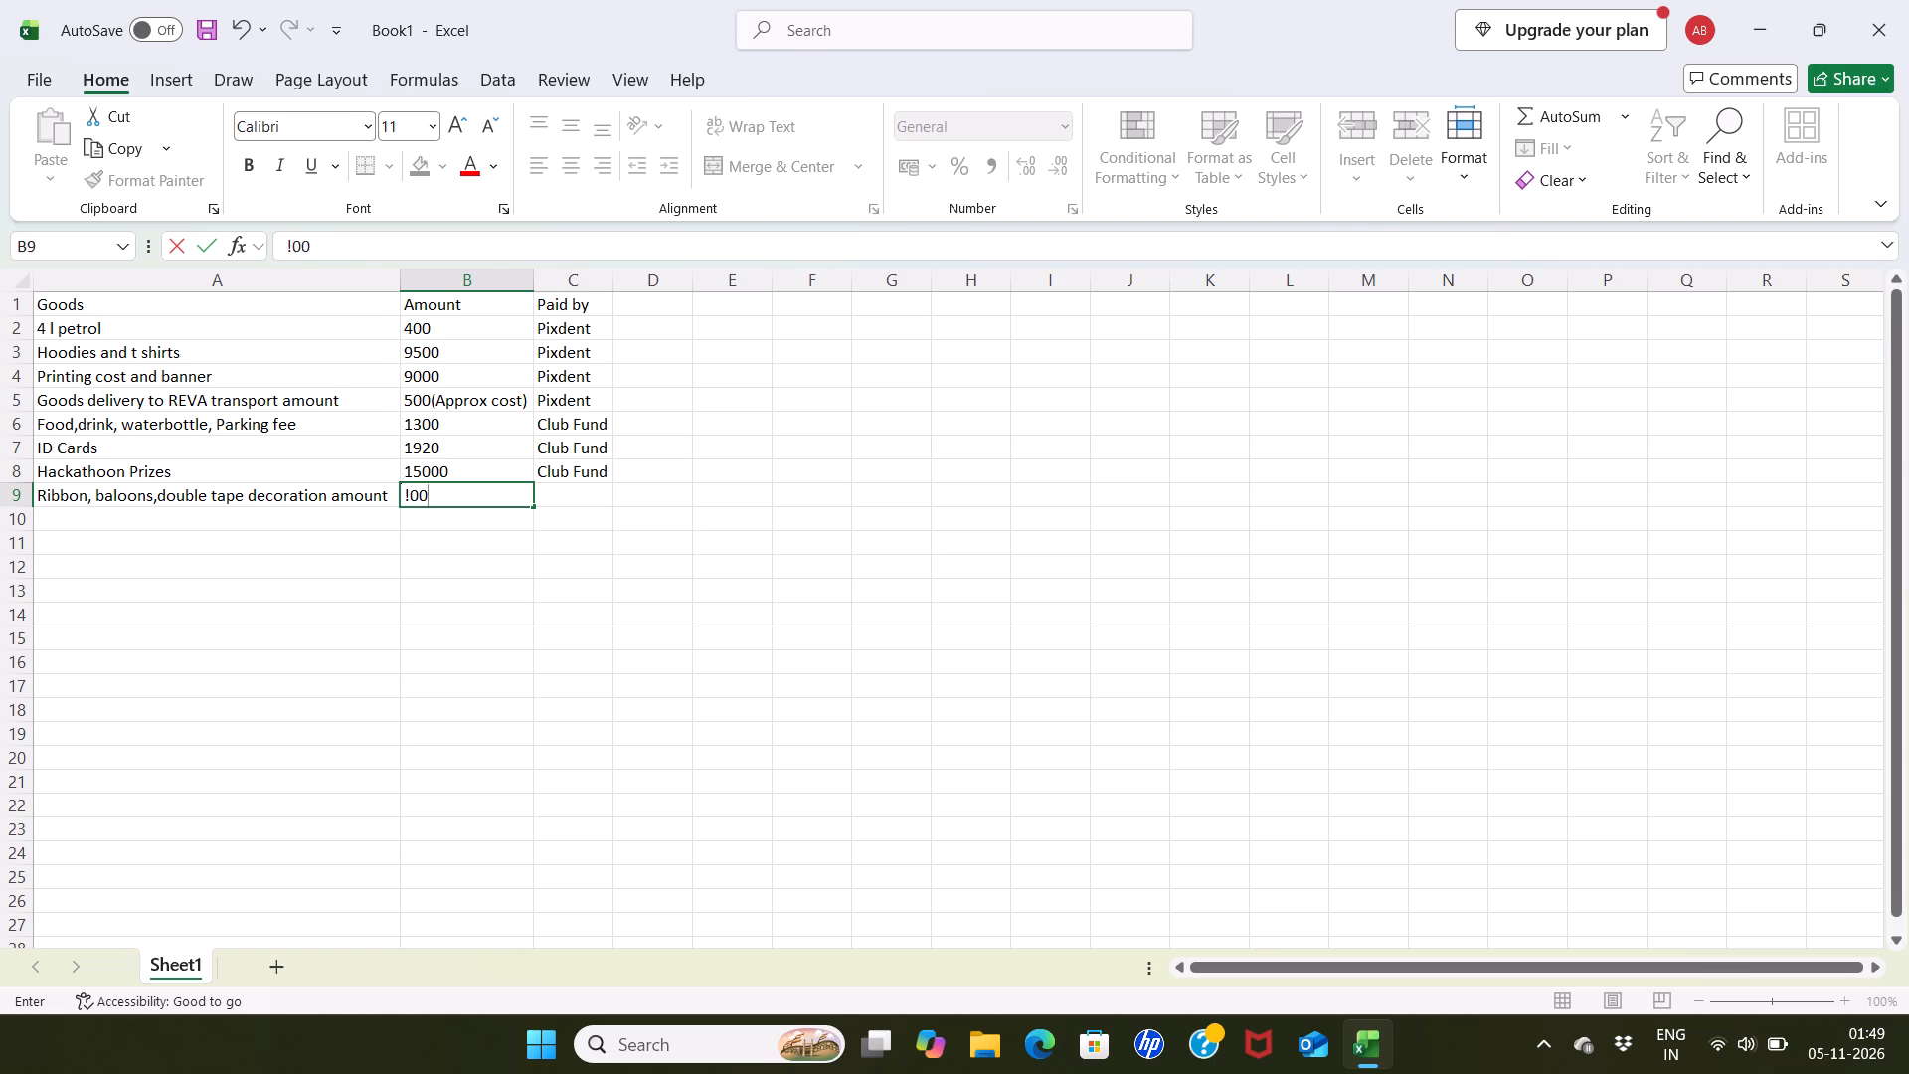
key("BackSpace")
key("BackSpace")
key("BackSpace")
type("1000")
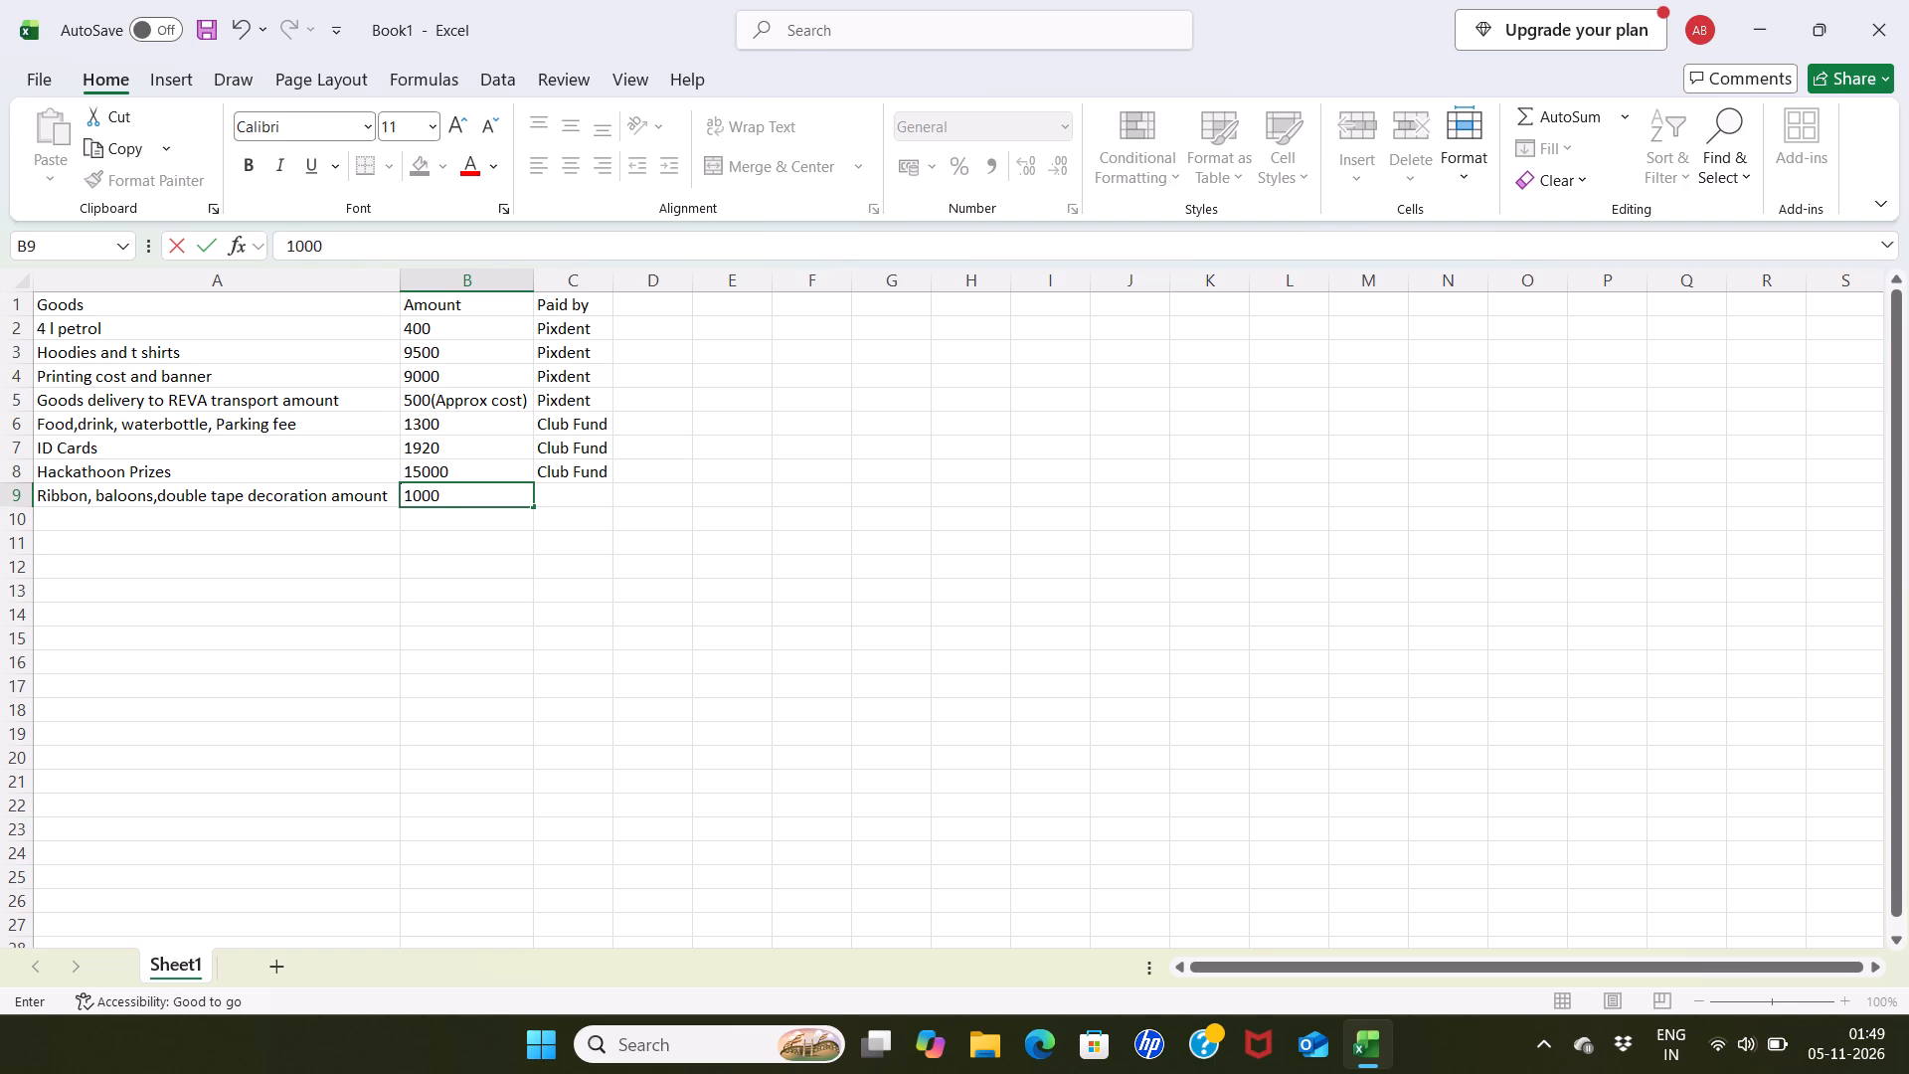
left_click(448, 539)
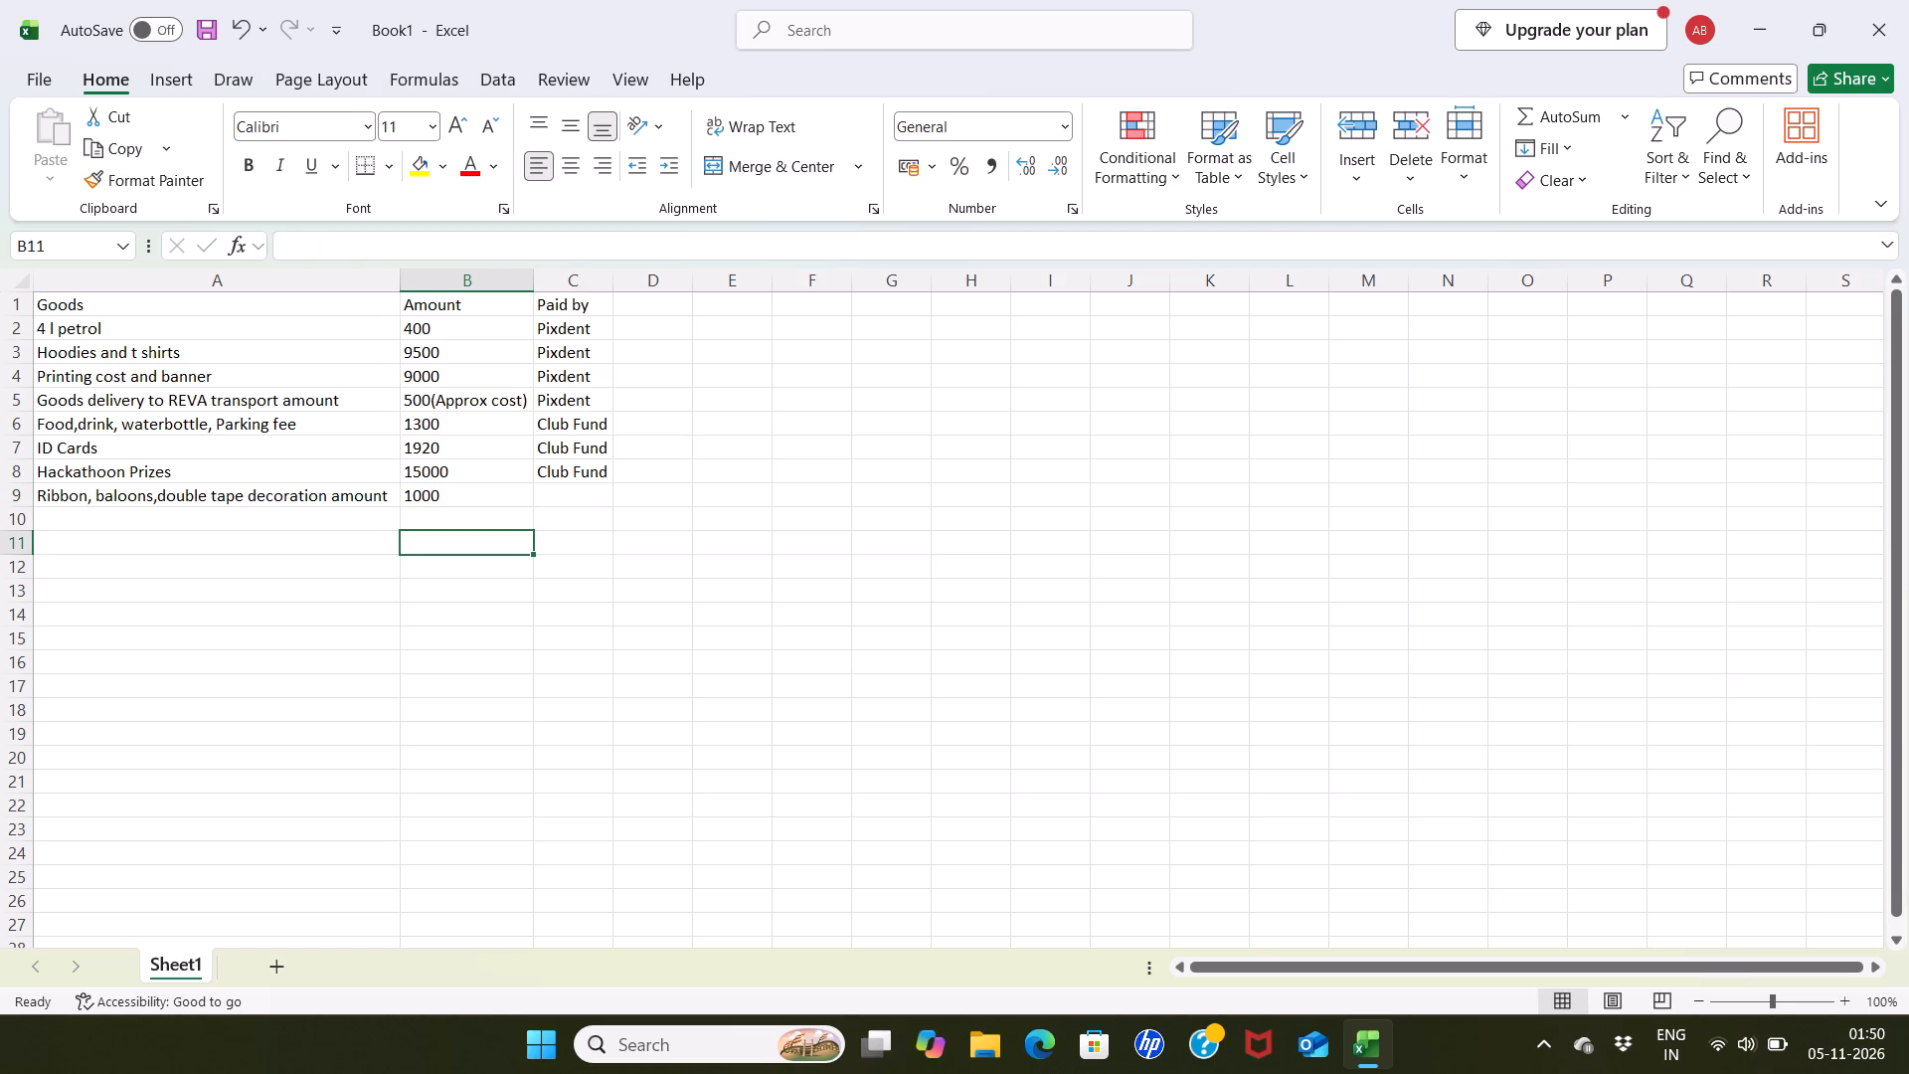
double_click(559, 502)
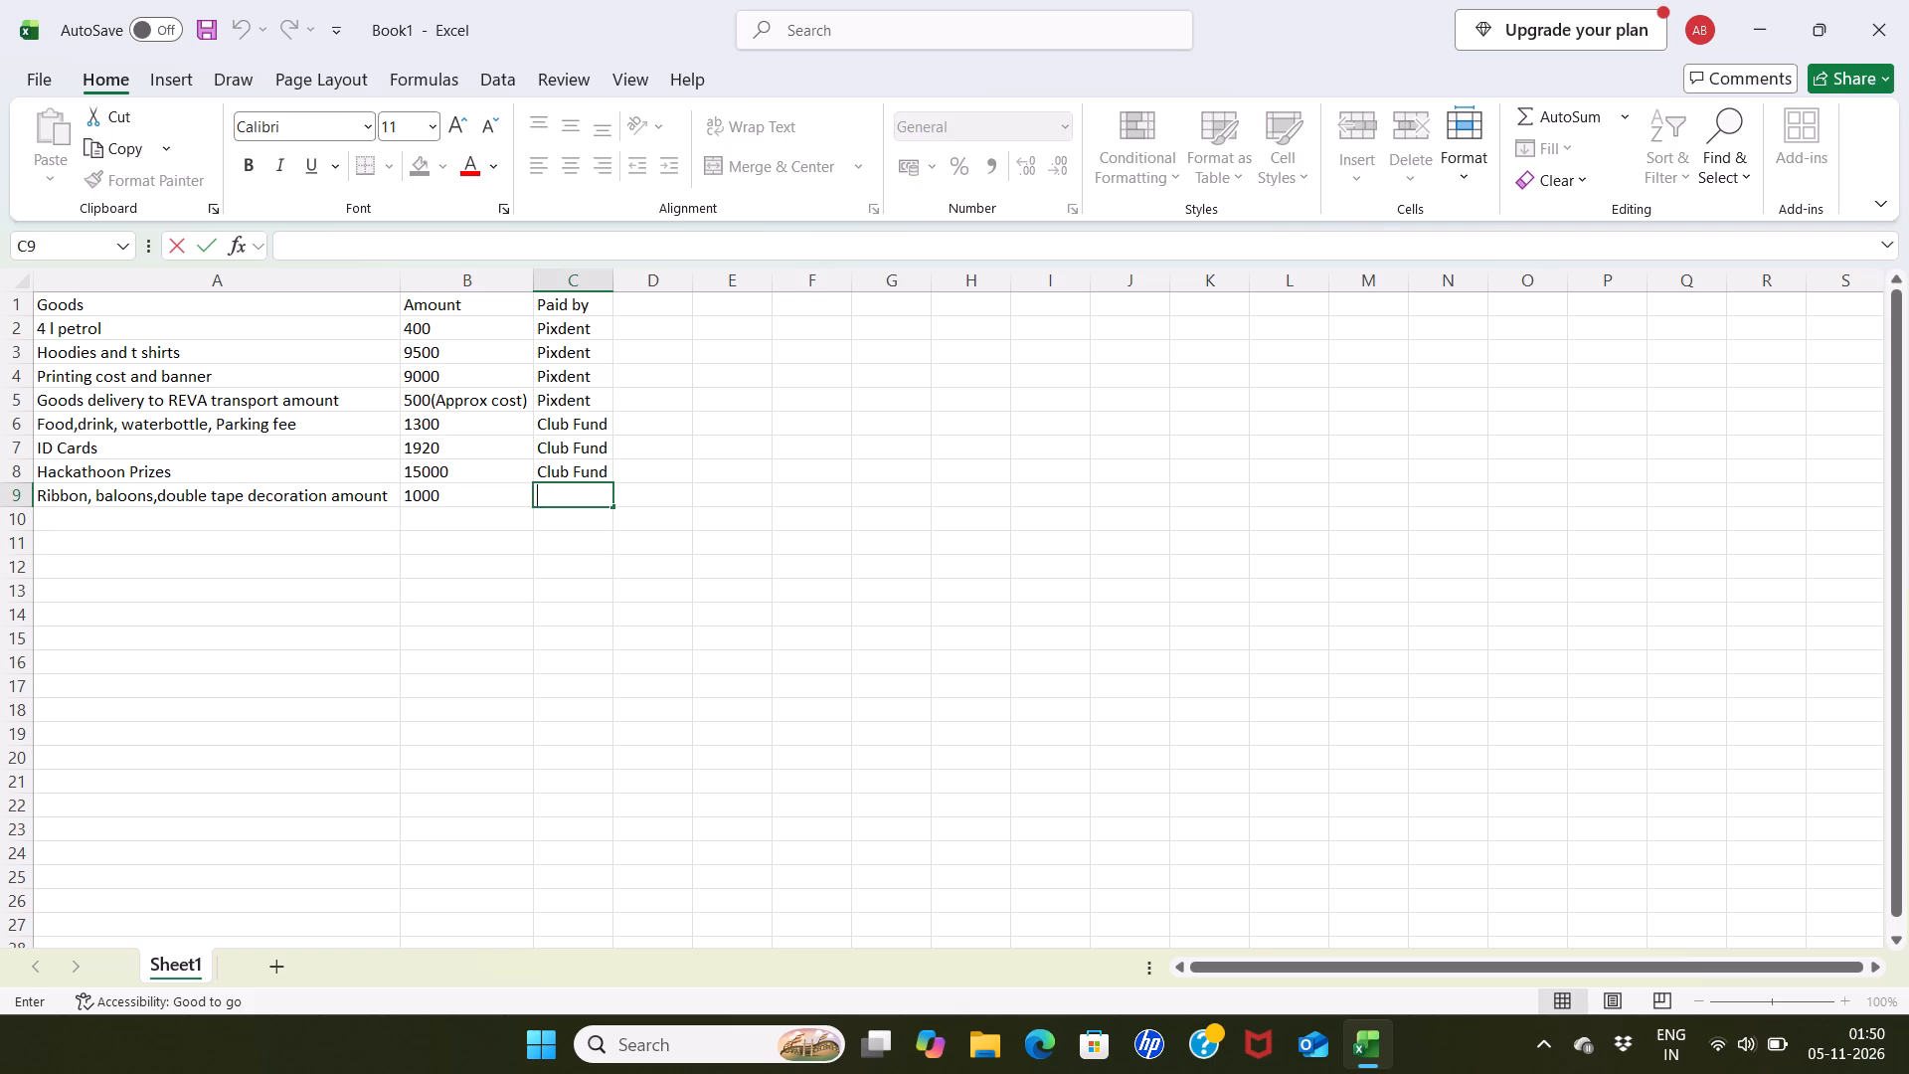
key("shift+c")
key("l")
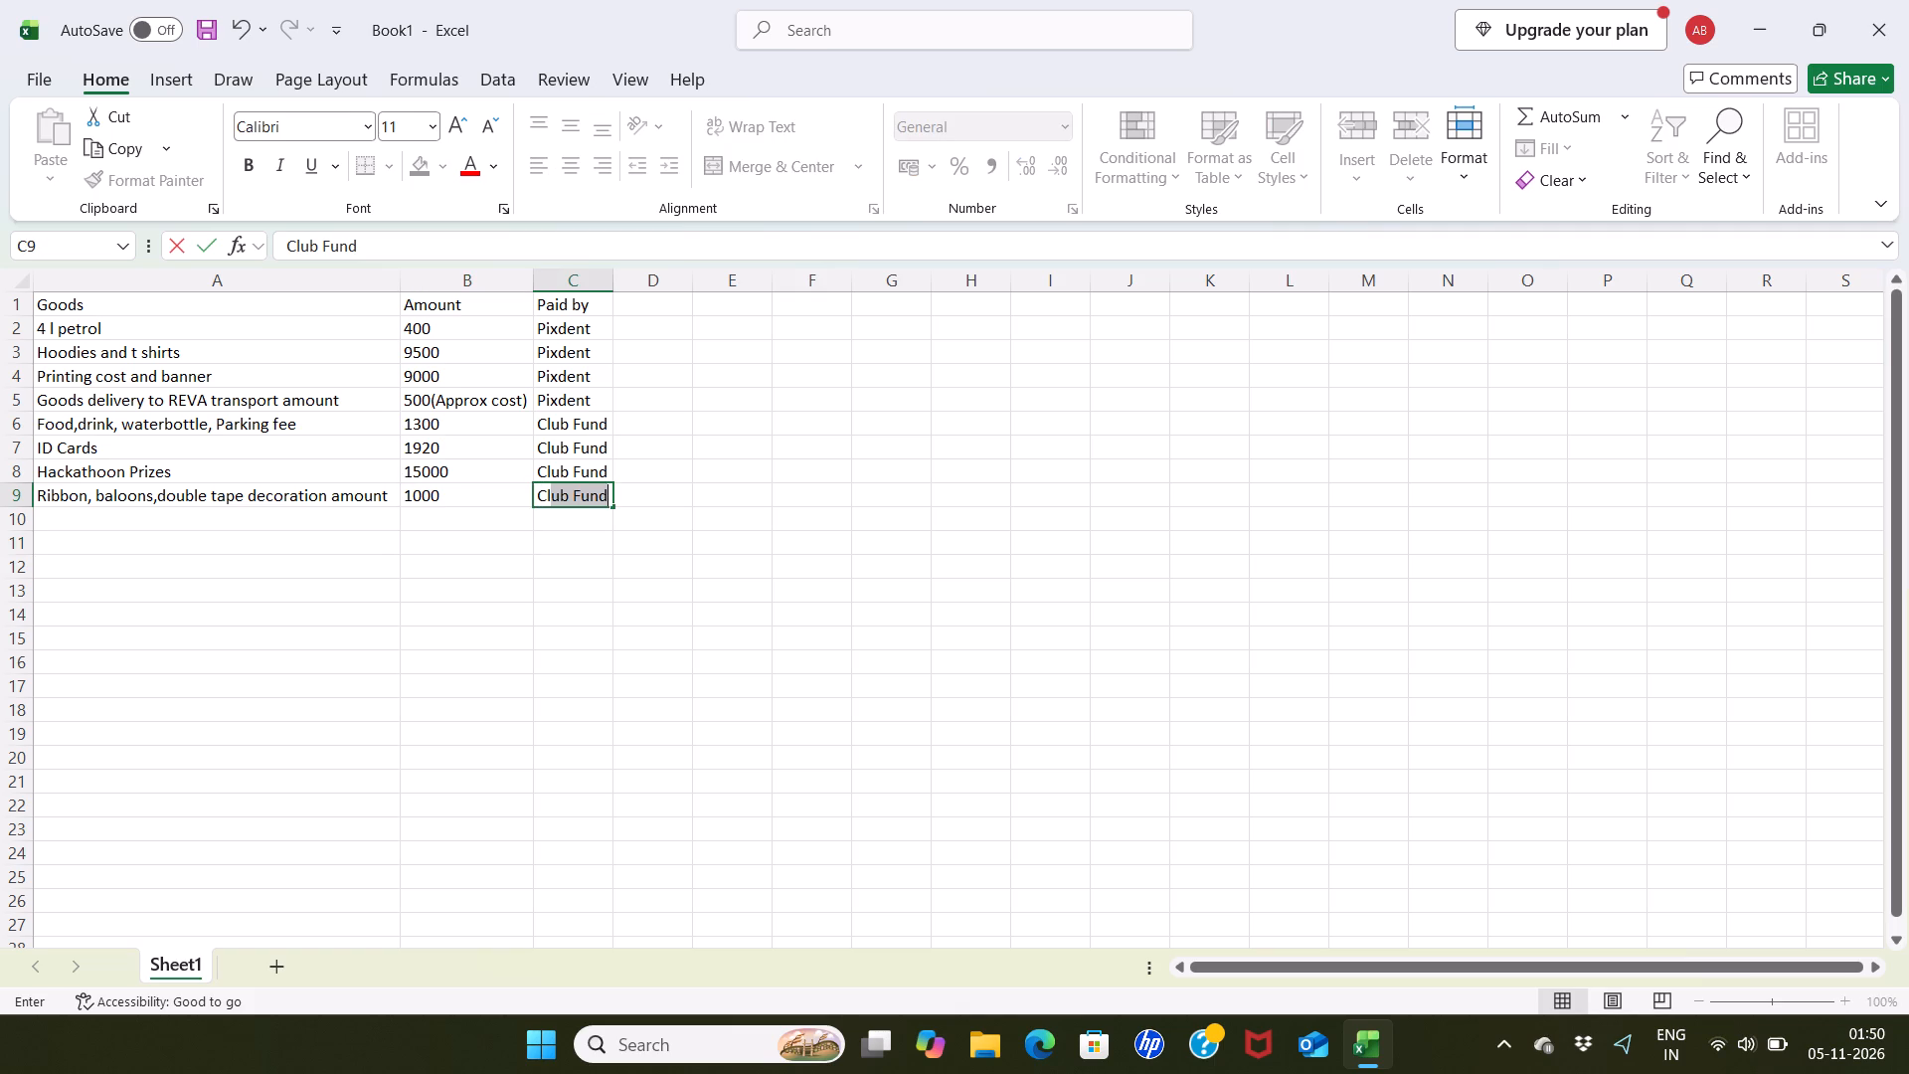
type("ub")
key("space")
type("Fund")
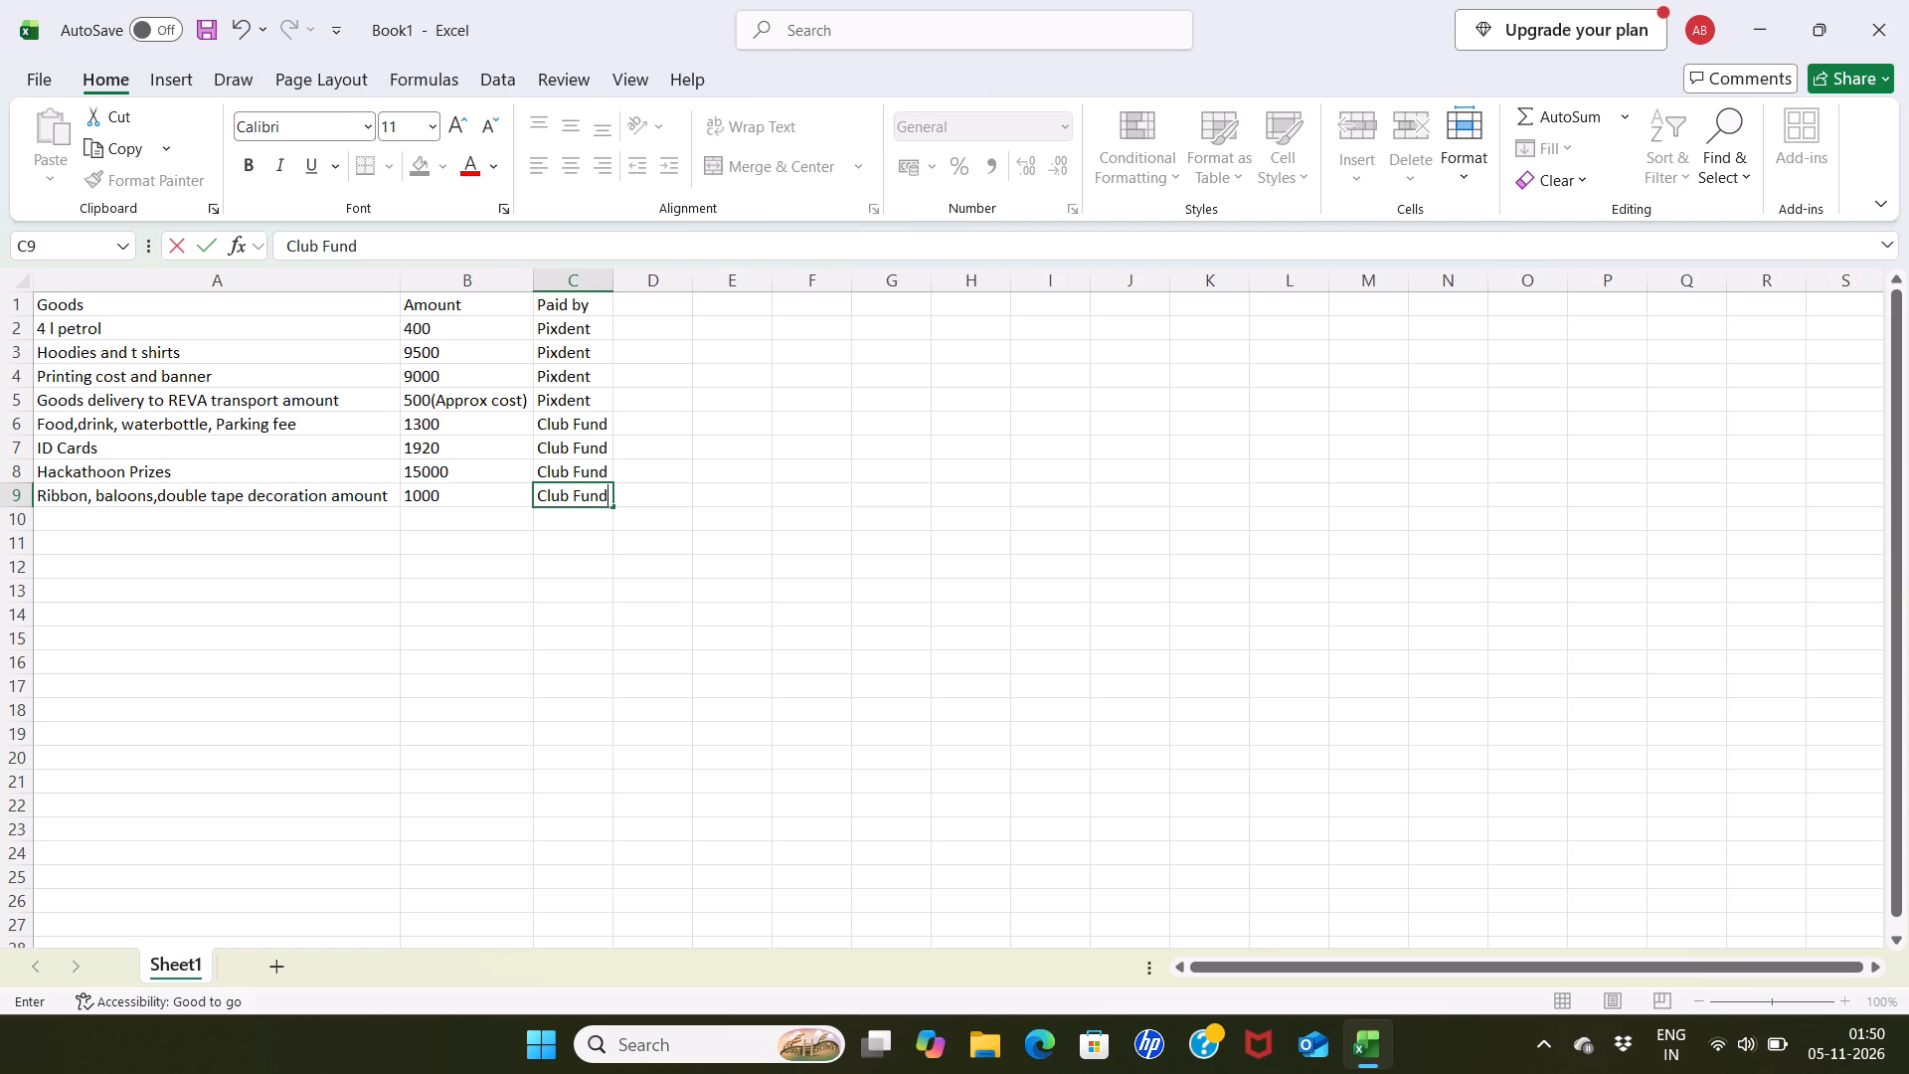
Enter "Badges" as the goods text in A10, below the decoration row.
double_click(359, 514)
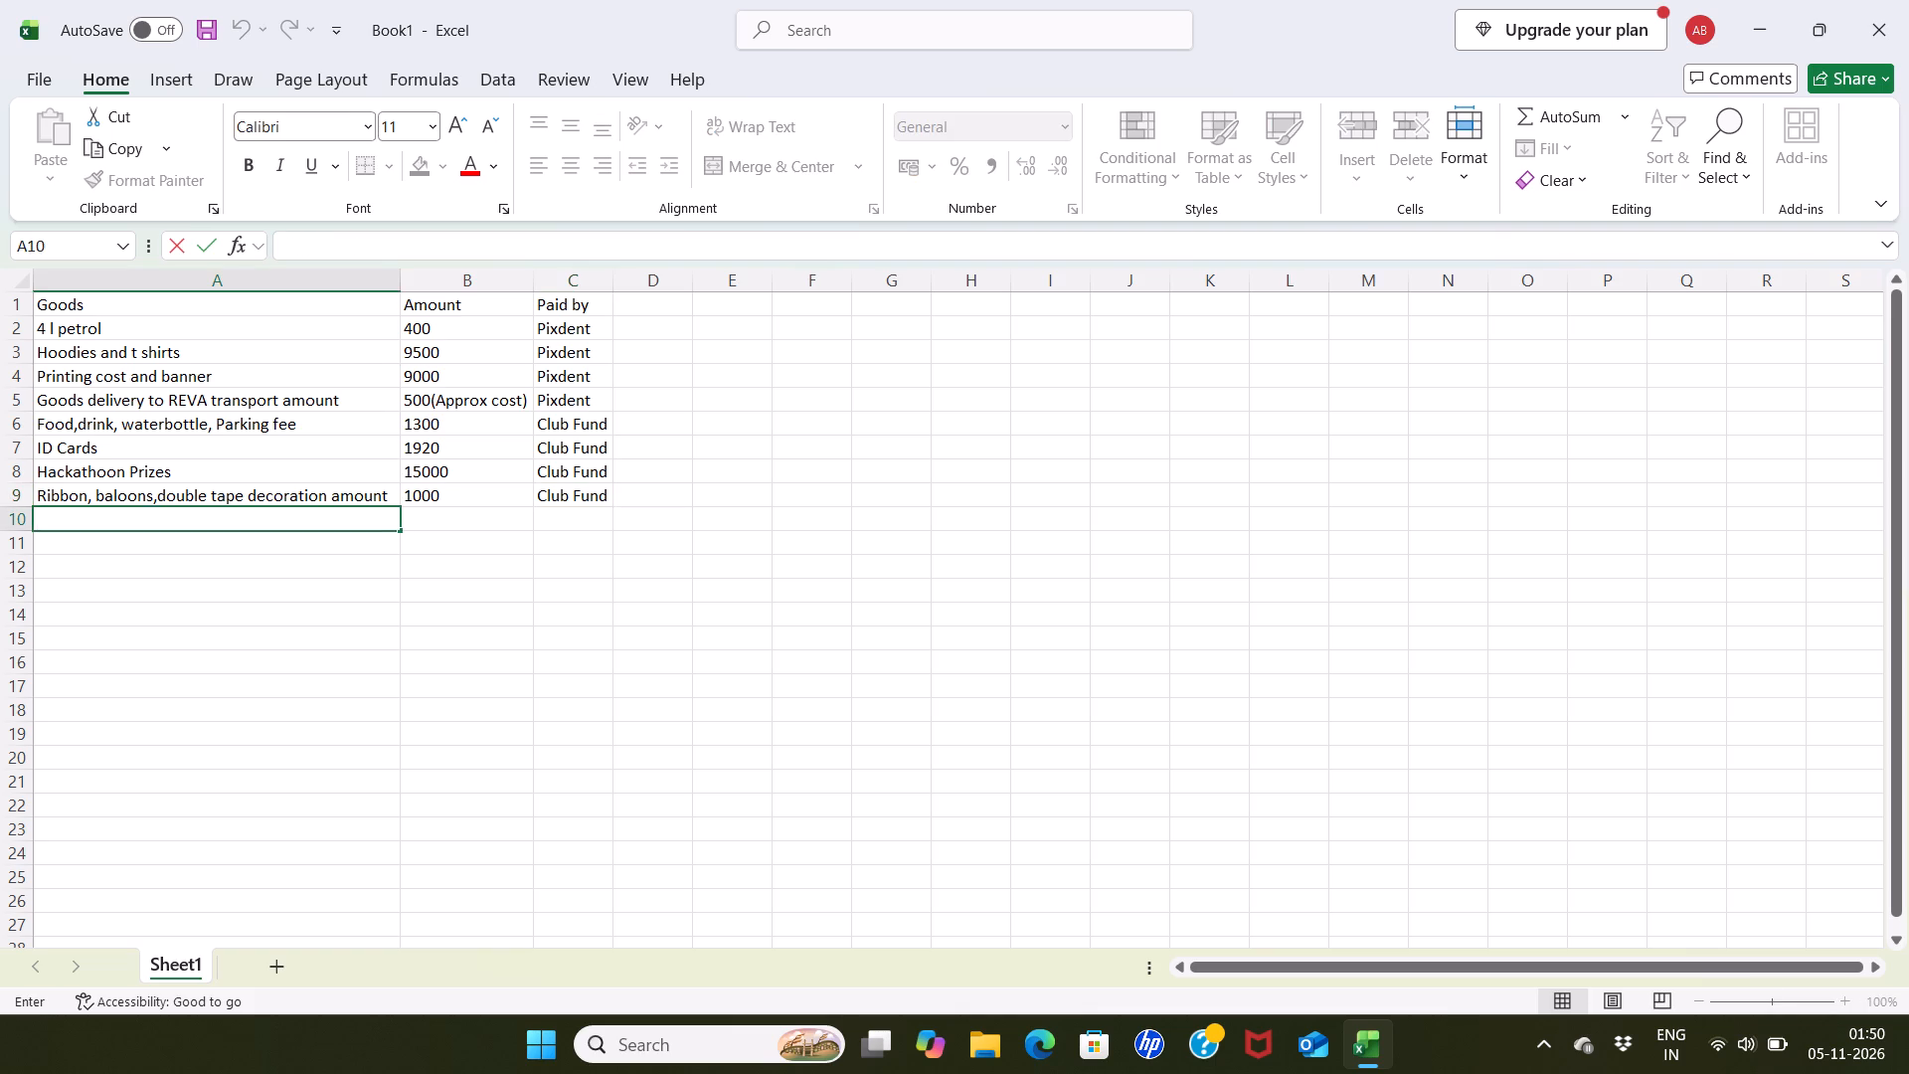
type("Badges")
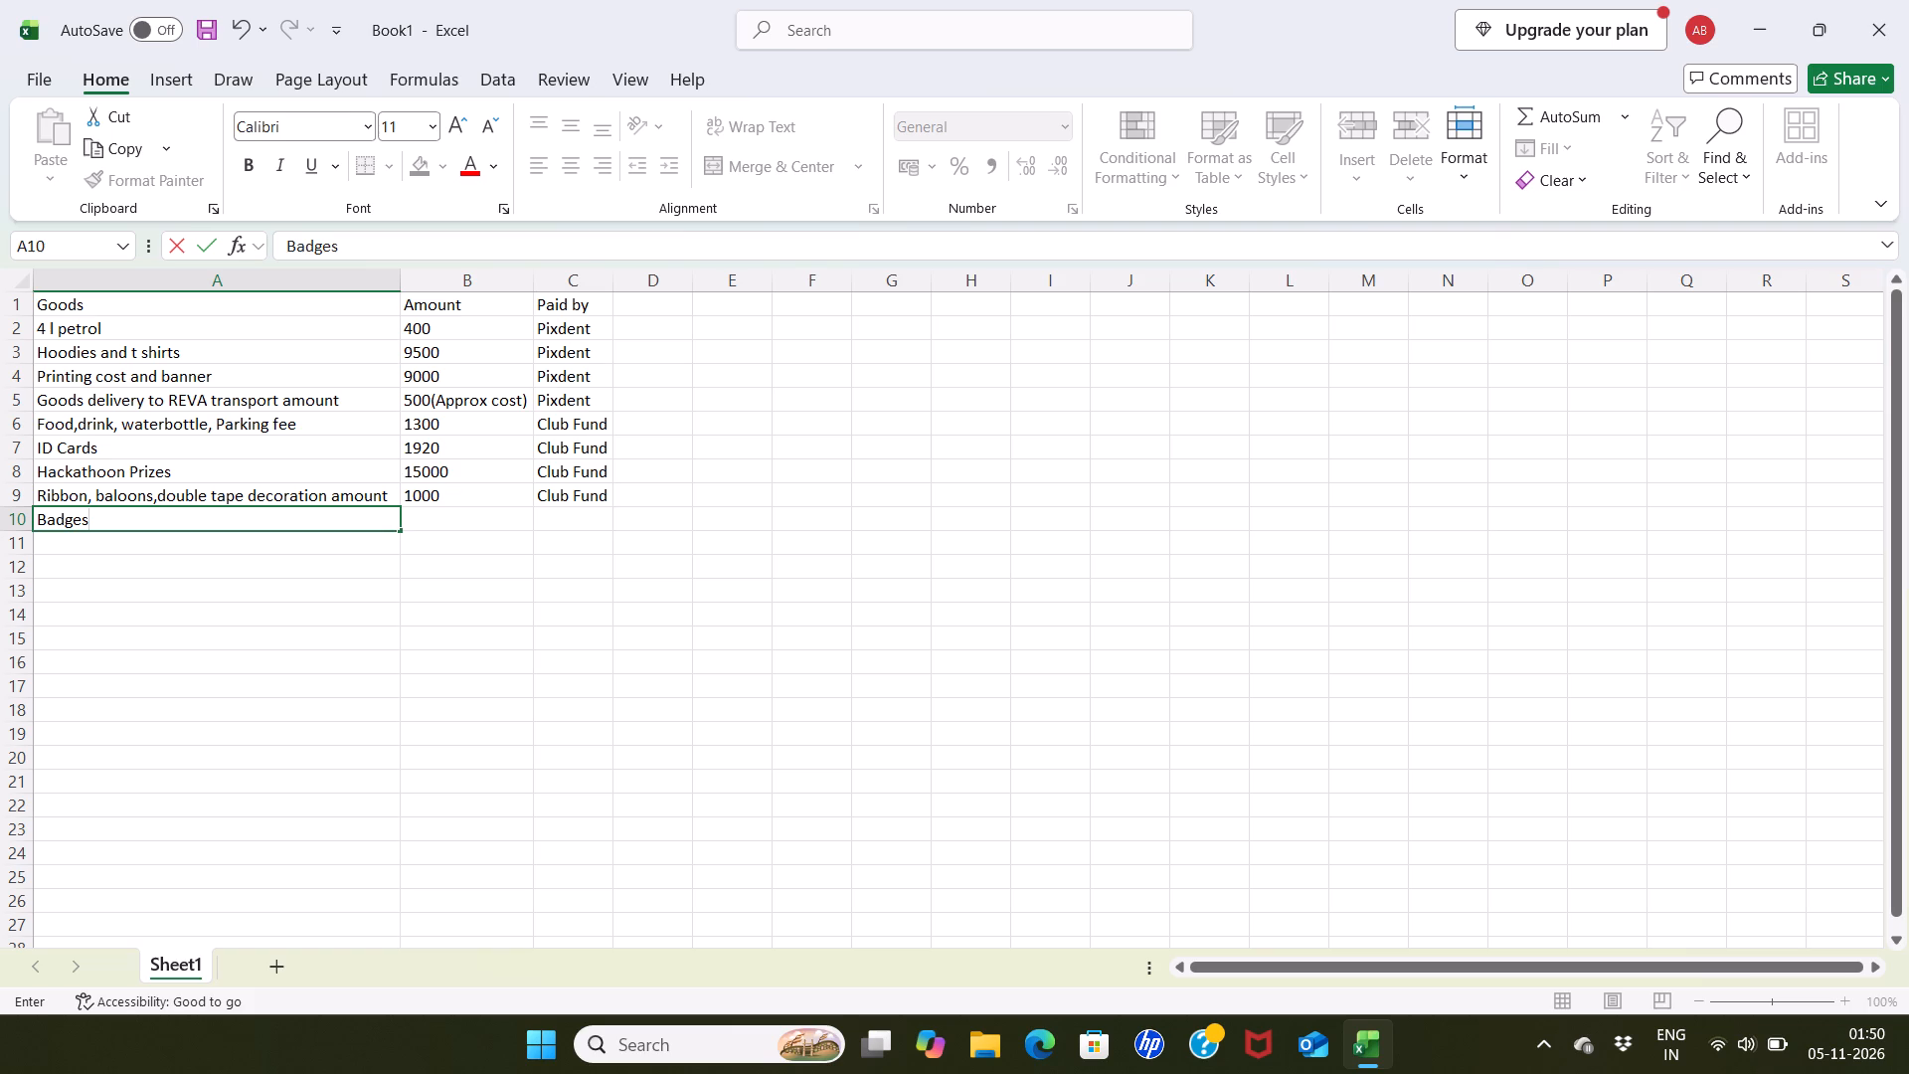
Open the amount cell B10 in the Badges row for entry.
double_click(449, 517)
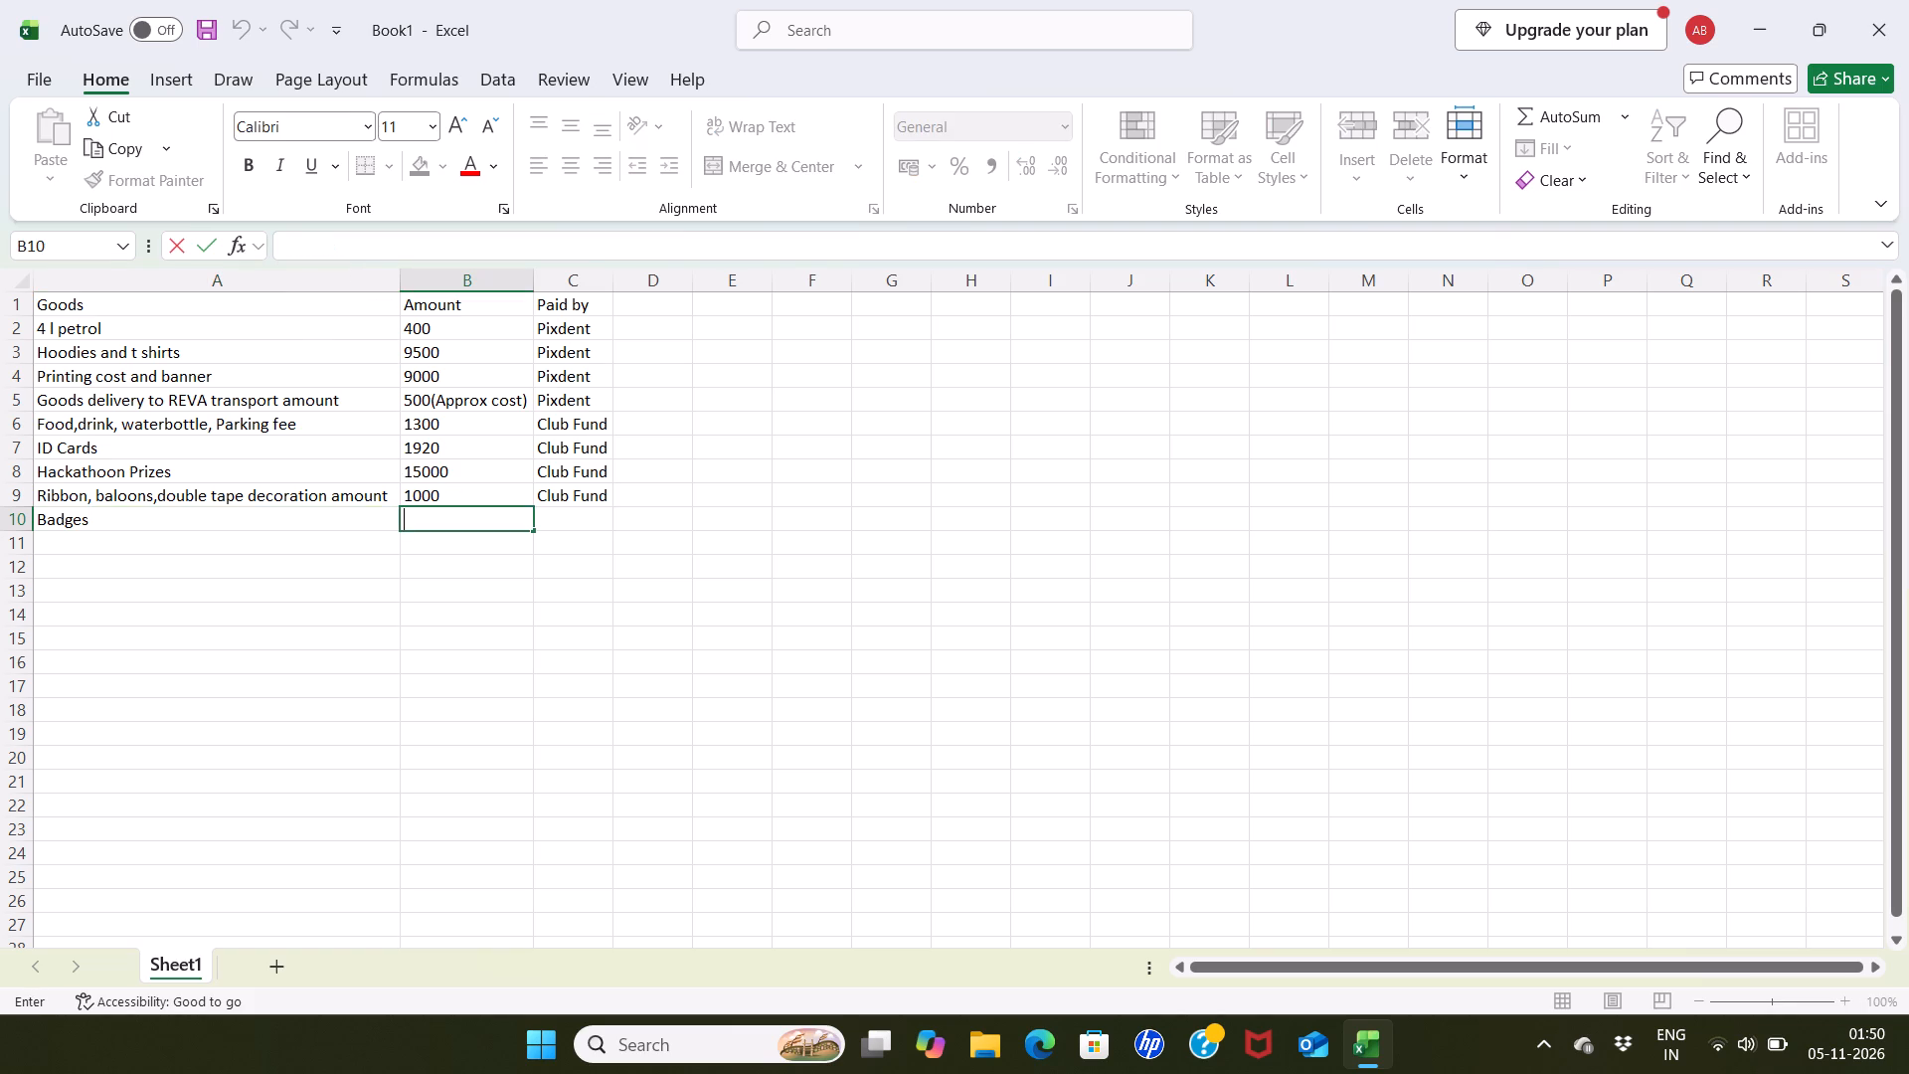
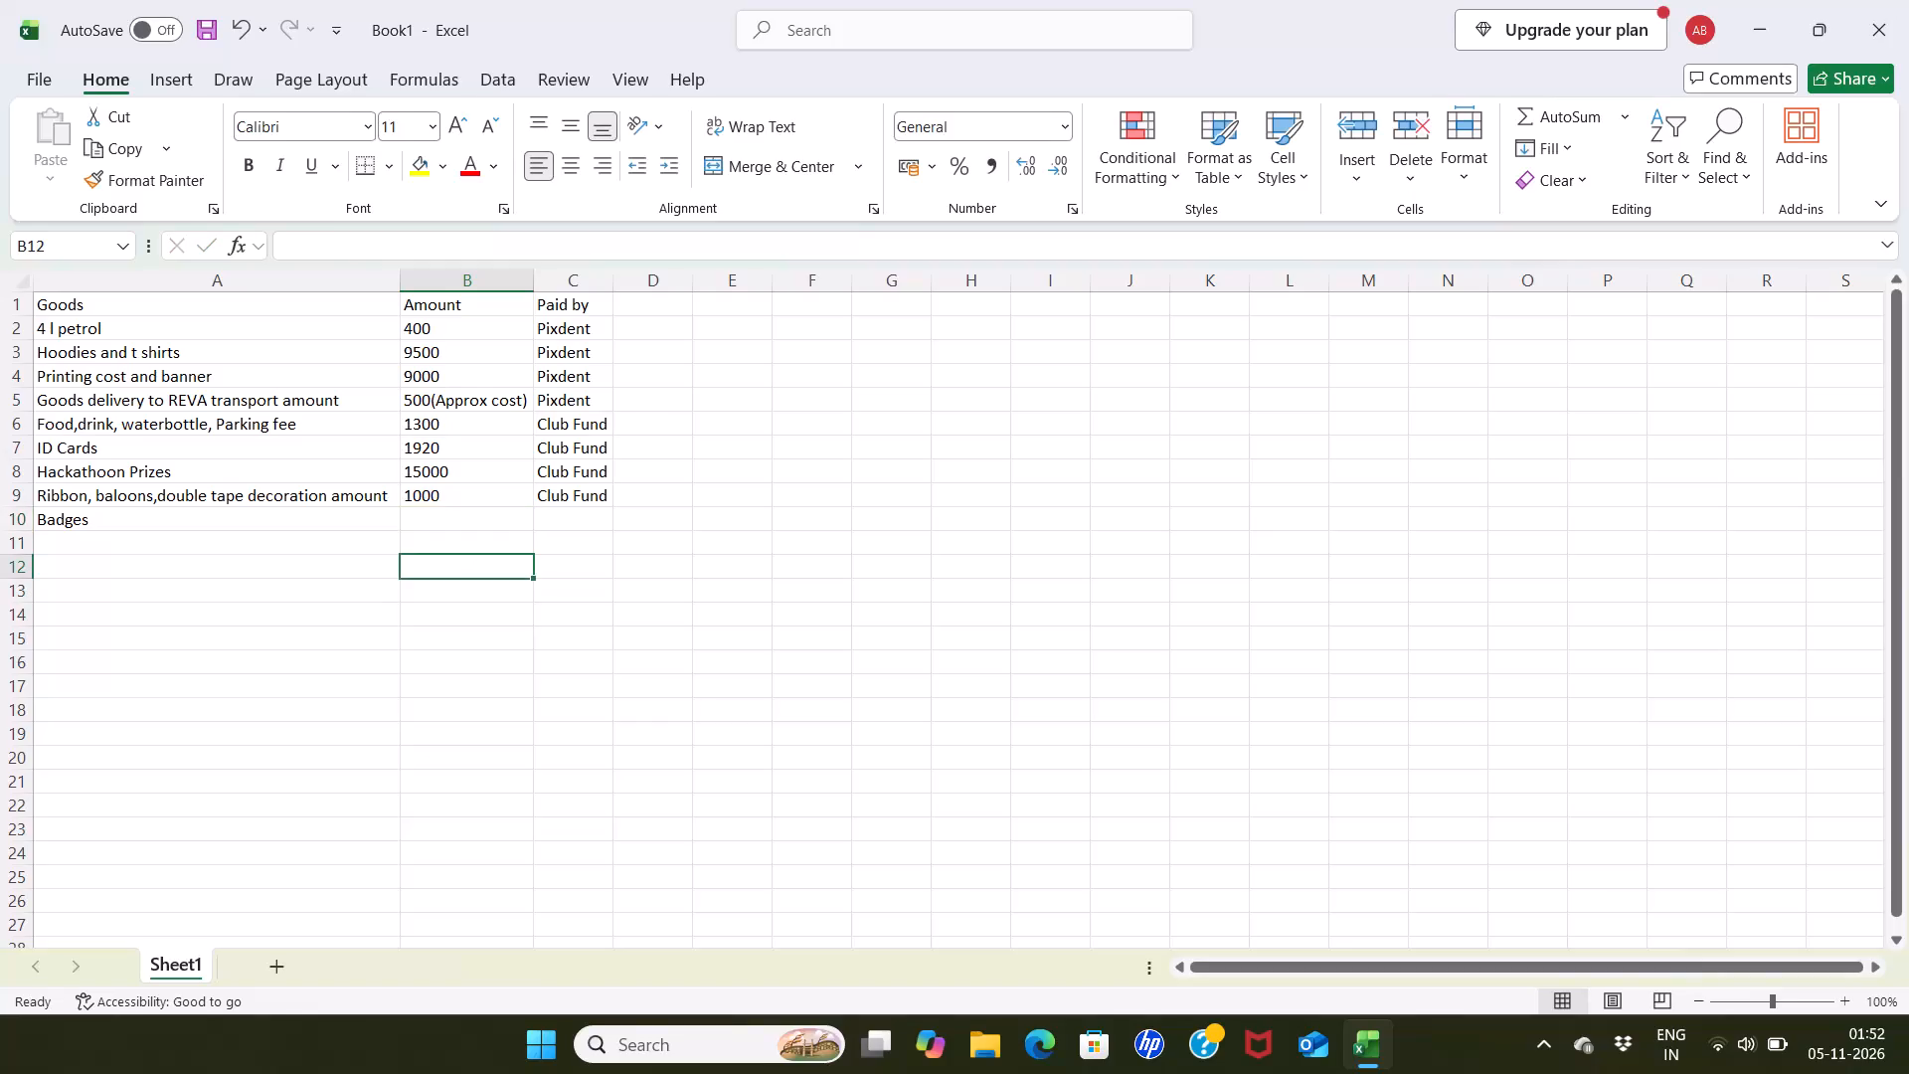
Enter "Club Fund" as the payer in C10 for the Badges row.
double_click(575, 515)
type("Cl")
type("ub")
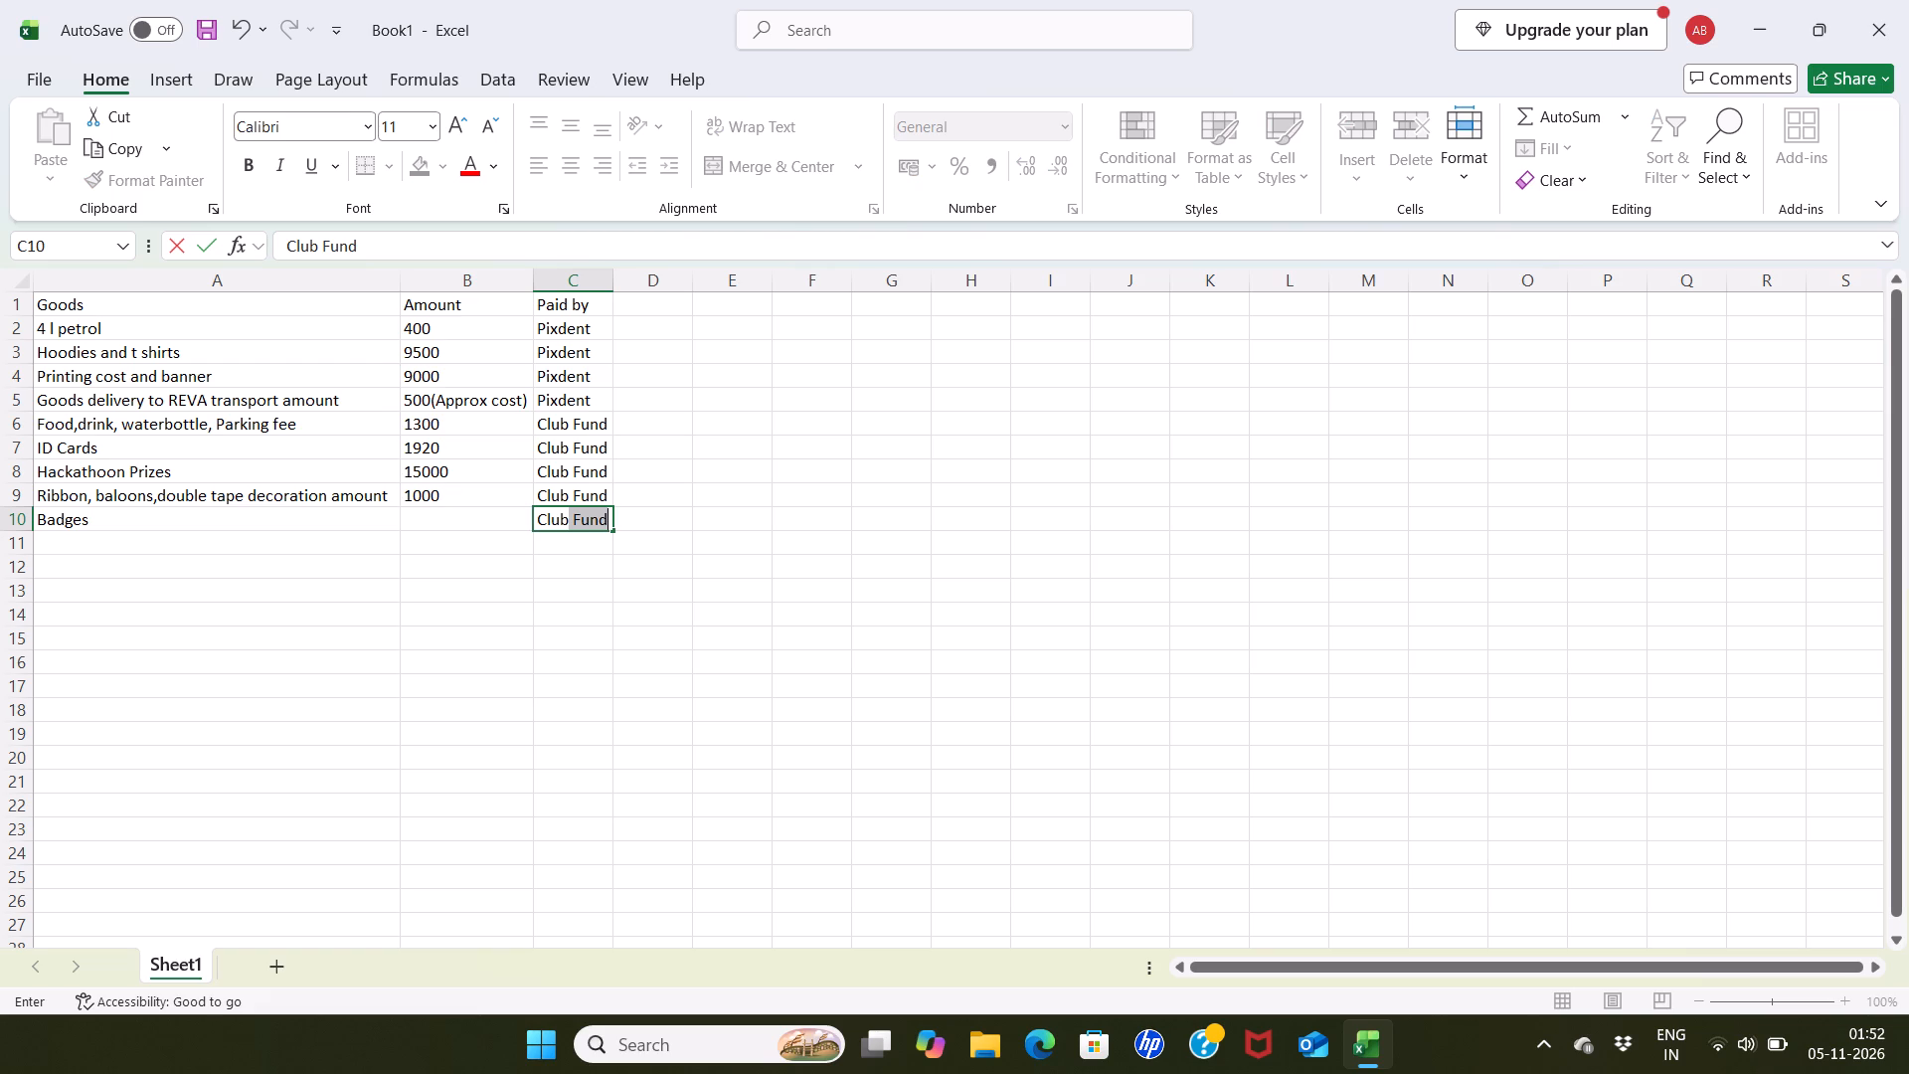
key("space")
type("Funs")
key("BackSpace")
key("d")
Enter the amount 1650 in B10 for the Badges row.
double_click(463, 527)
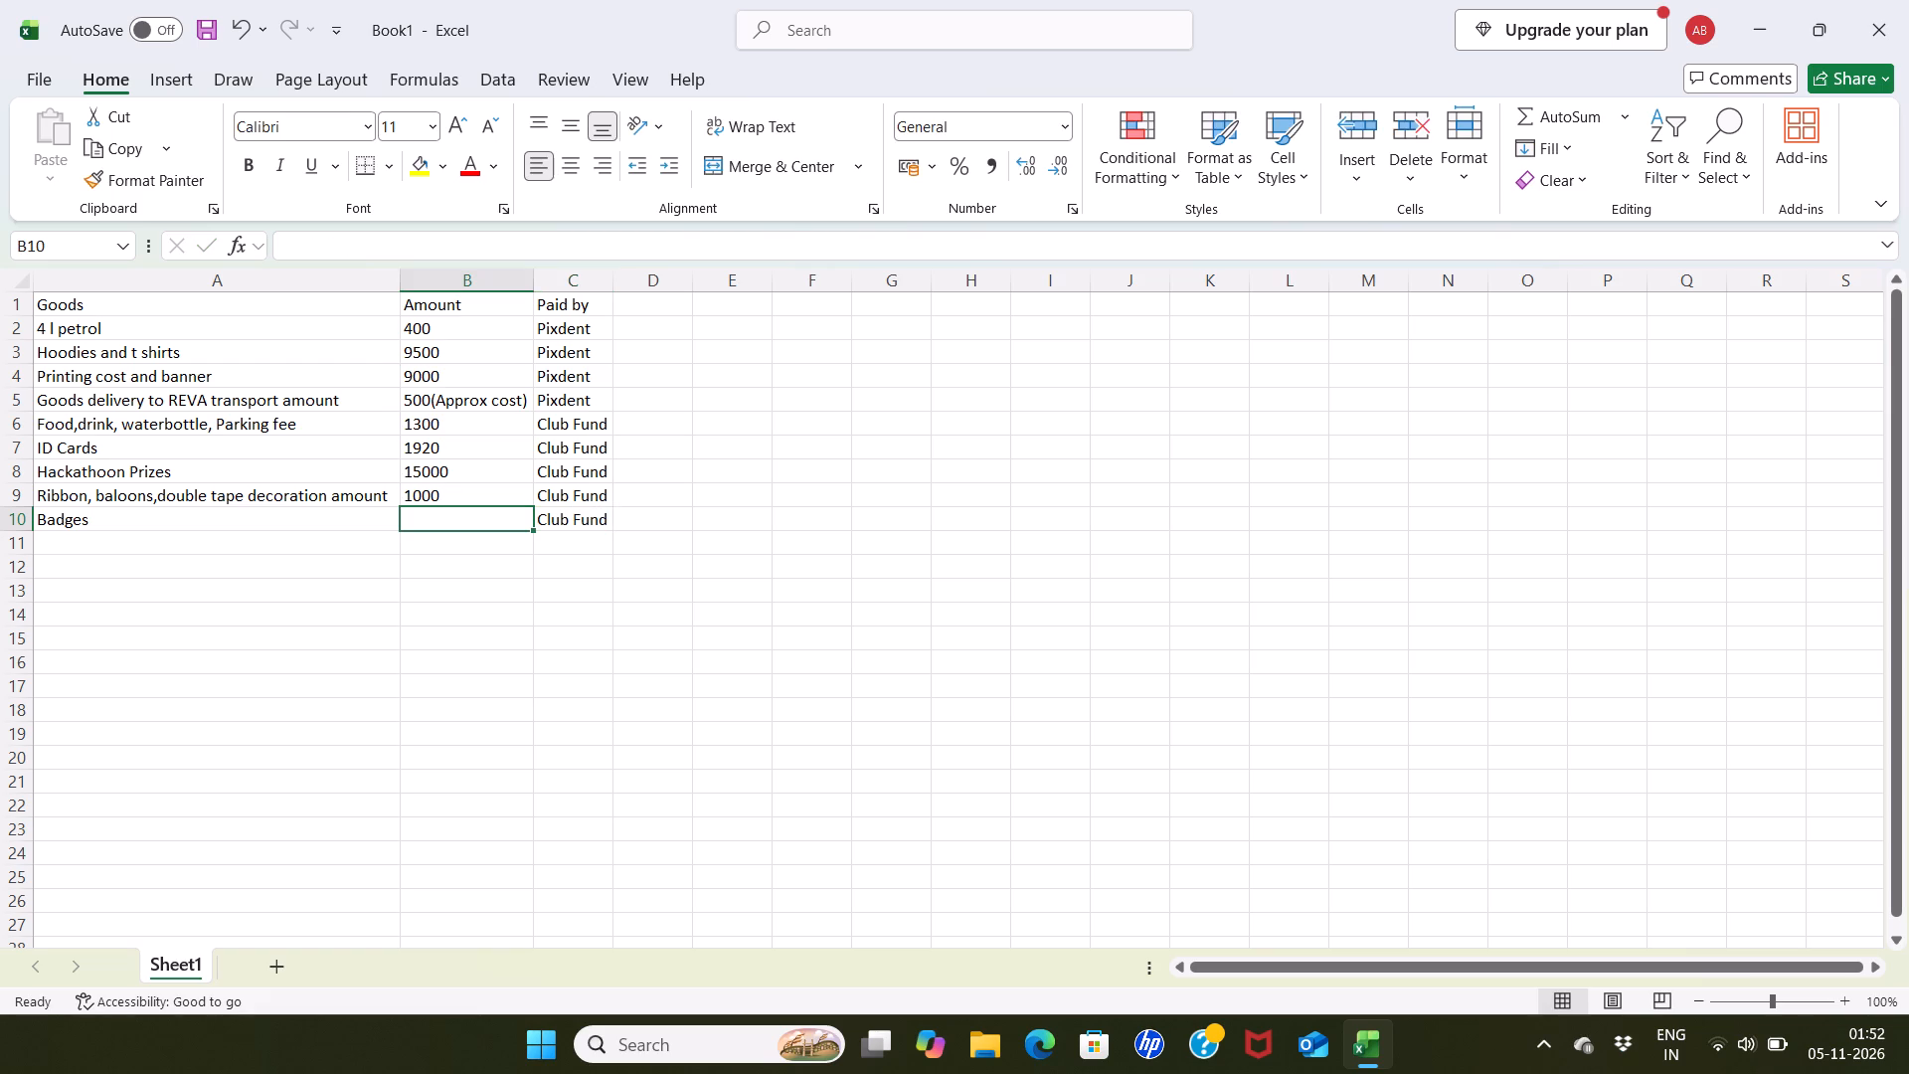
double_click(436, 522)
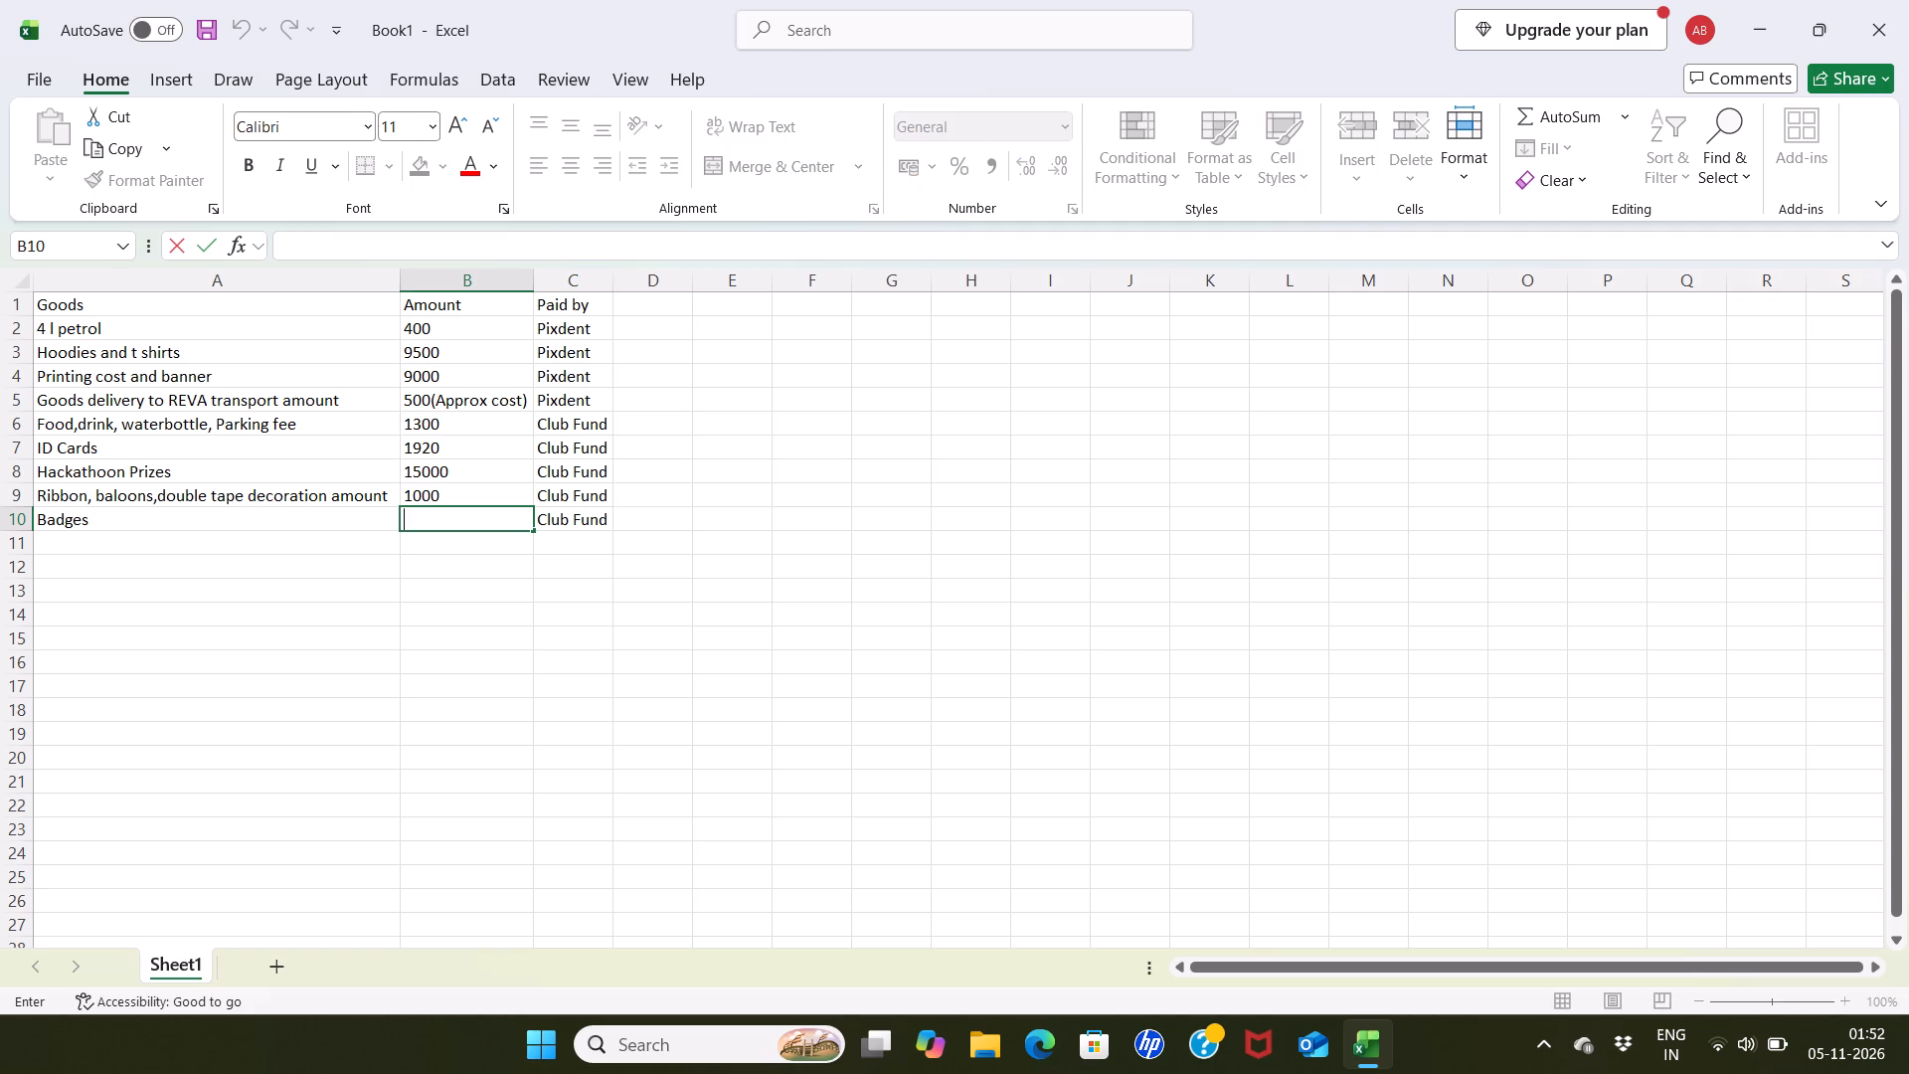
key("1")
type("650")
Enter "Snacks" as the goods text in A11, below the Badges row.
double_click(358, 551)
double_click(334, 544)
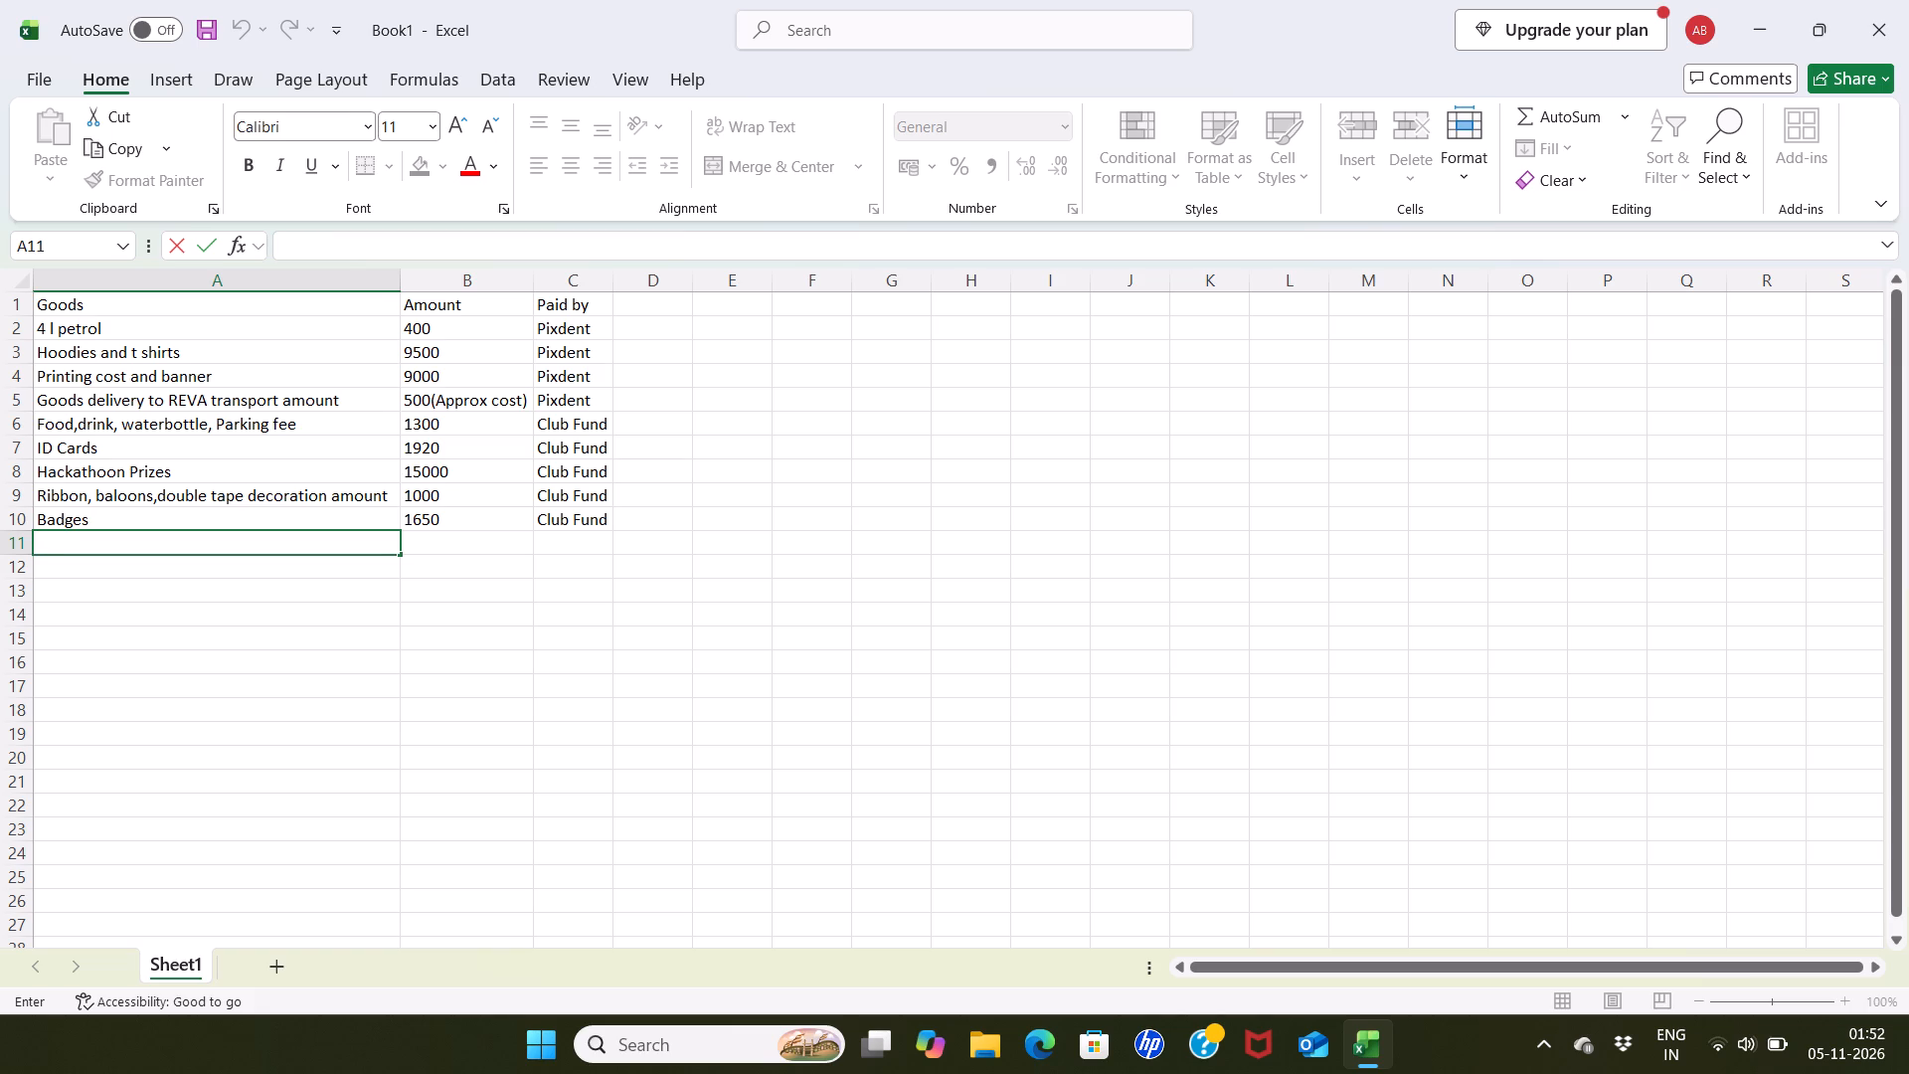
type("Snacks")
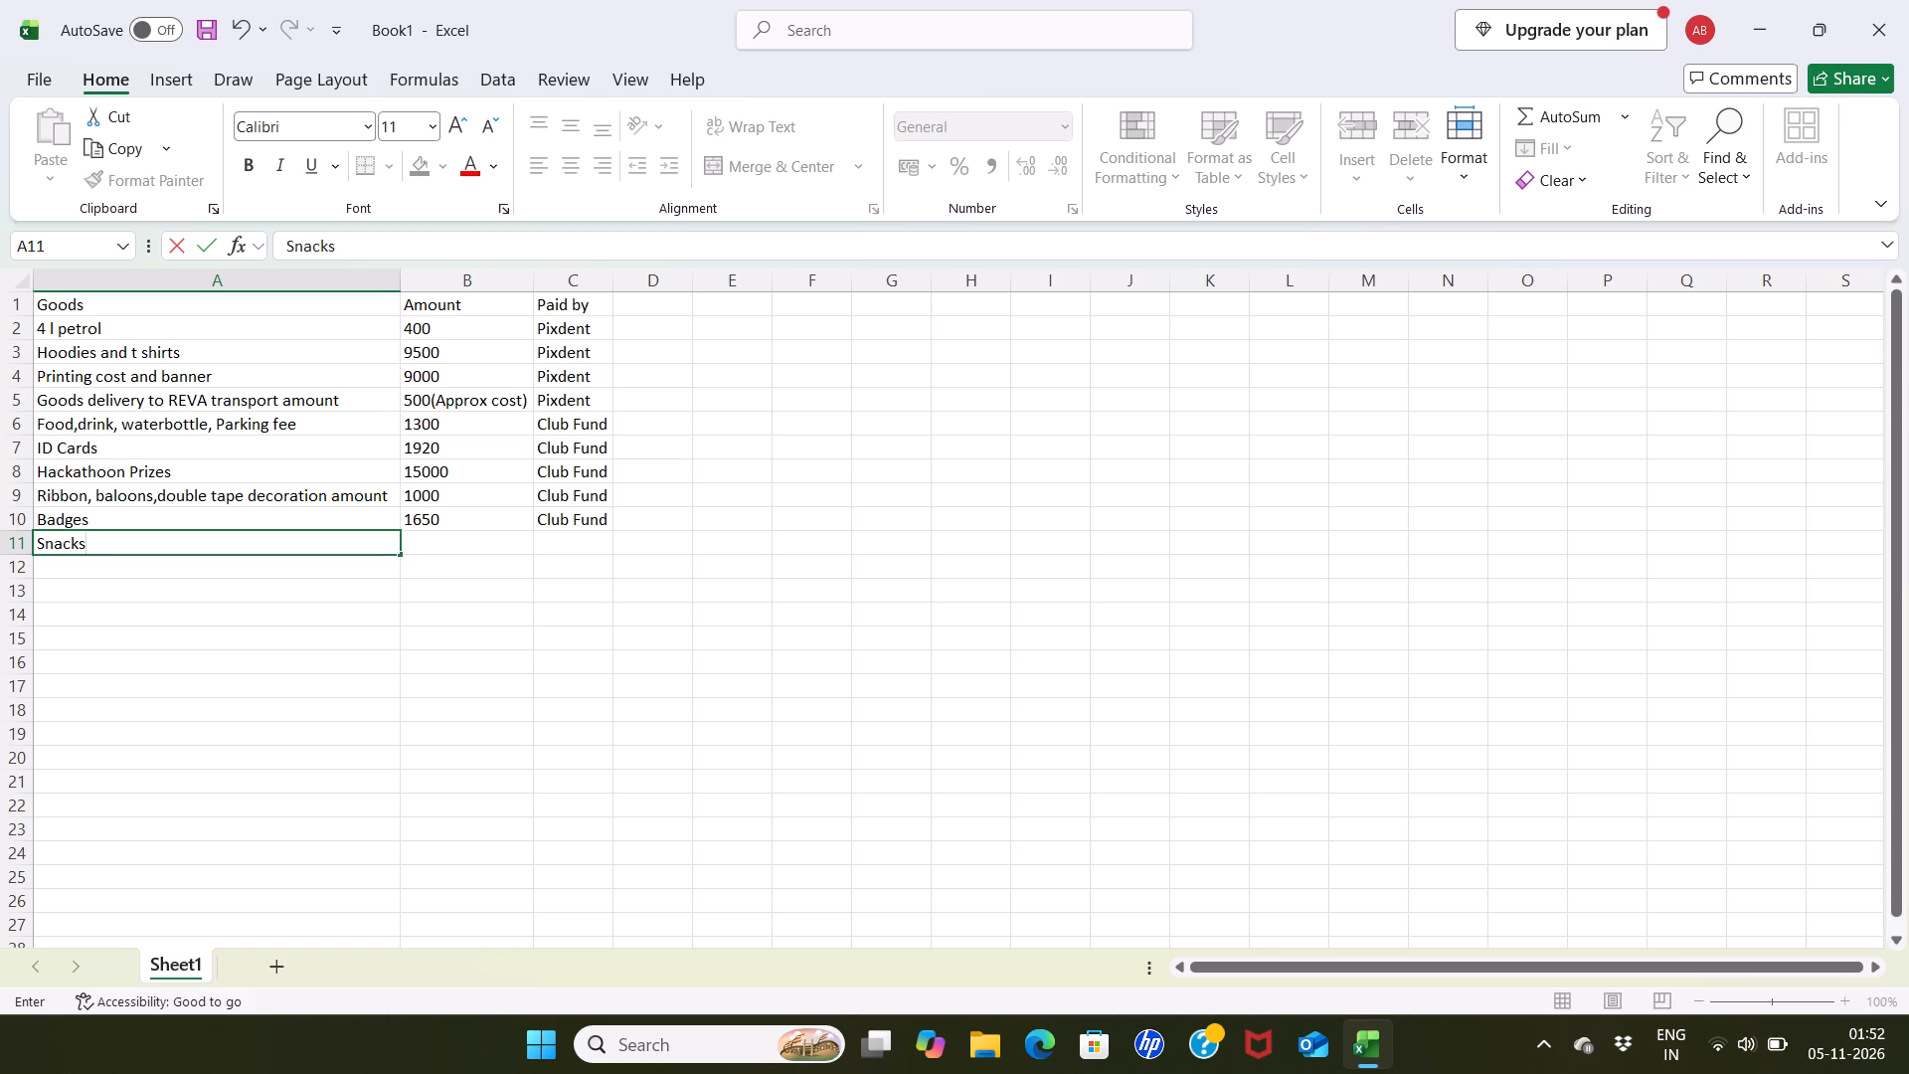
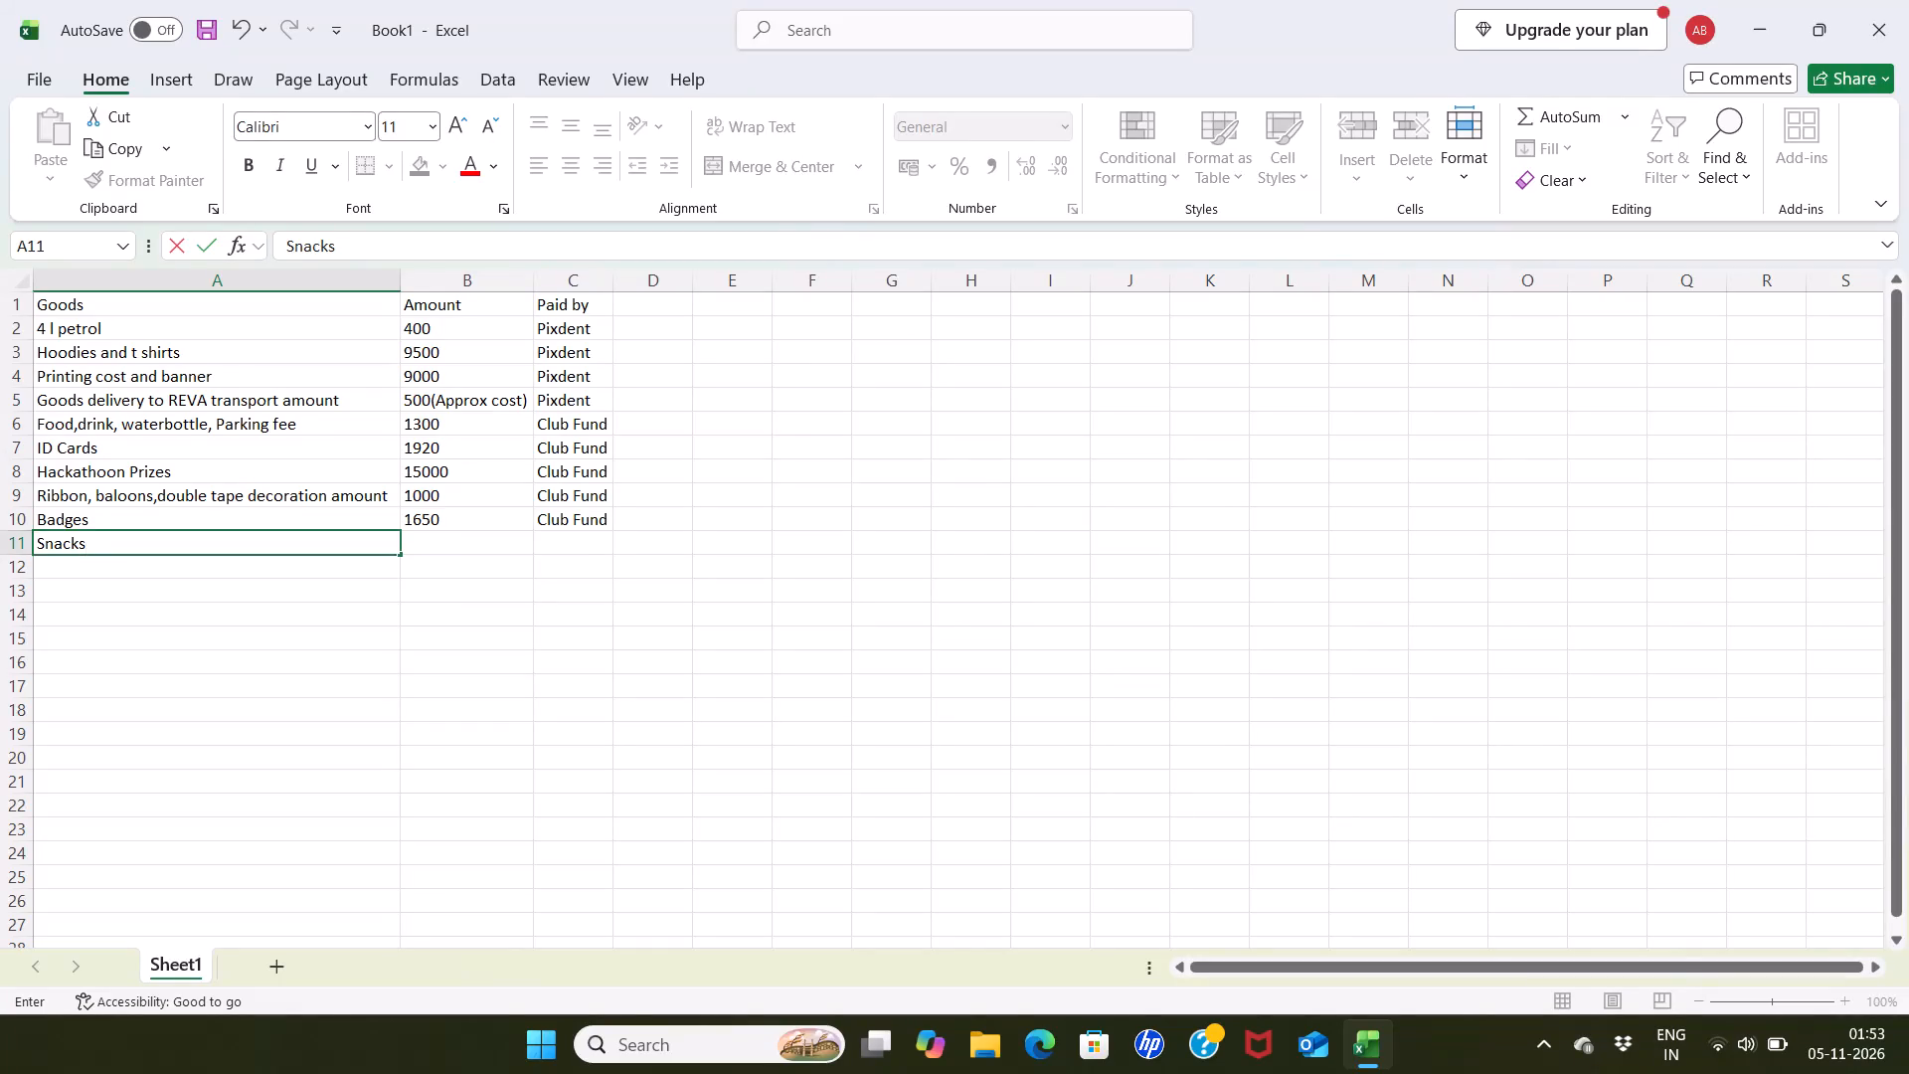
Complete the Snacks row with the amount 5000 in B11 and "Club Fund" as the payer in C11.
double_click(467, 544)
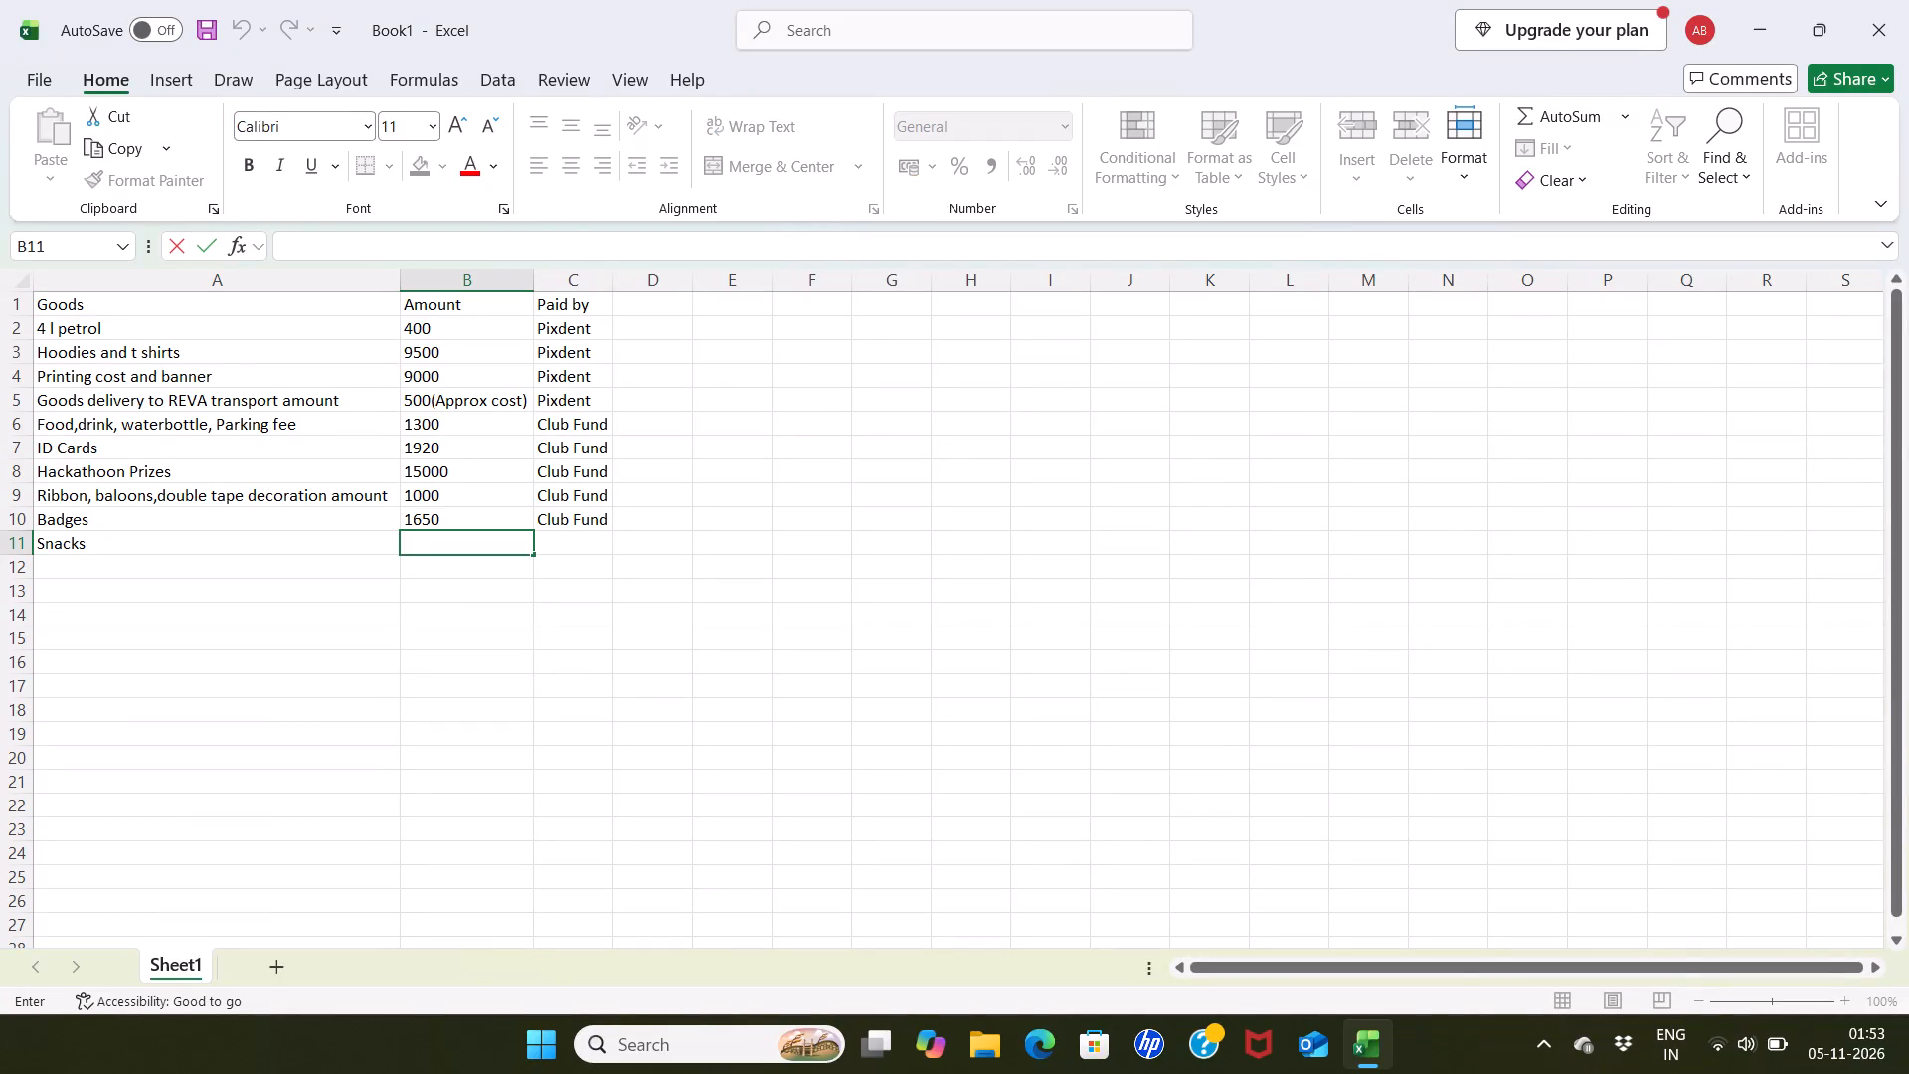
type("5000")
key("space")
double_click(586, 542)
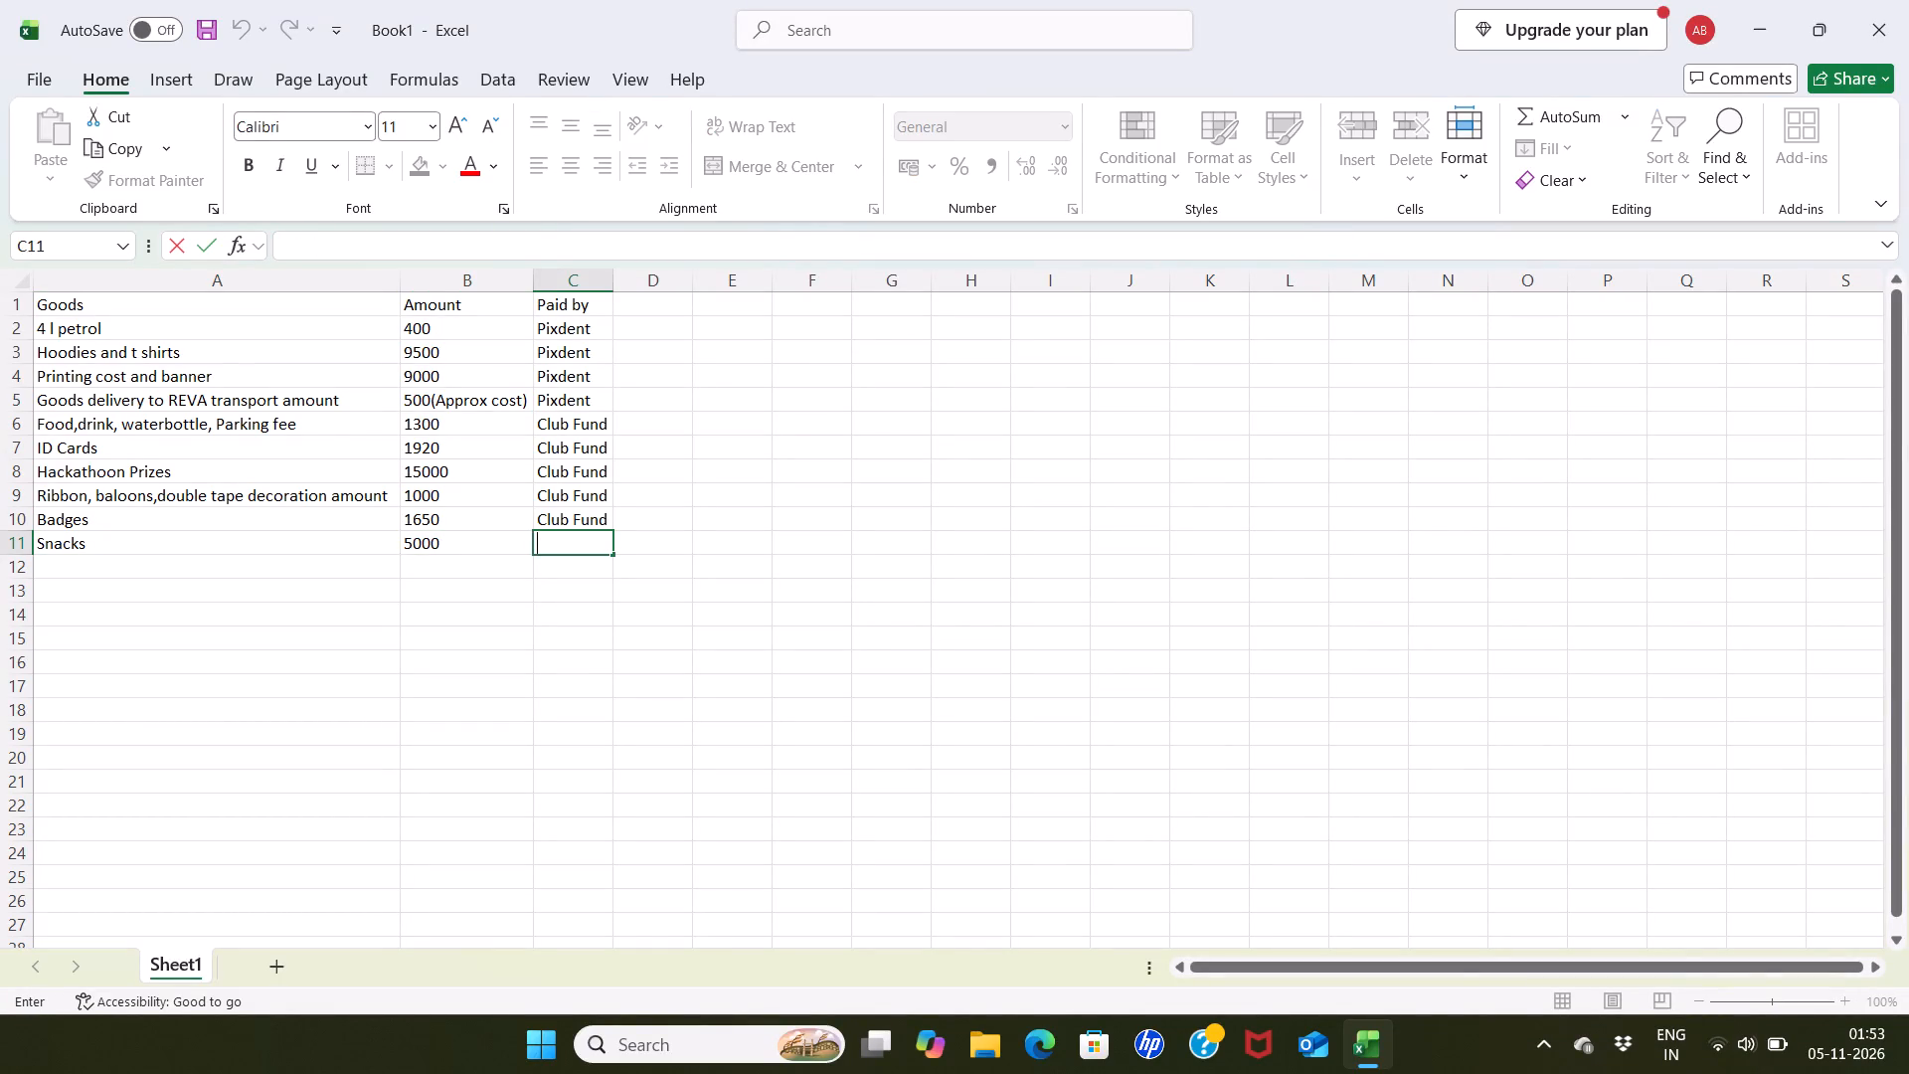
type("cL")
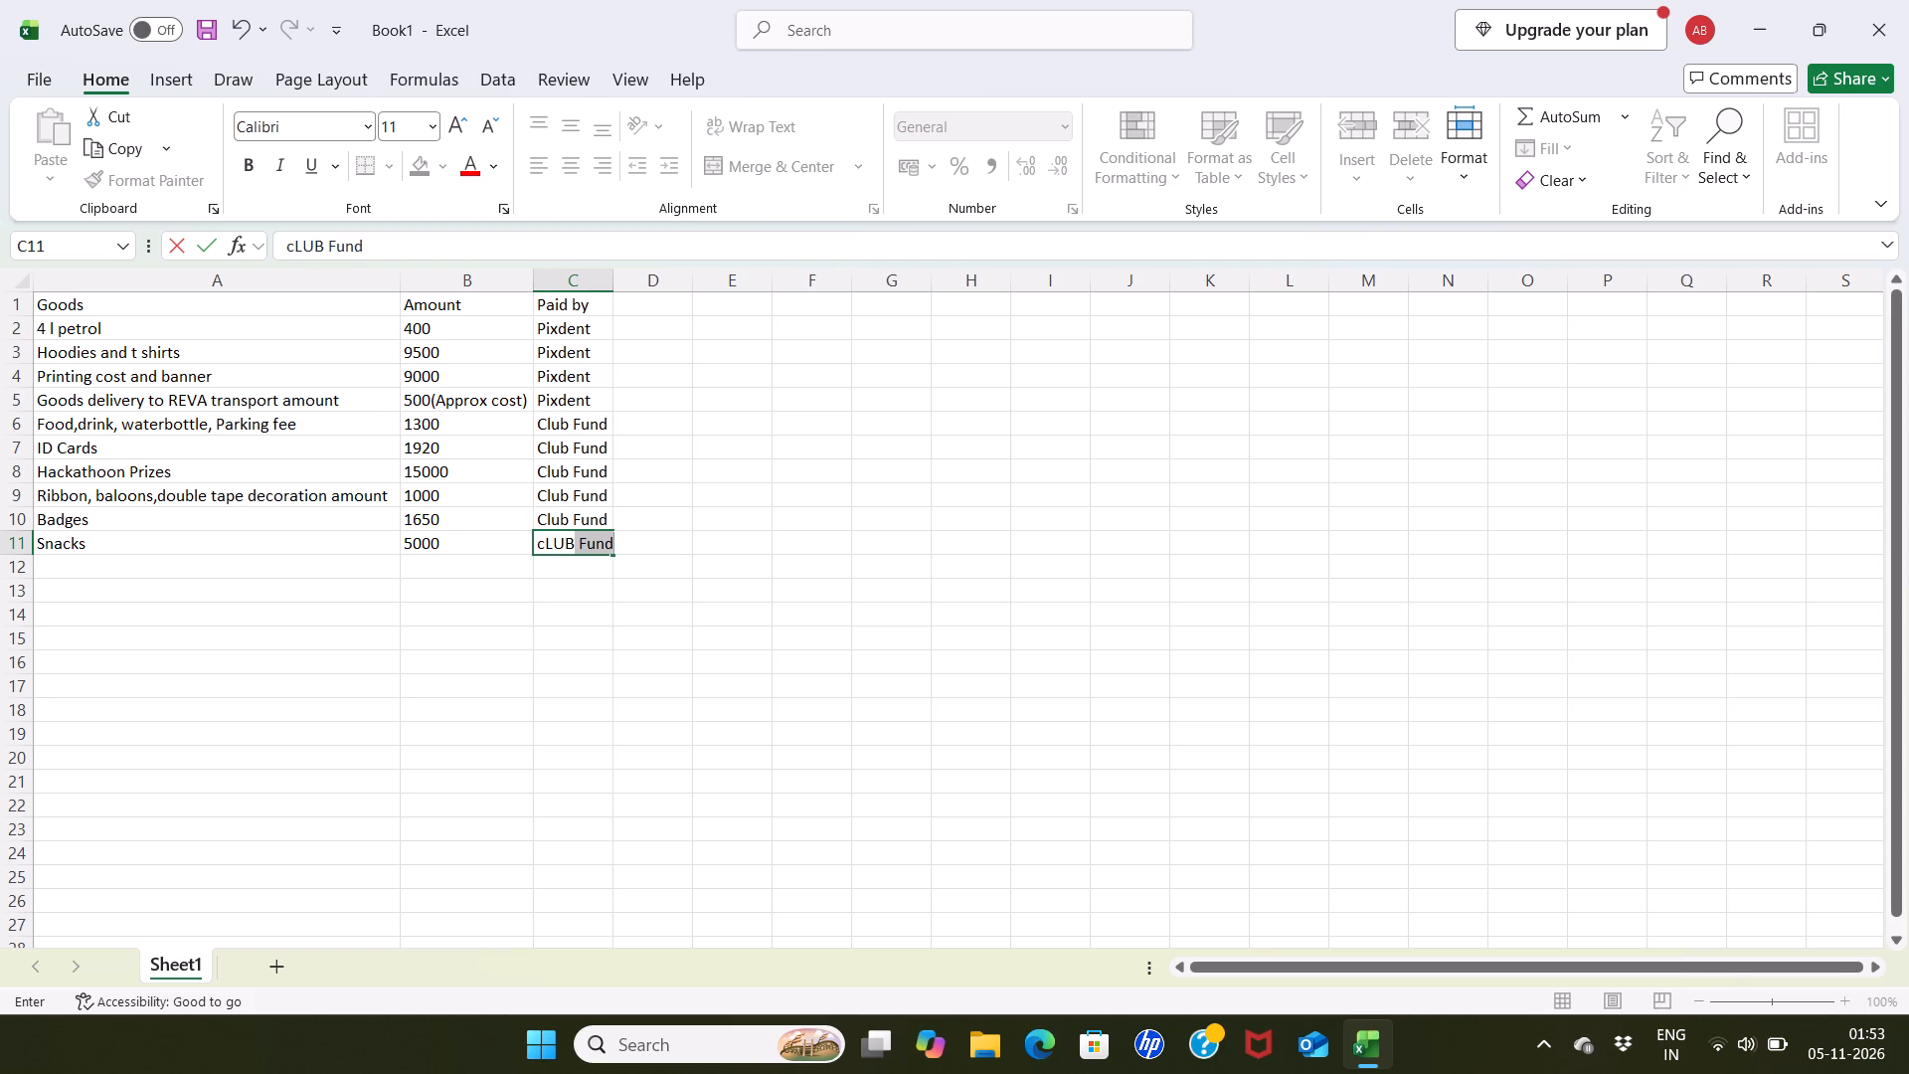
type("Fund")
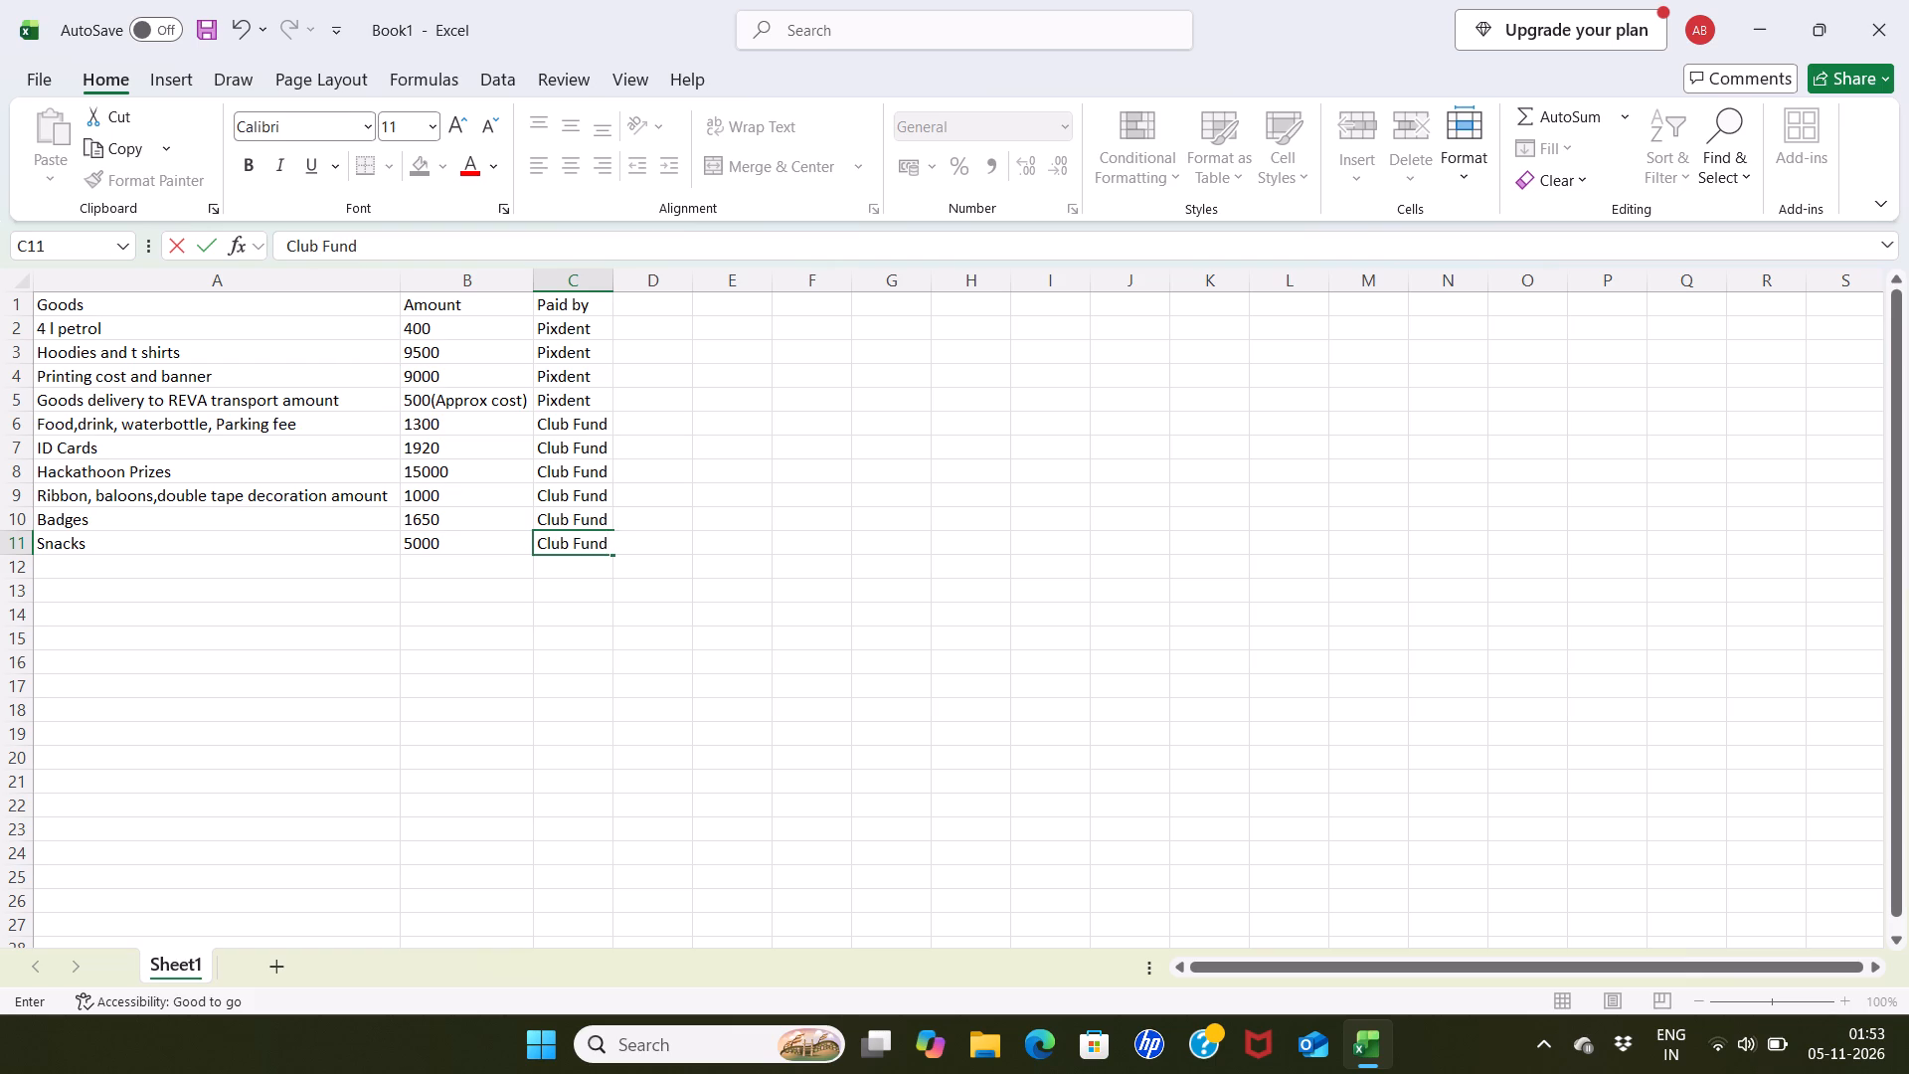
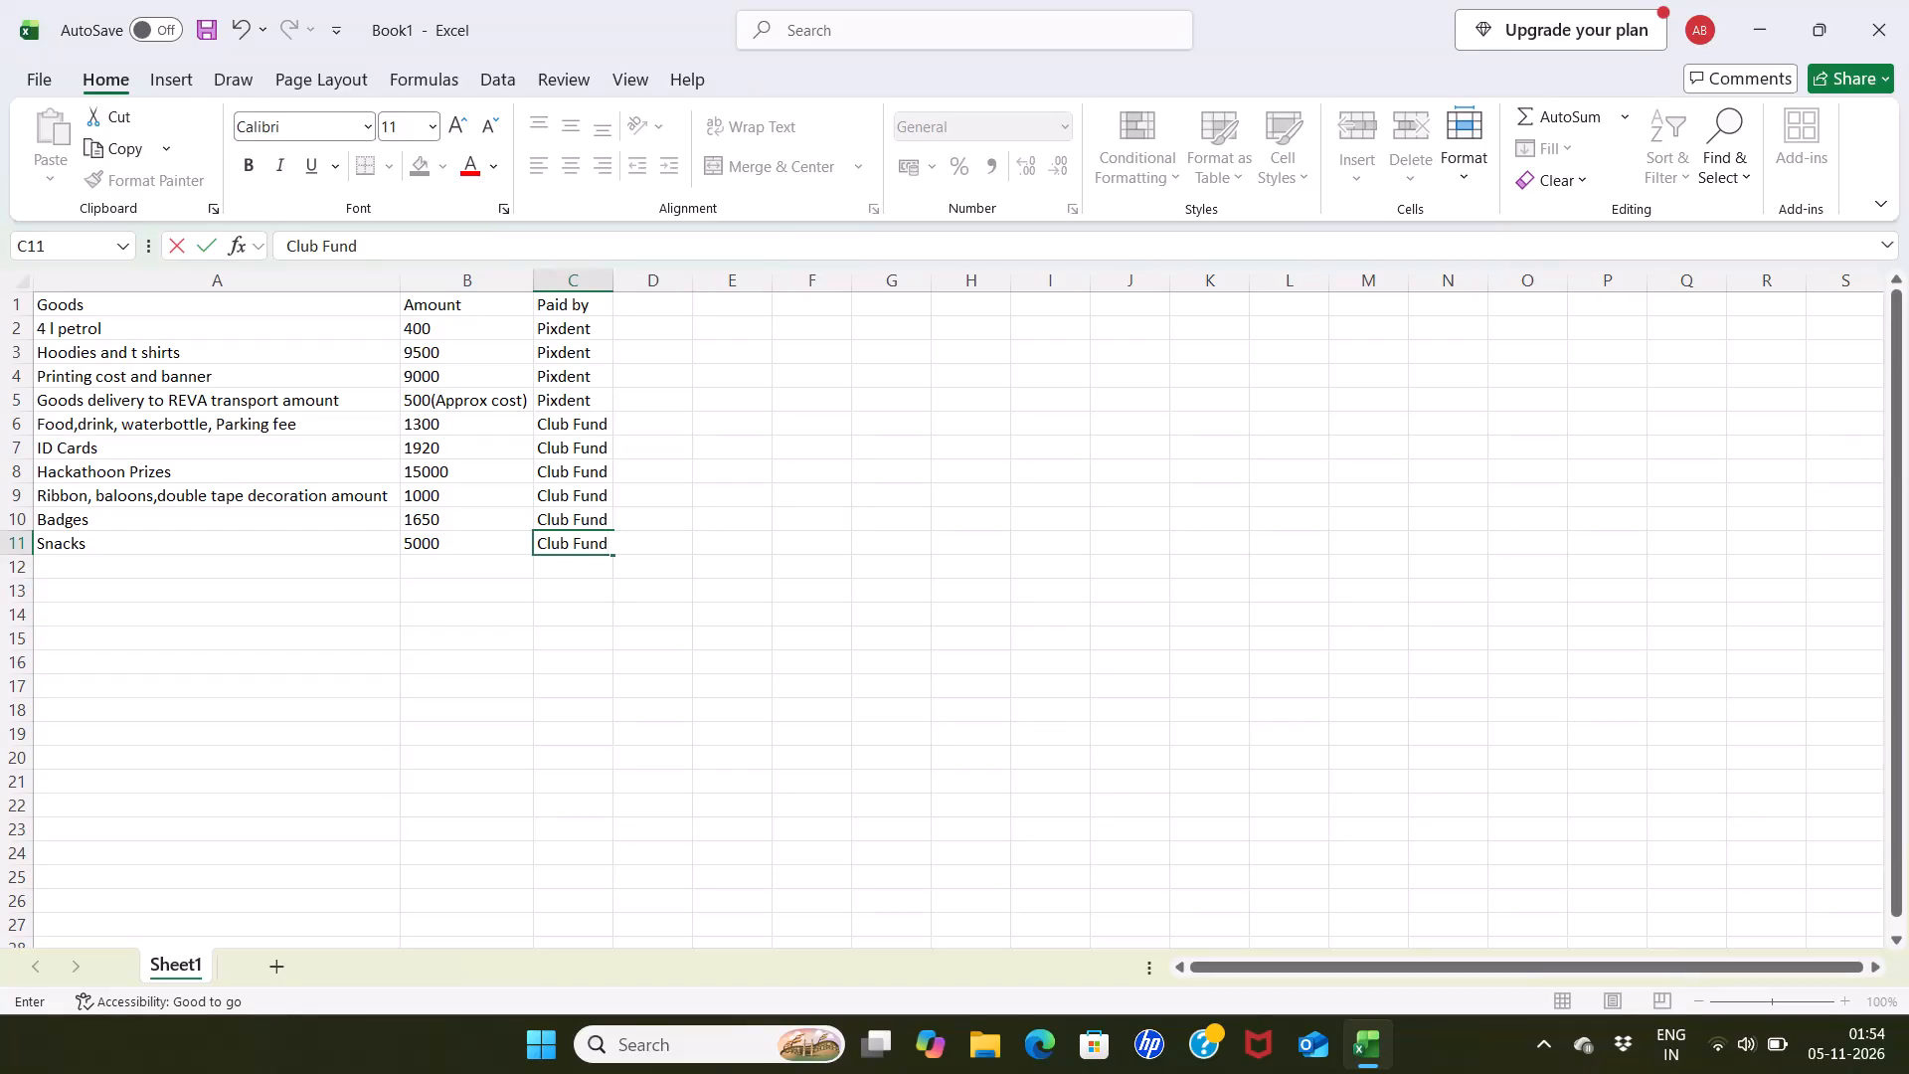
Add the goods entry "Certificates and Evaluation sheets" in A12, below Snacks.
double_click(371, 572)
type("Cer")
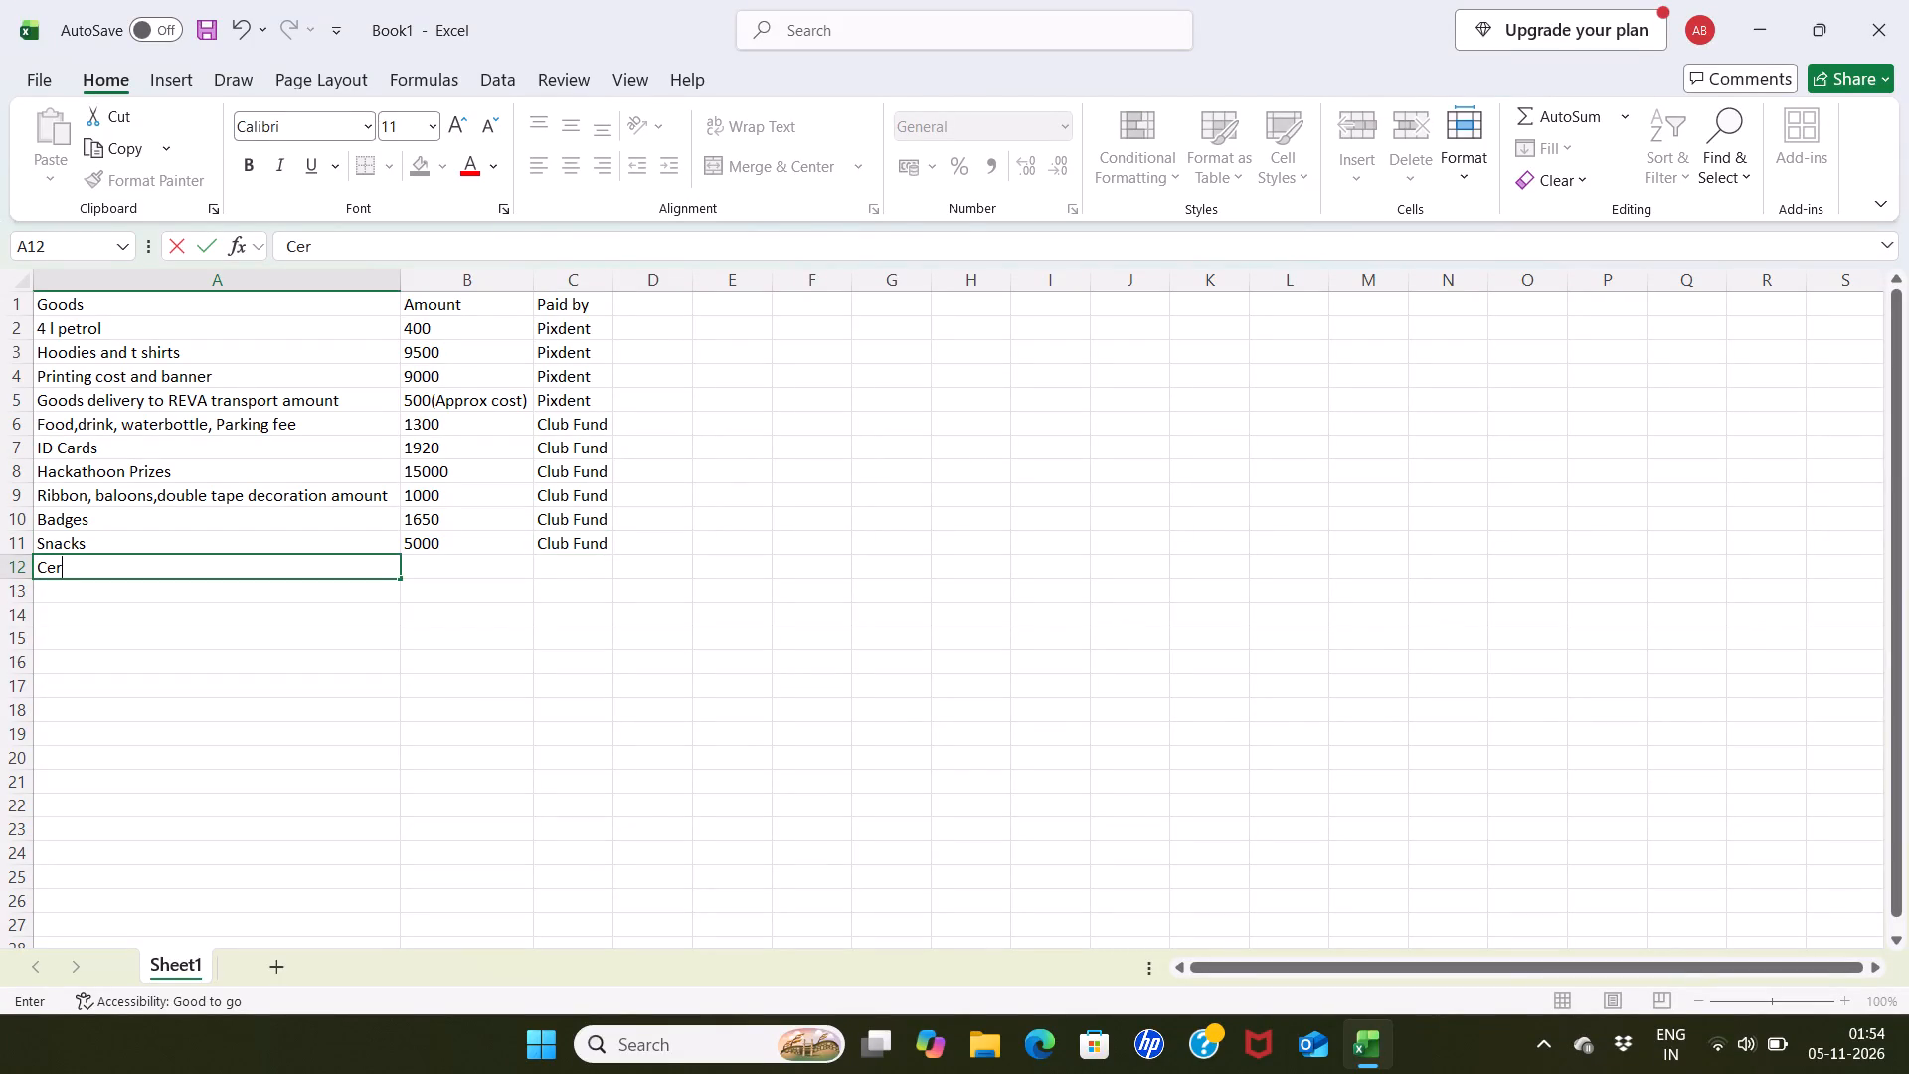
type("tificates")
key("space")
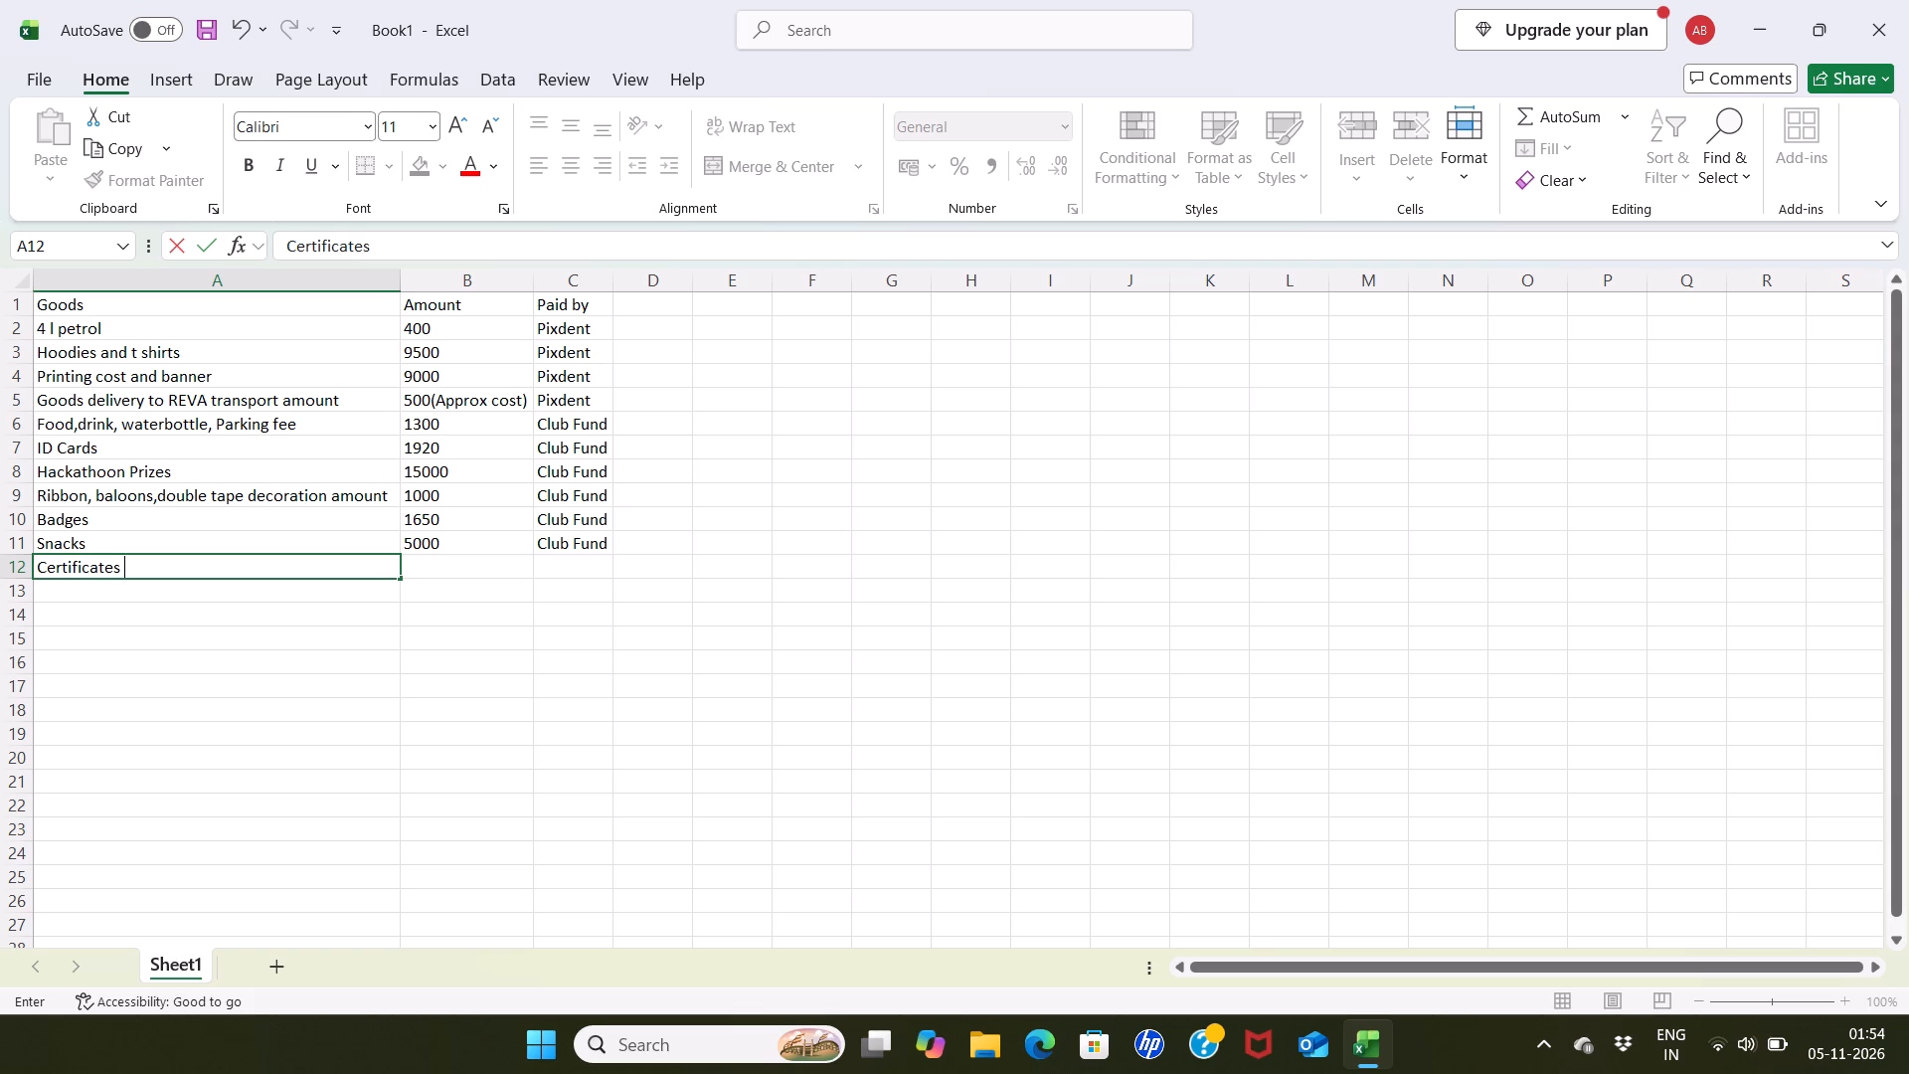
type("and")
key("space")
key("shift+e")
type("valuation sheets")
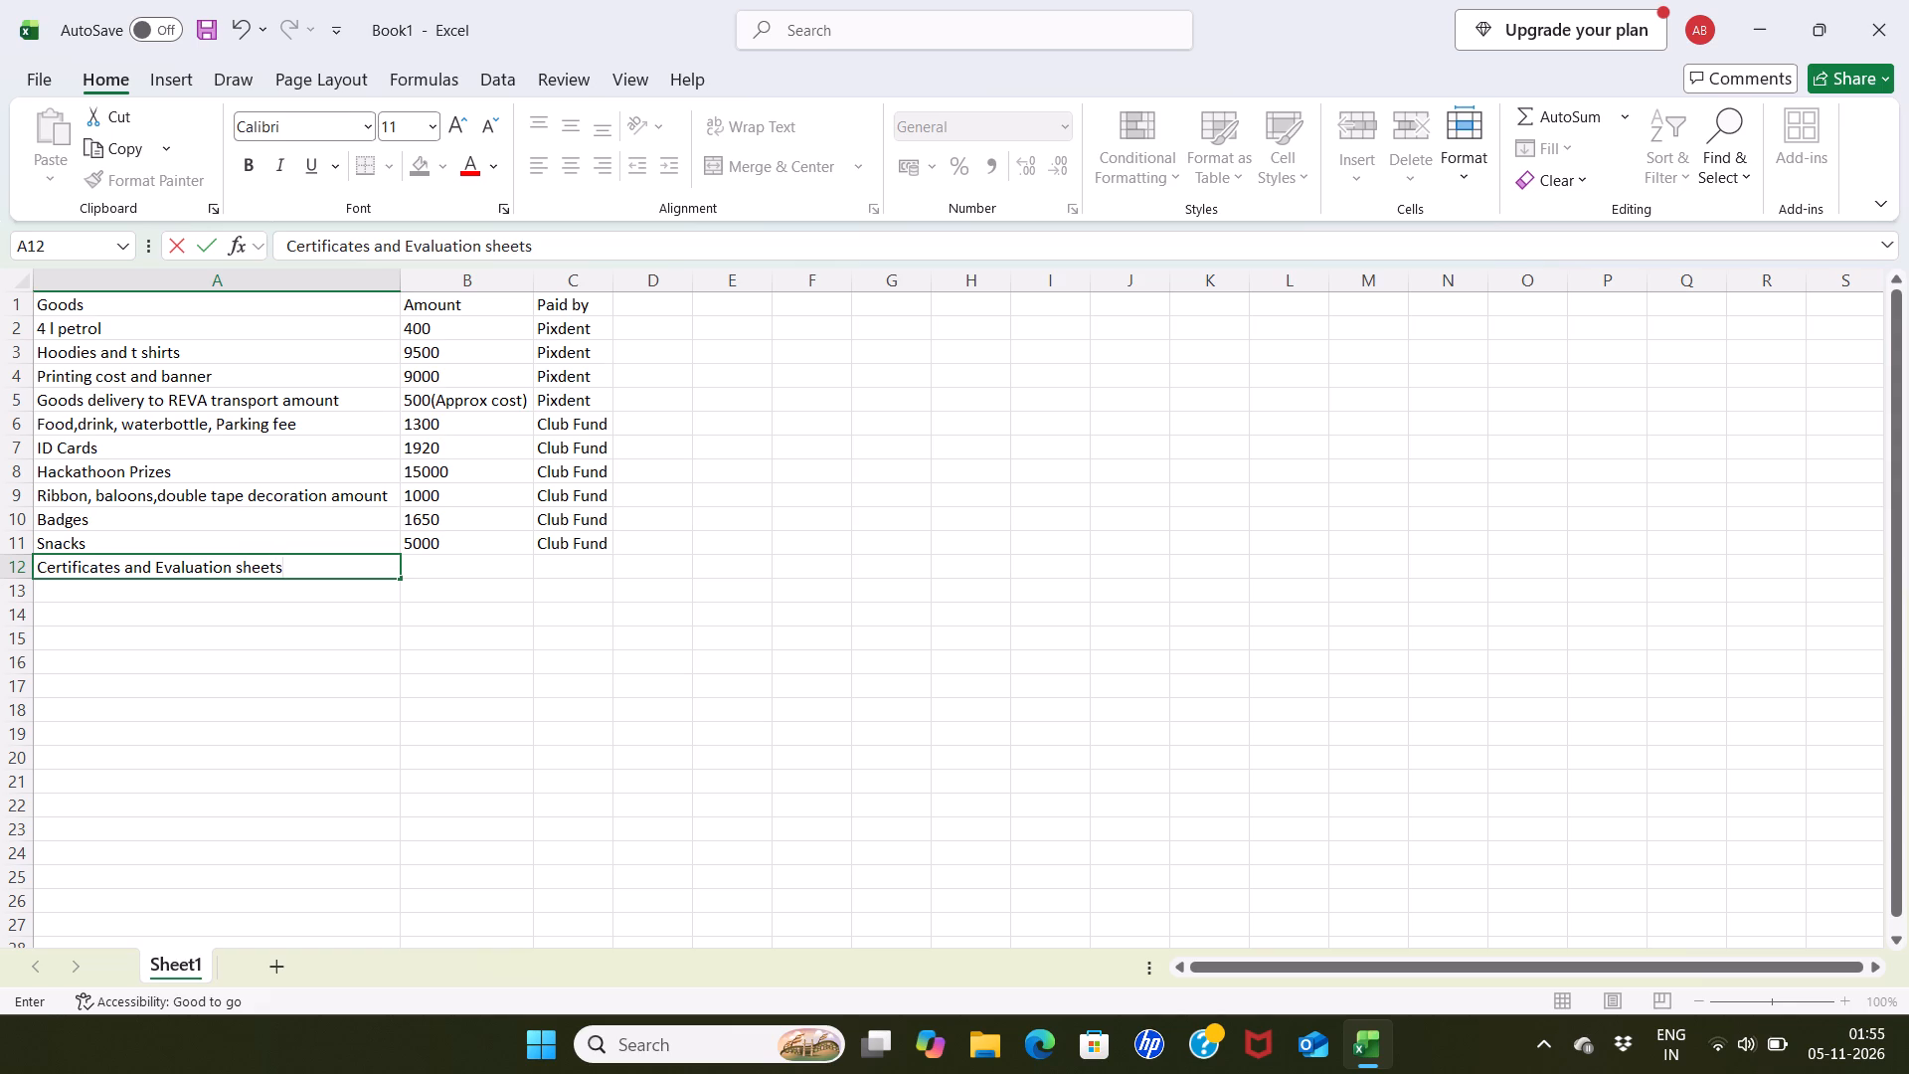
Enter the amount 5000 in B12 for the certificates and evaluation sheets.
double_click(428, 574)
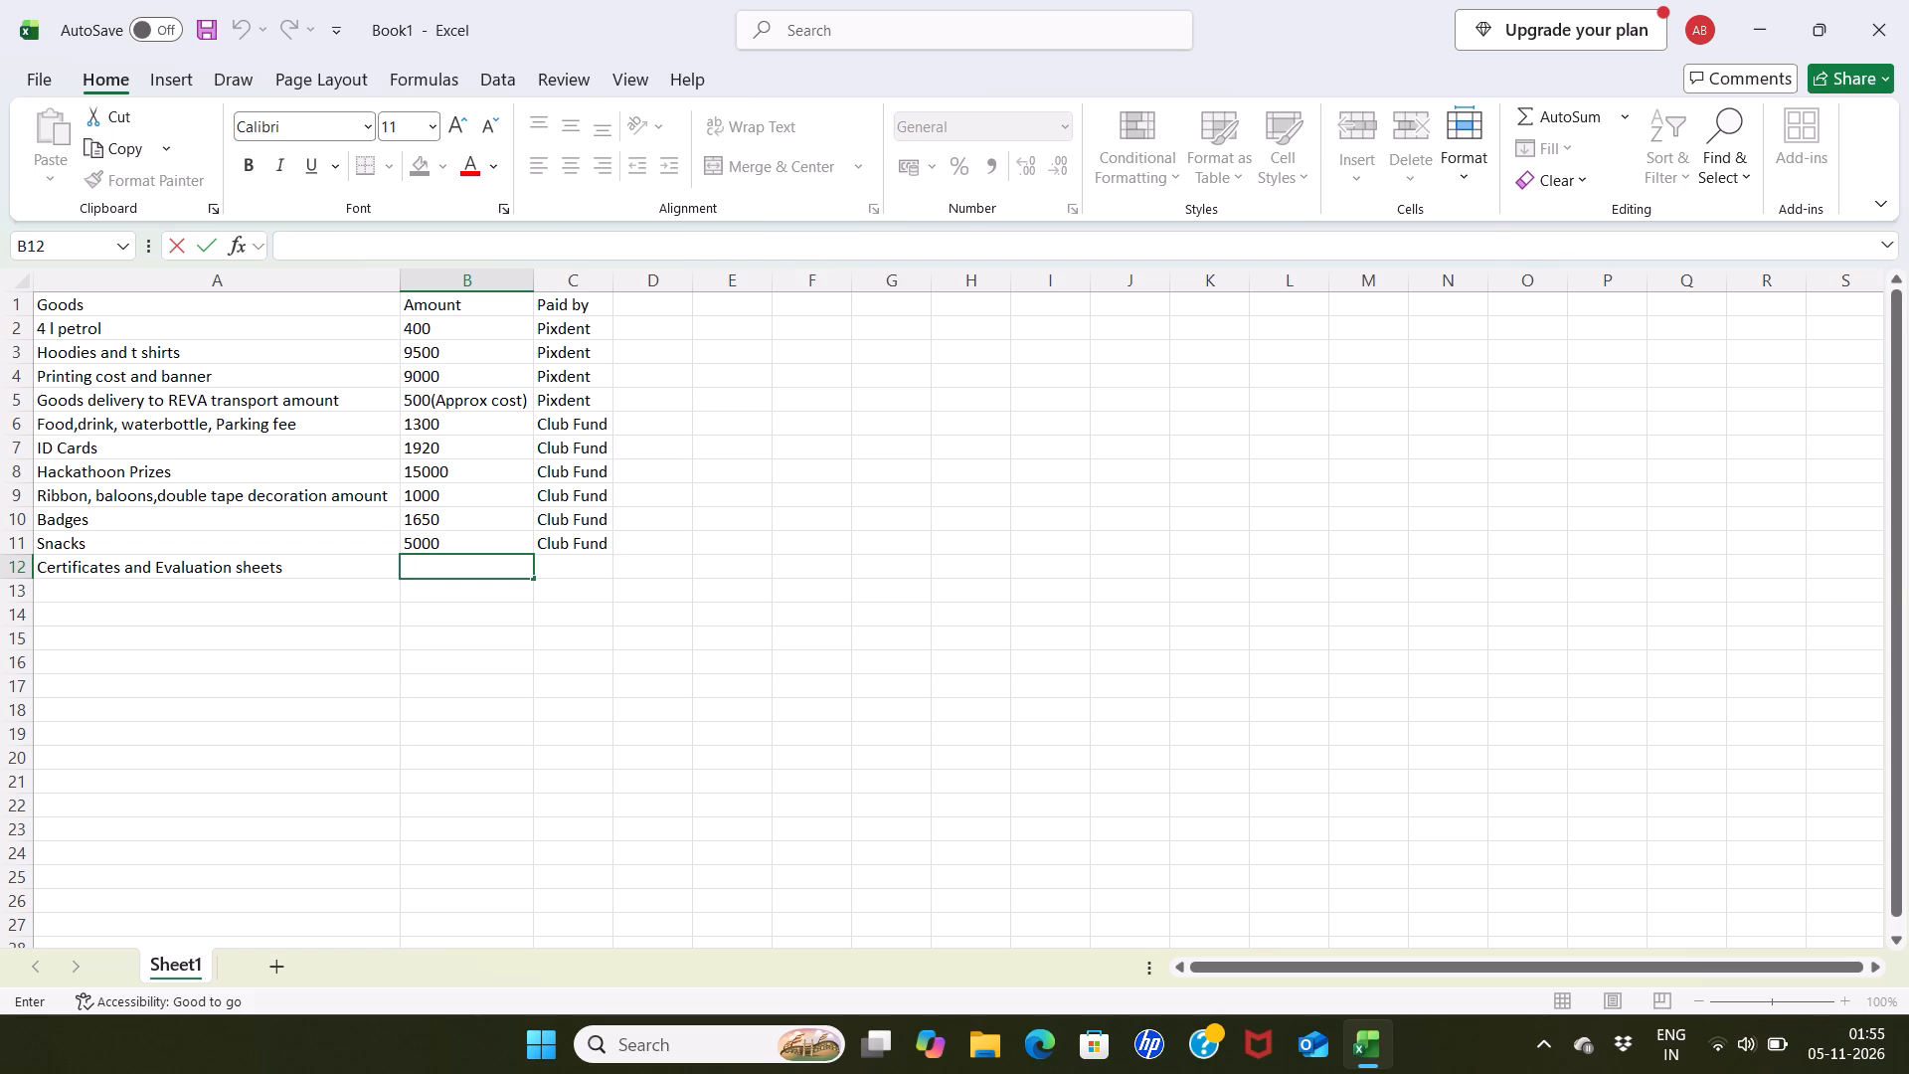
type("5000")
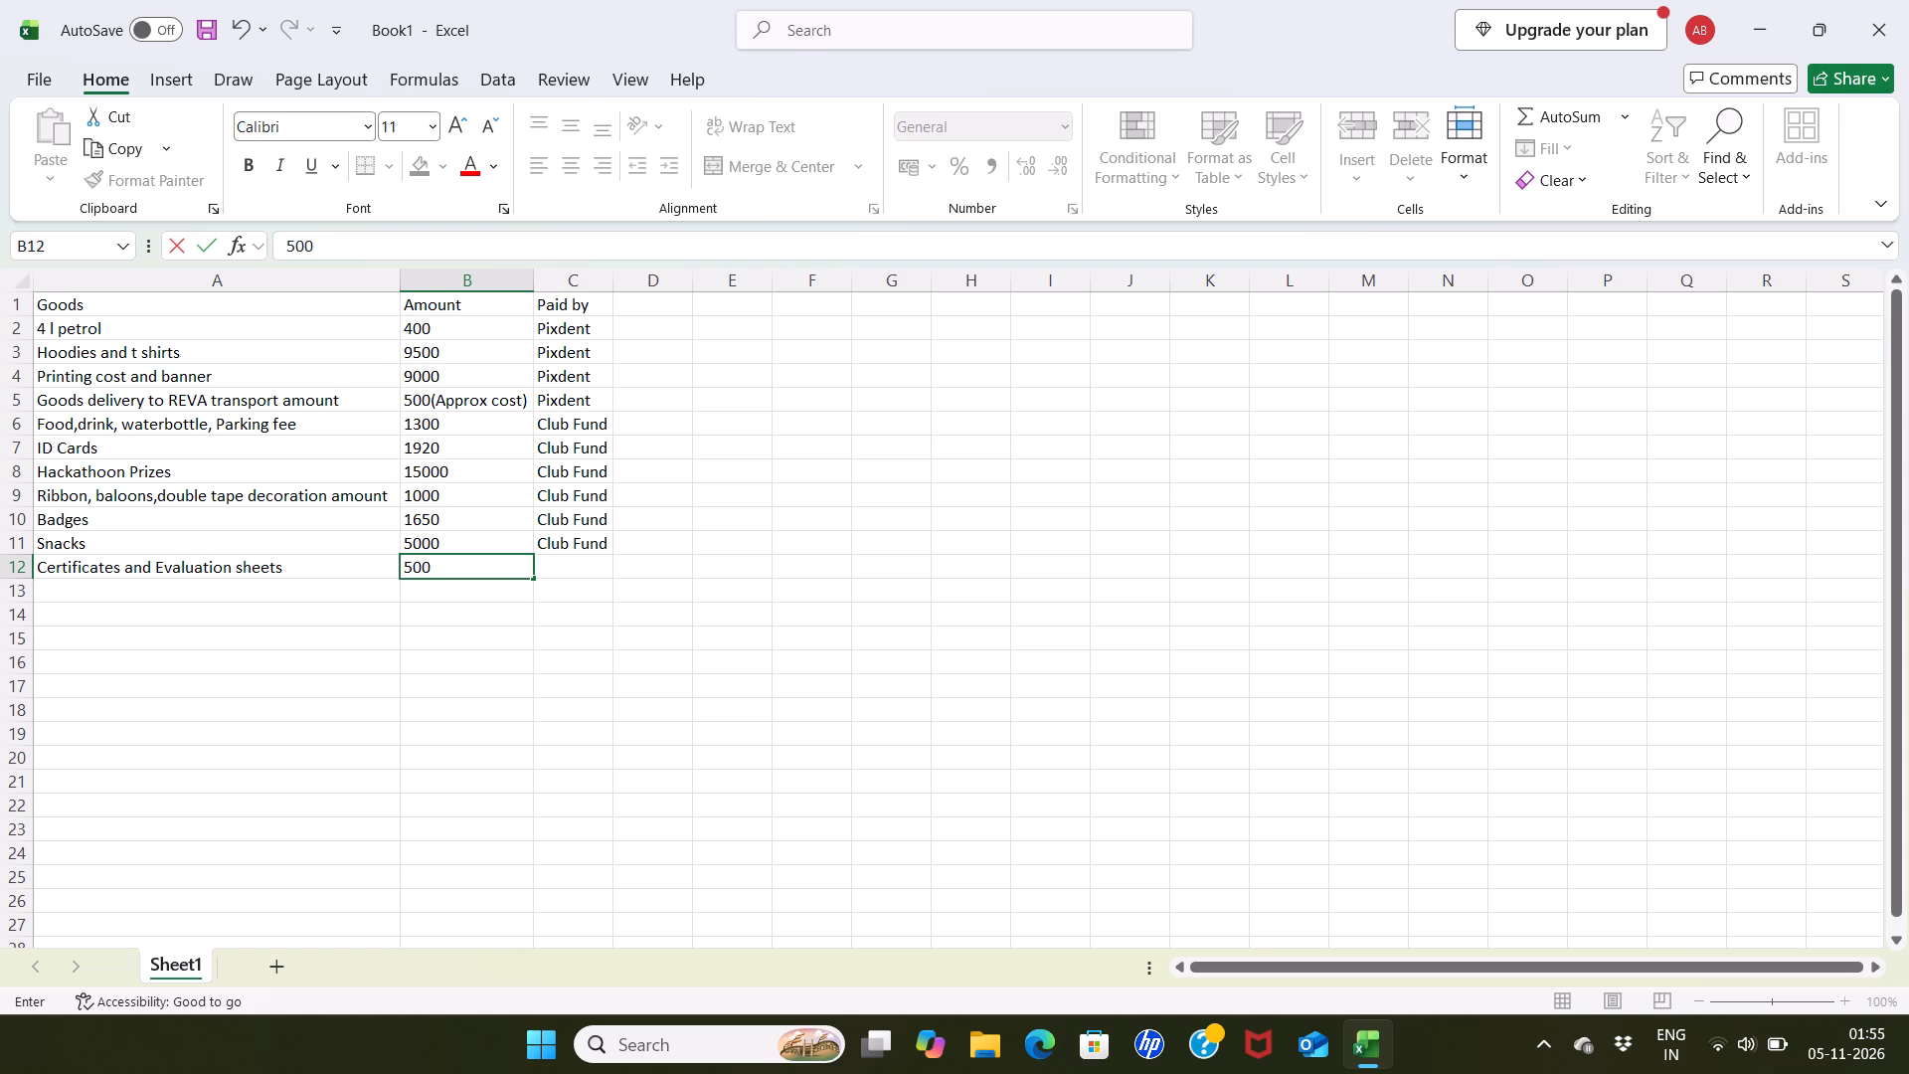
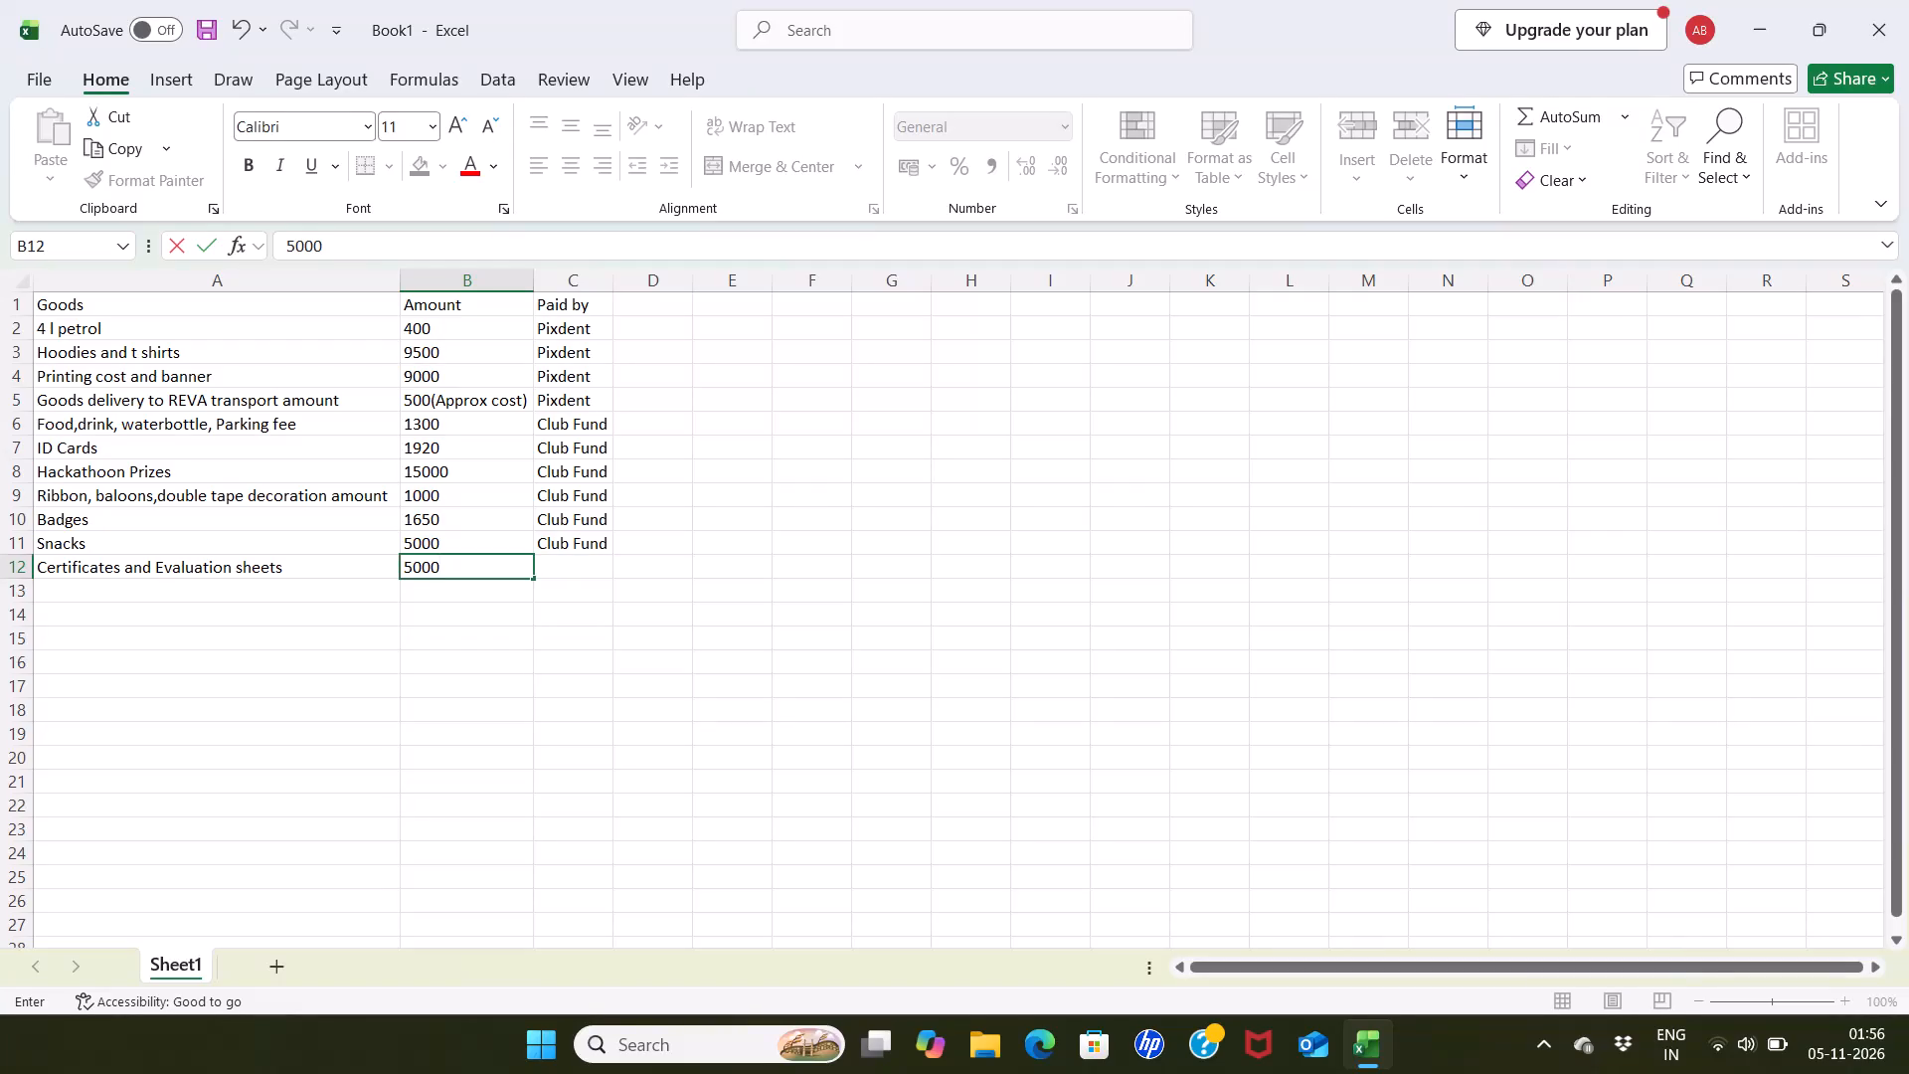
Enter "Spent" in D6, beside the Club Fund payer of the food, drink and parking fee row.
scroll(659, 358, "up", 2)
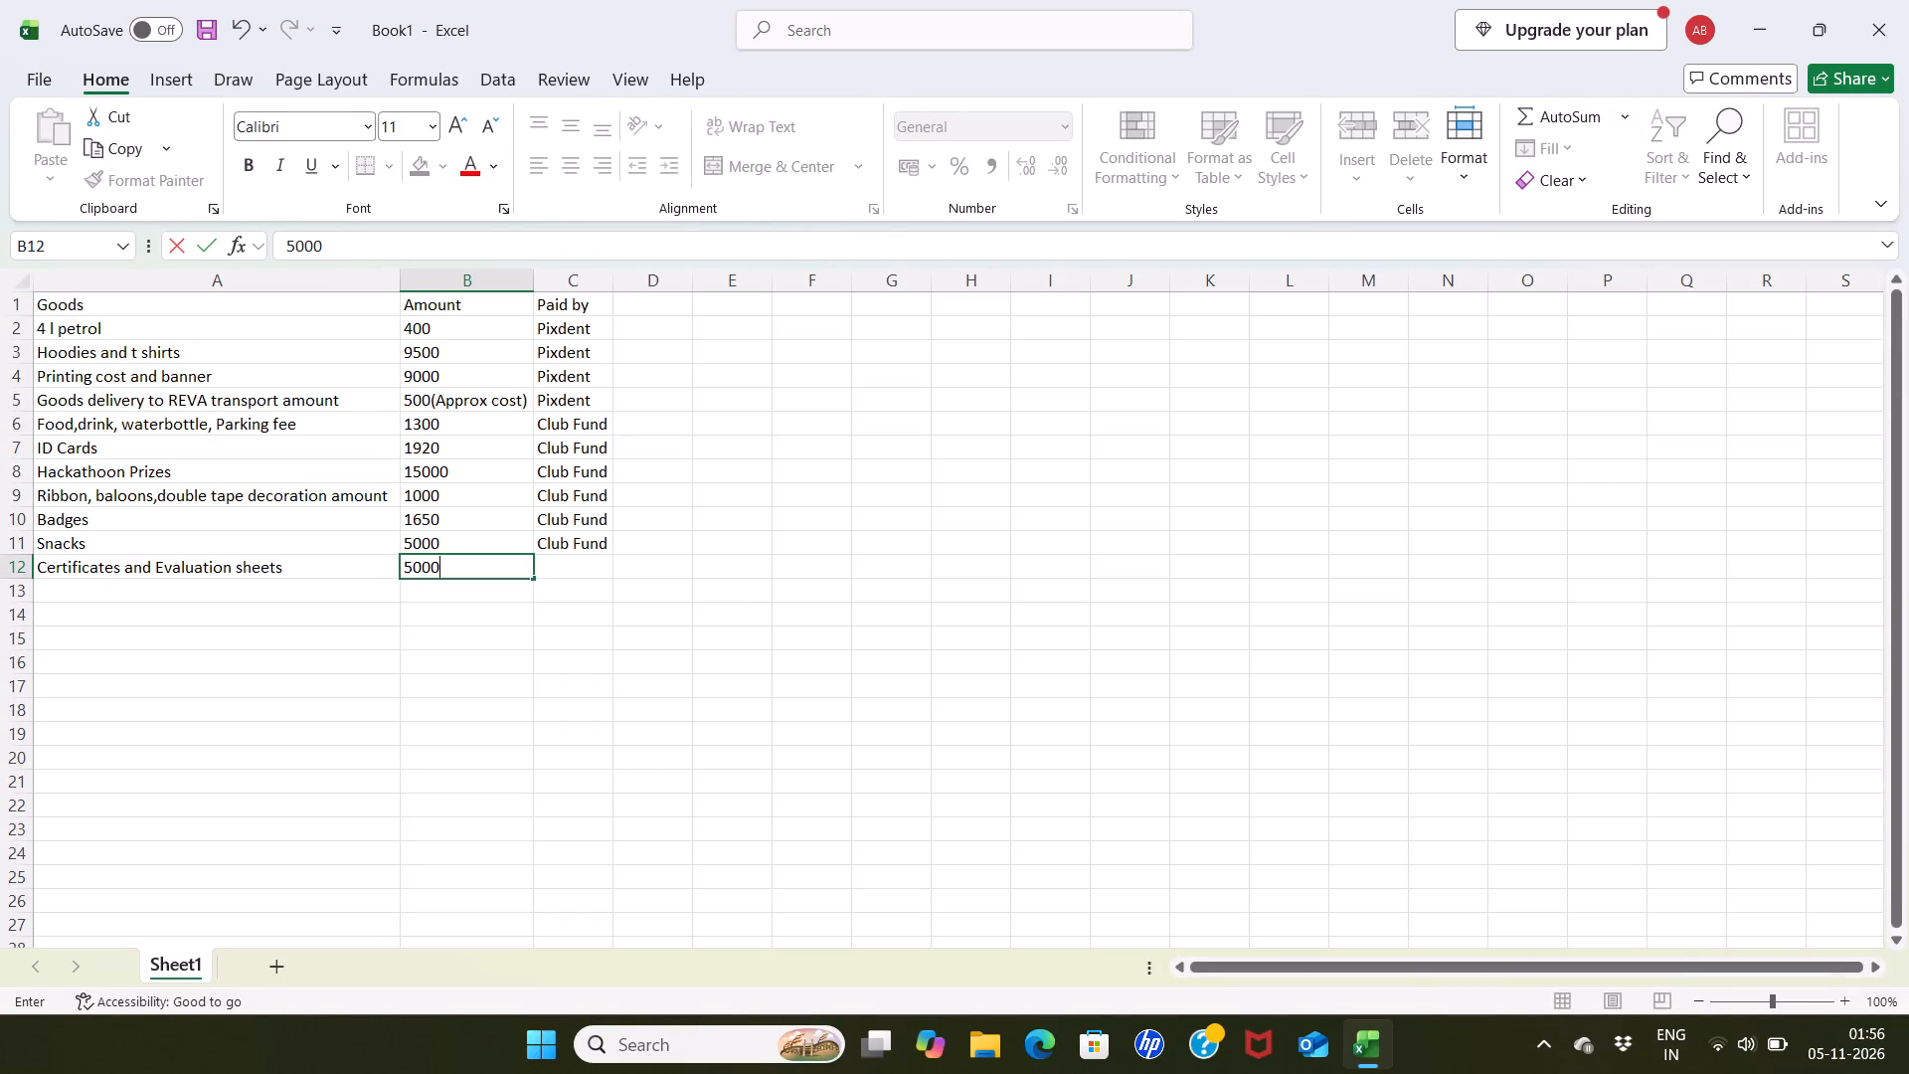
double_click(650, 427)
key("shift+s")
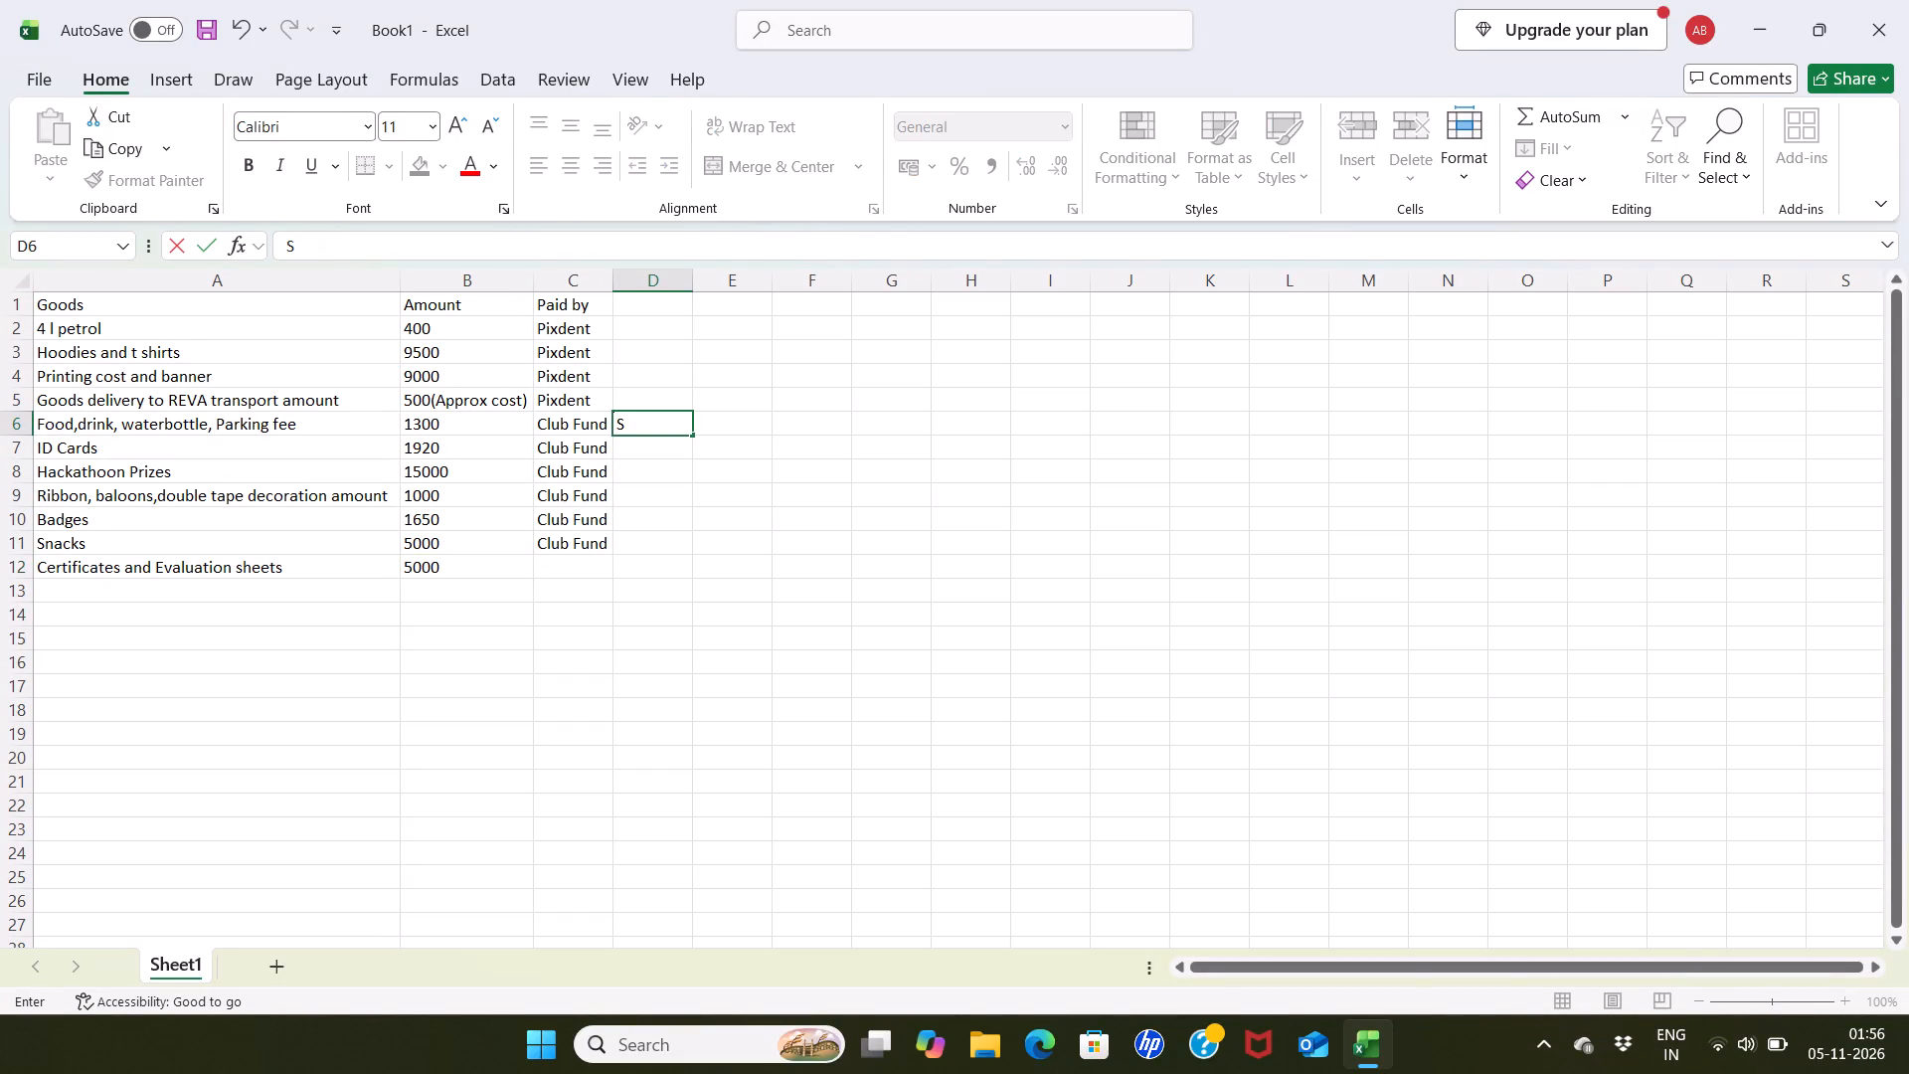
type("pent")
Enter the text "Total=Club(13870)" in B13, below the certificates amount.
double_click(454, 587)
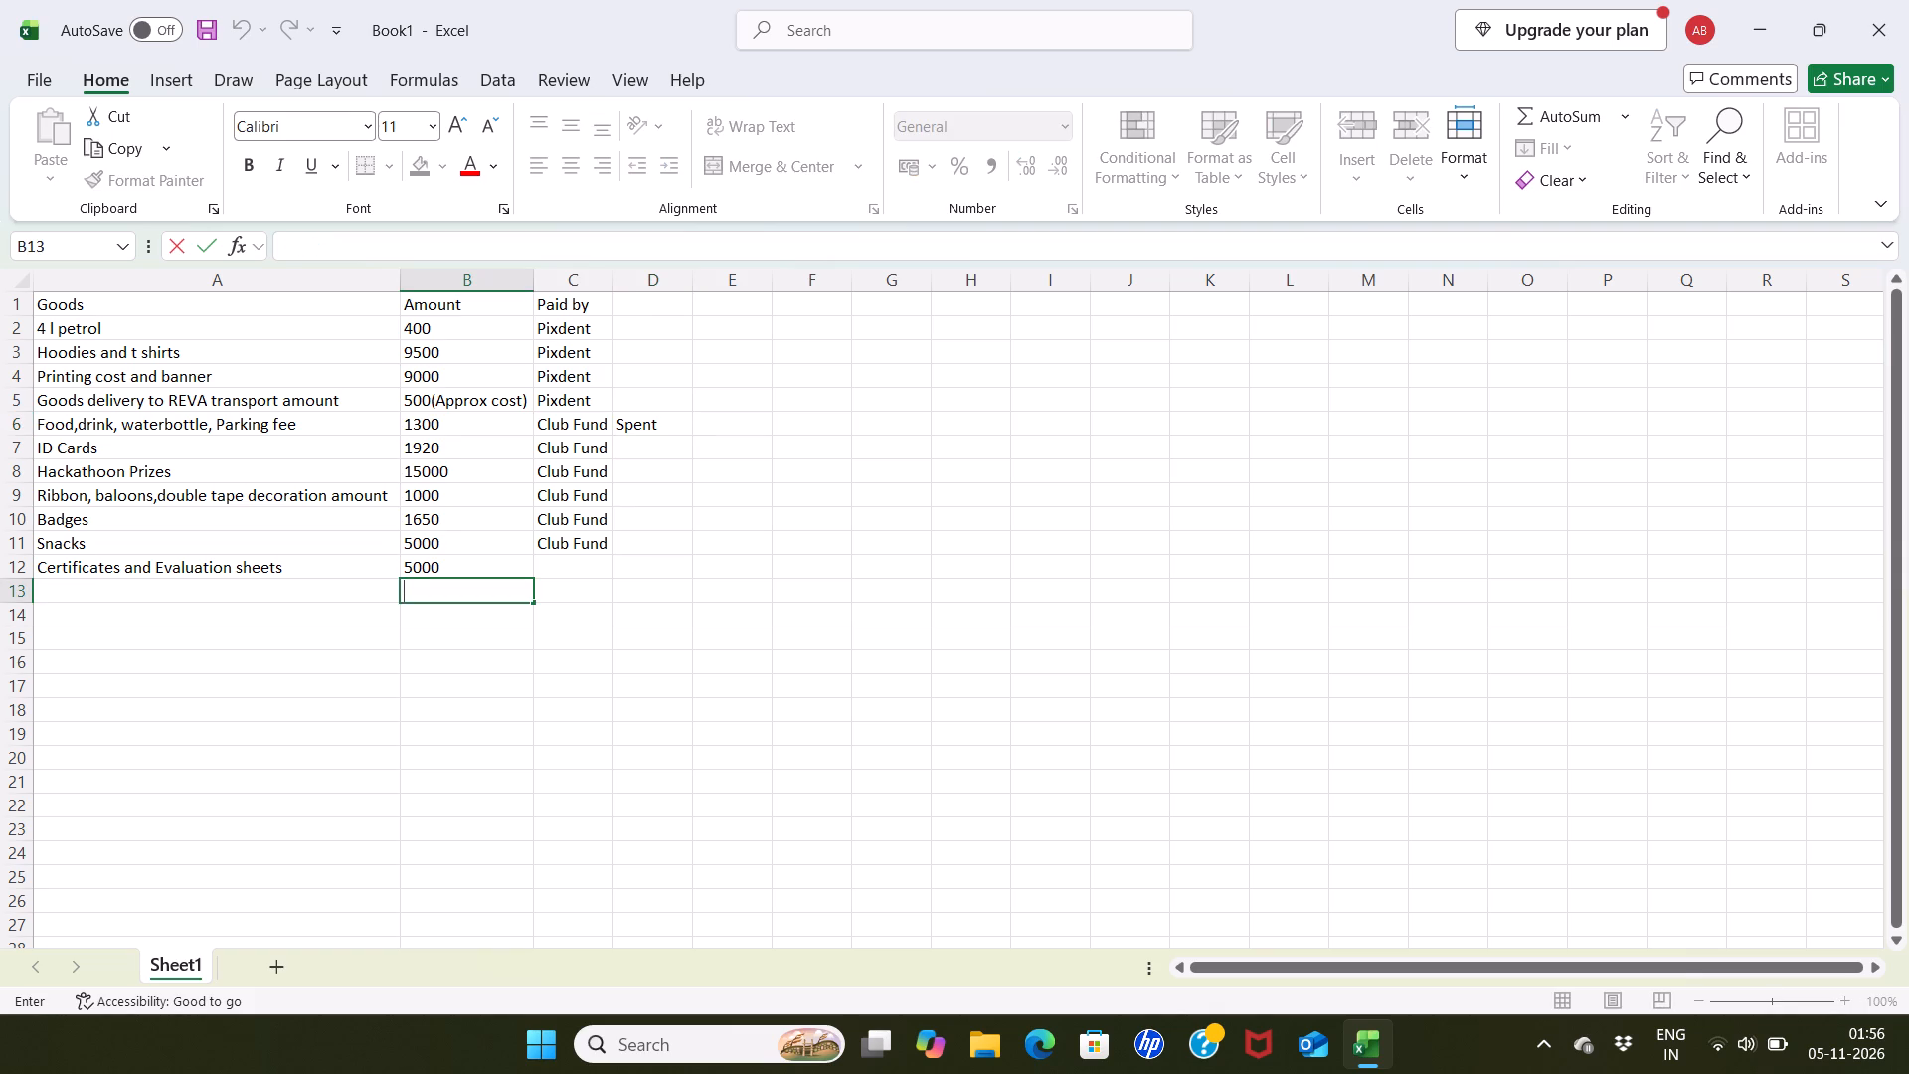
type("Tota")
key("l")
key("equal")
type("Club")
key("shift+parenleft")
type("13870")
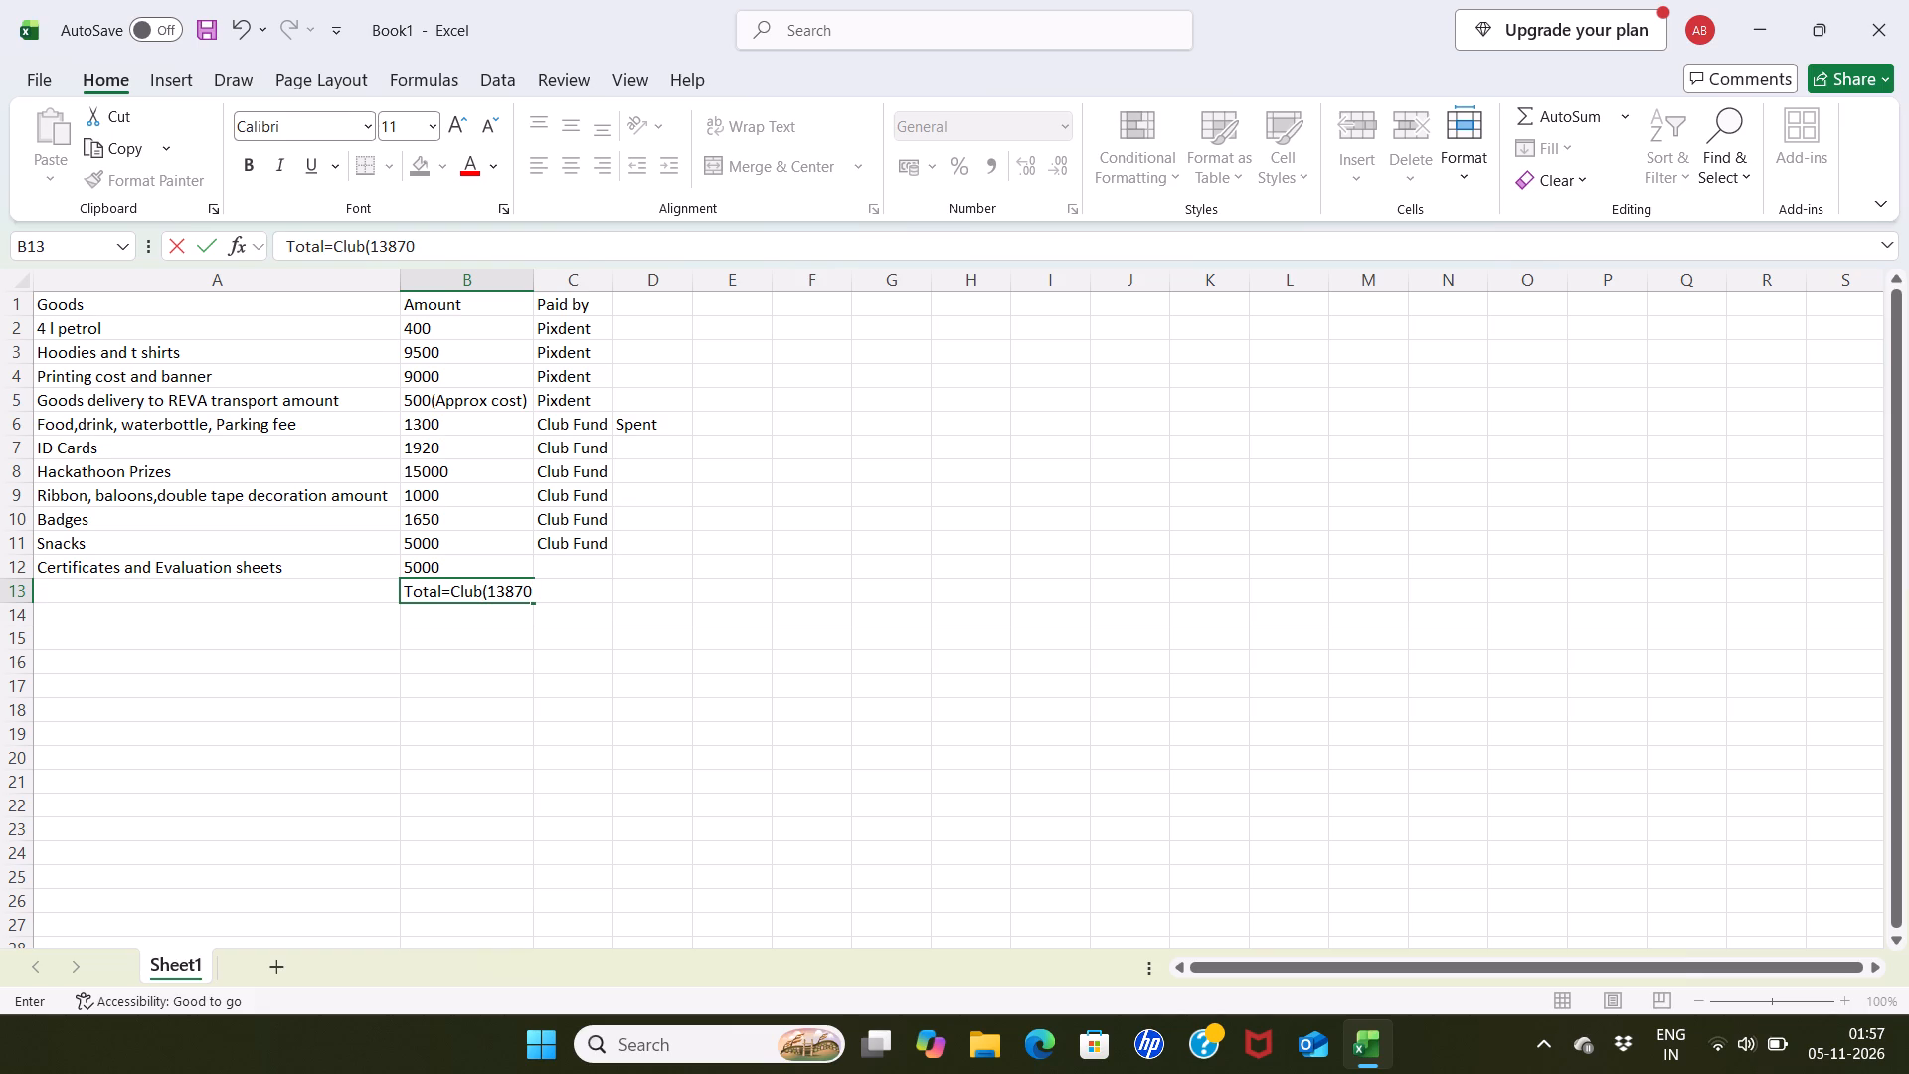
key("shift+parenright")
key("Left")
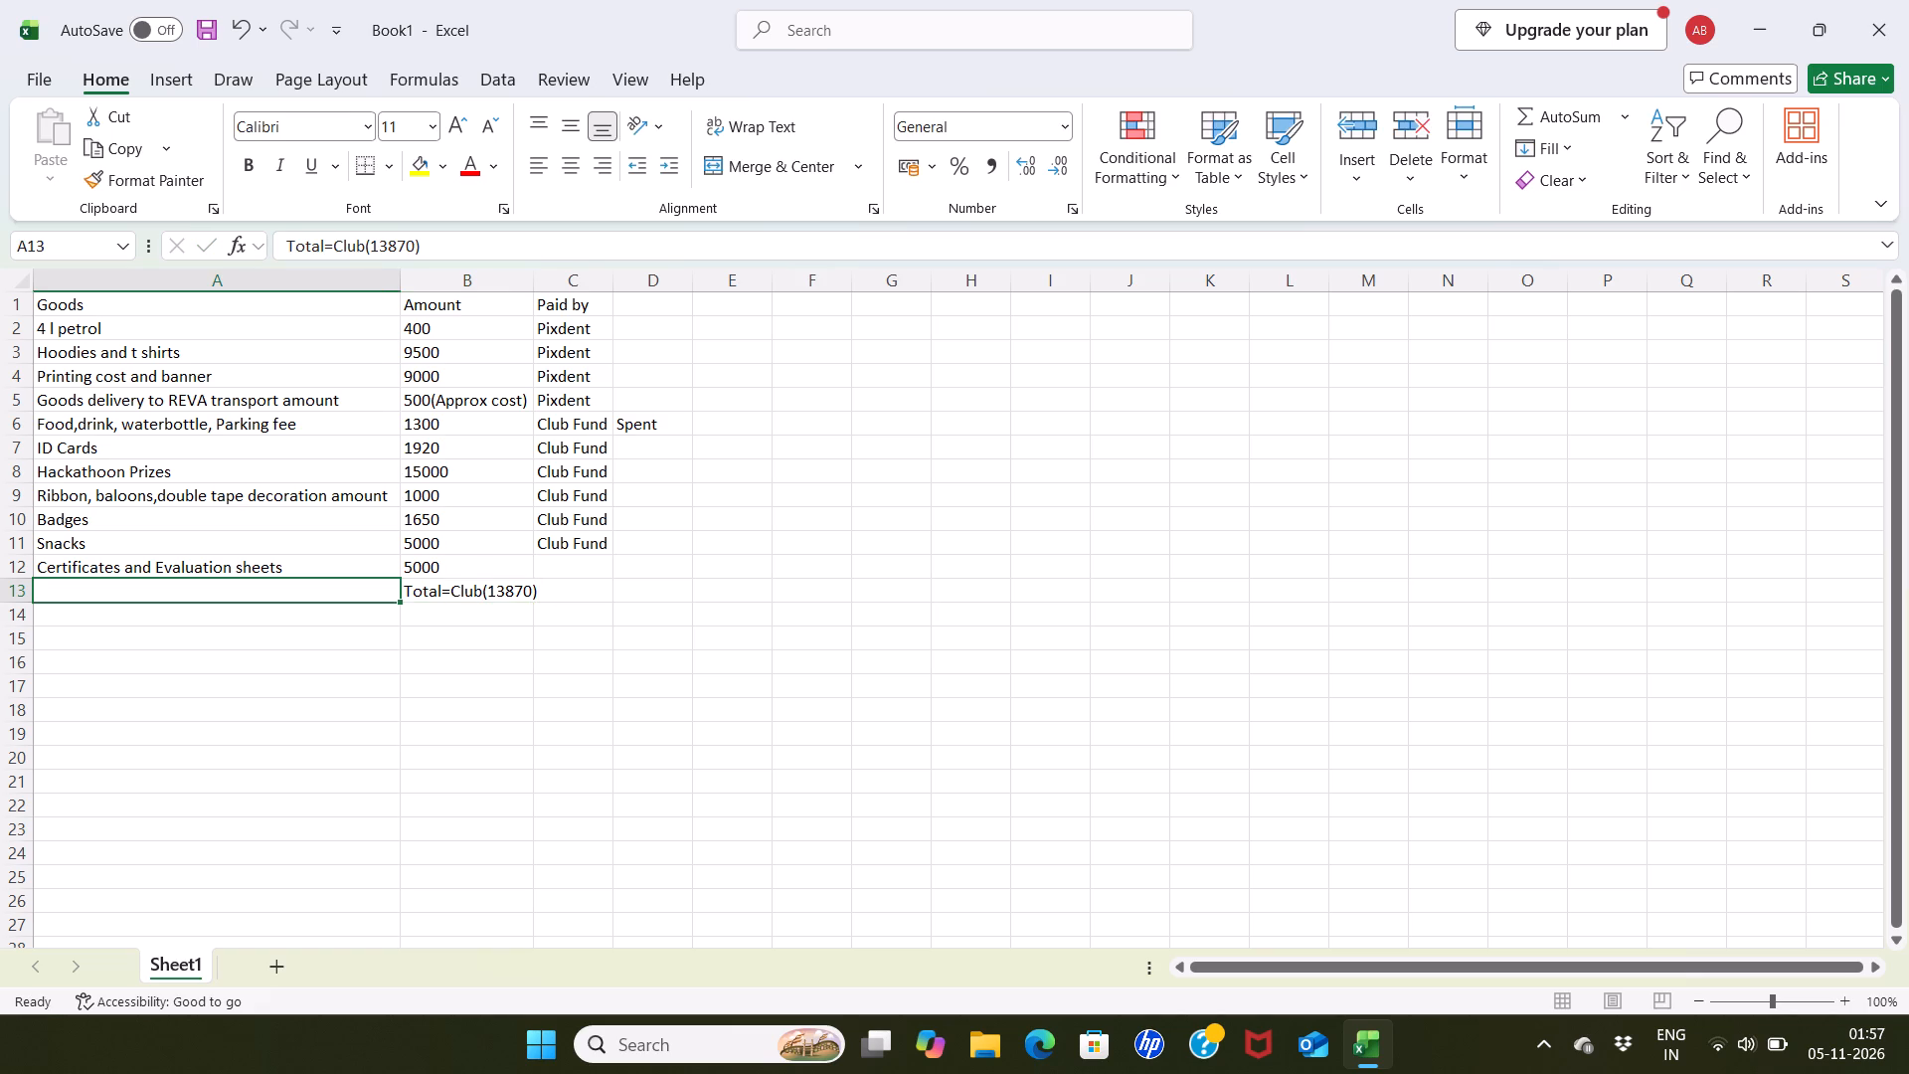
Change the Club figure in the B13 total text to 30870.
double_click(504, 593)
key("BackSpace")
key("BackSpace")
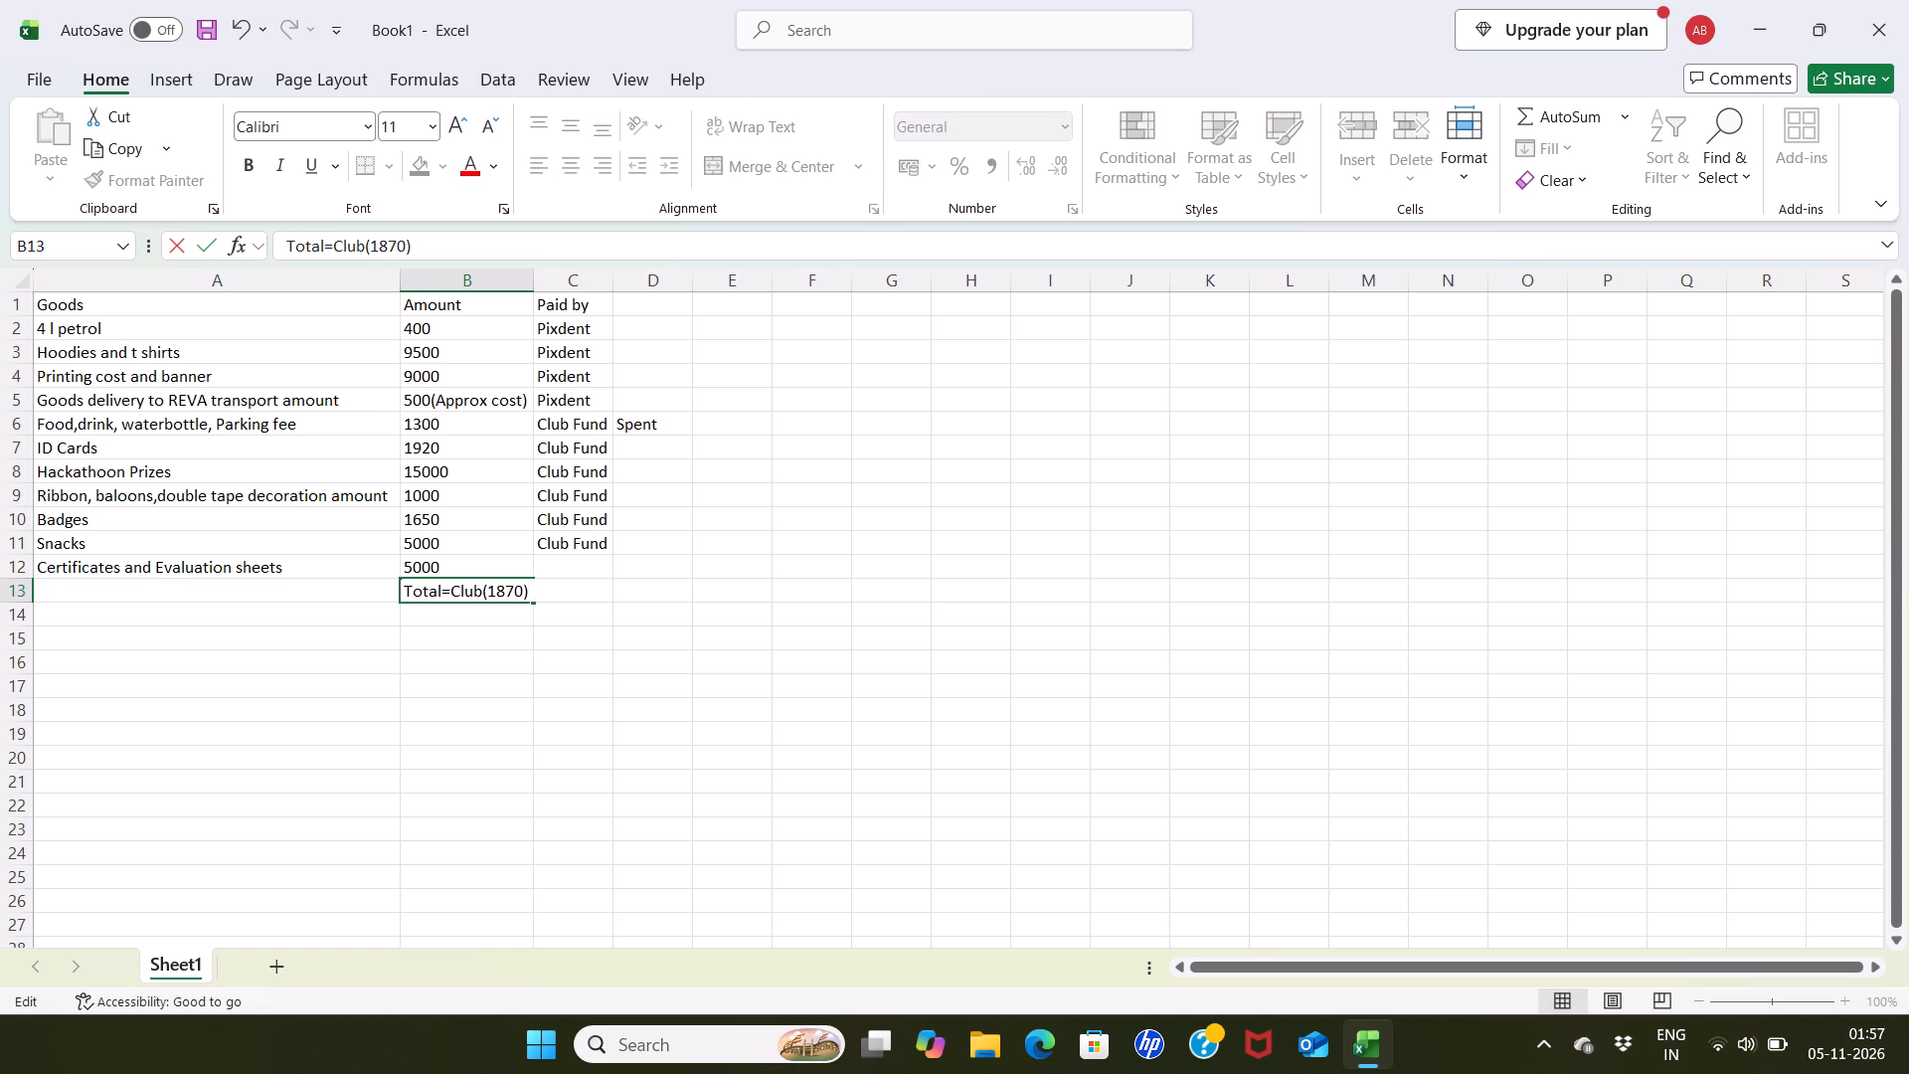
type("30")
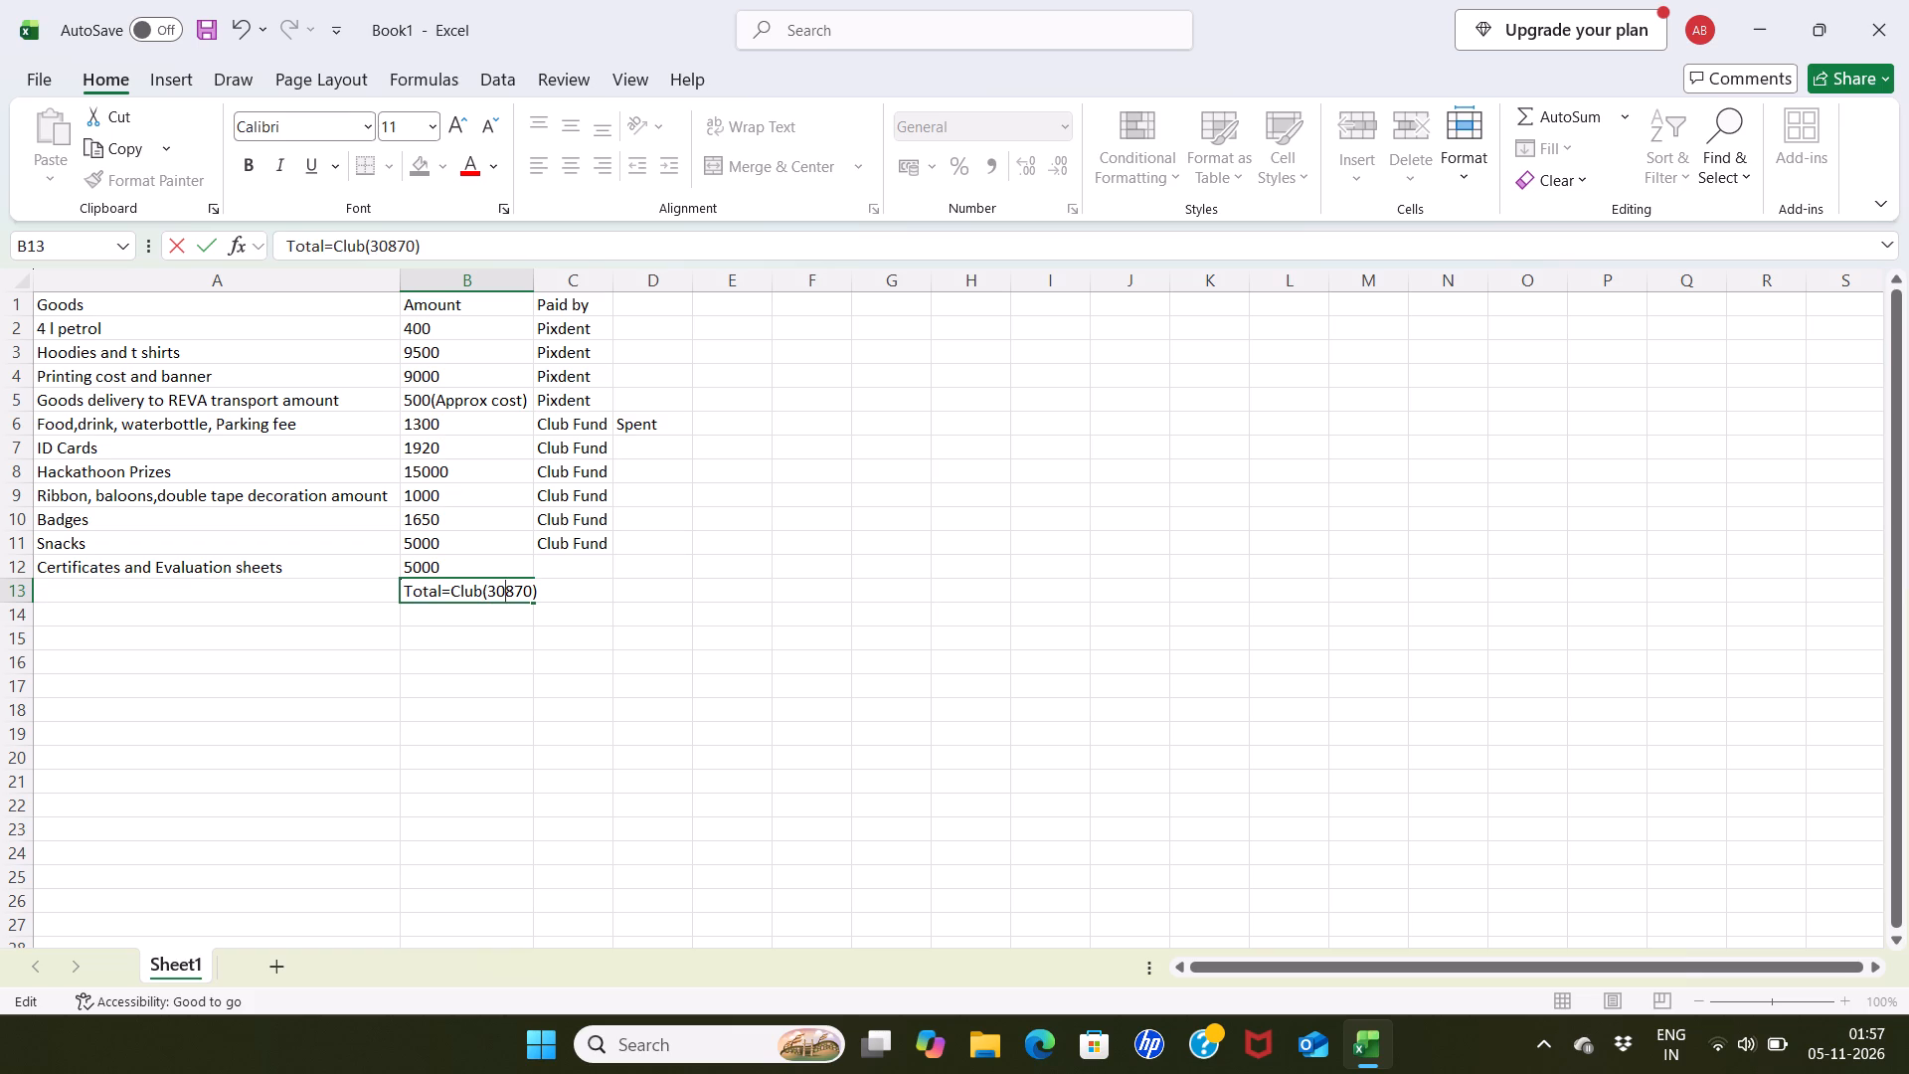
Append "+Pixdent(18900)(+500 approx)" to the total text in B13, after the Club figure.
key("Right")
key("Right")
key("Right")
key("Right")
key("shift+plus")
type("Pi")
type("xdent")
key("shift+parenleft")
key("1")
type("8900")
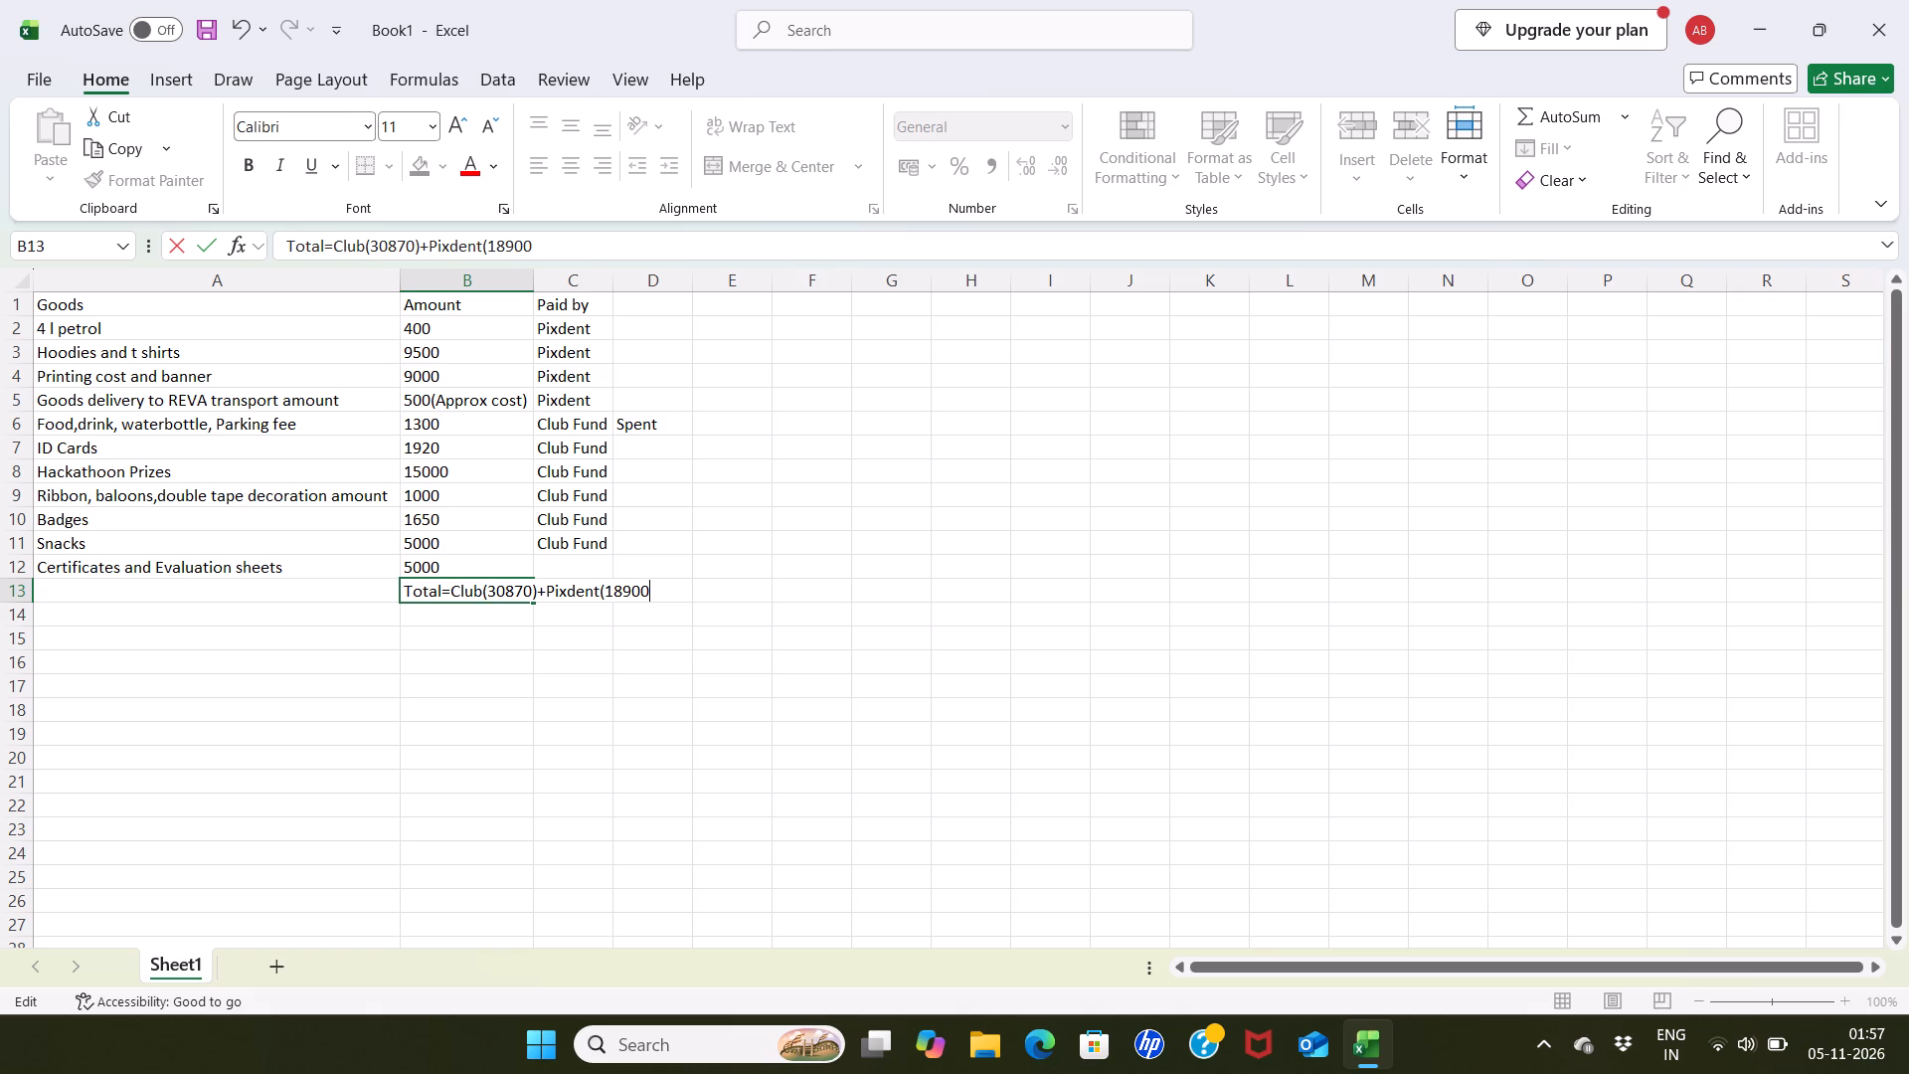
key("shift+parenright")
key("shift+parenleft")
key("shift+plus")
type("500 appro")
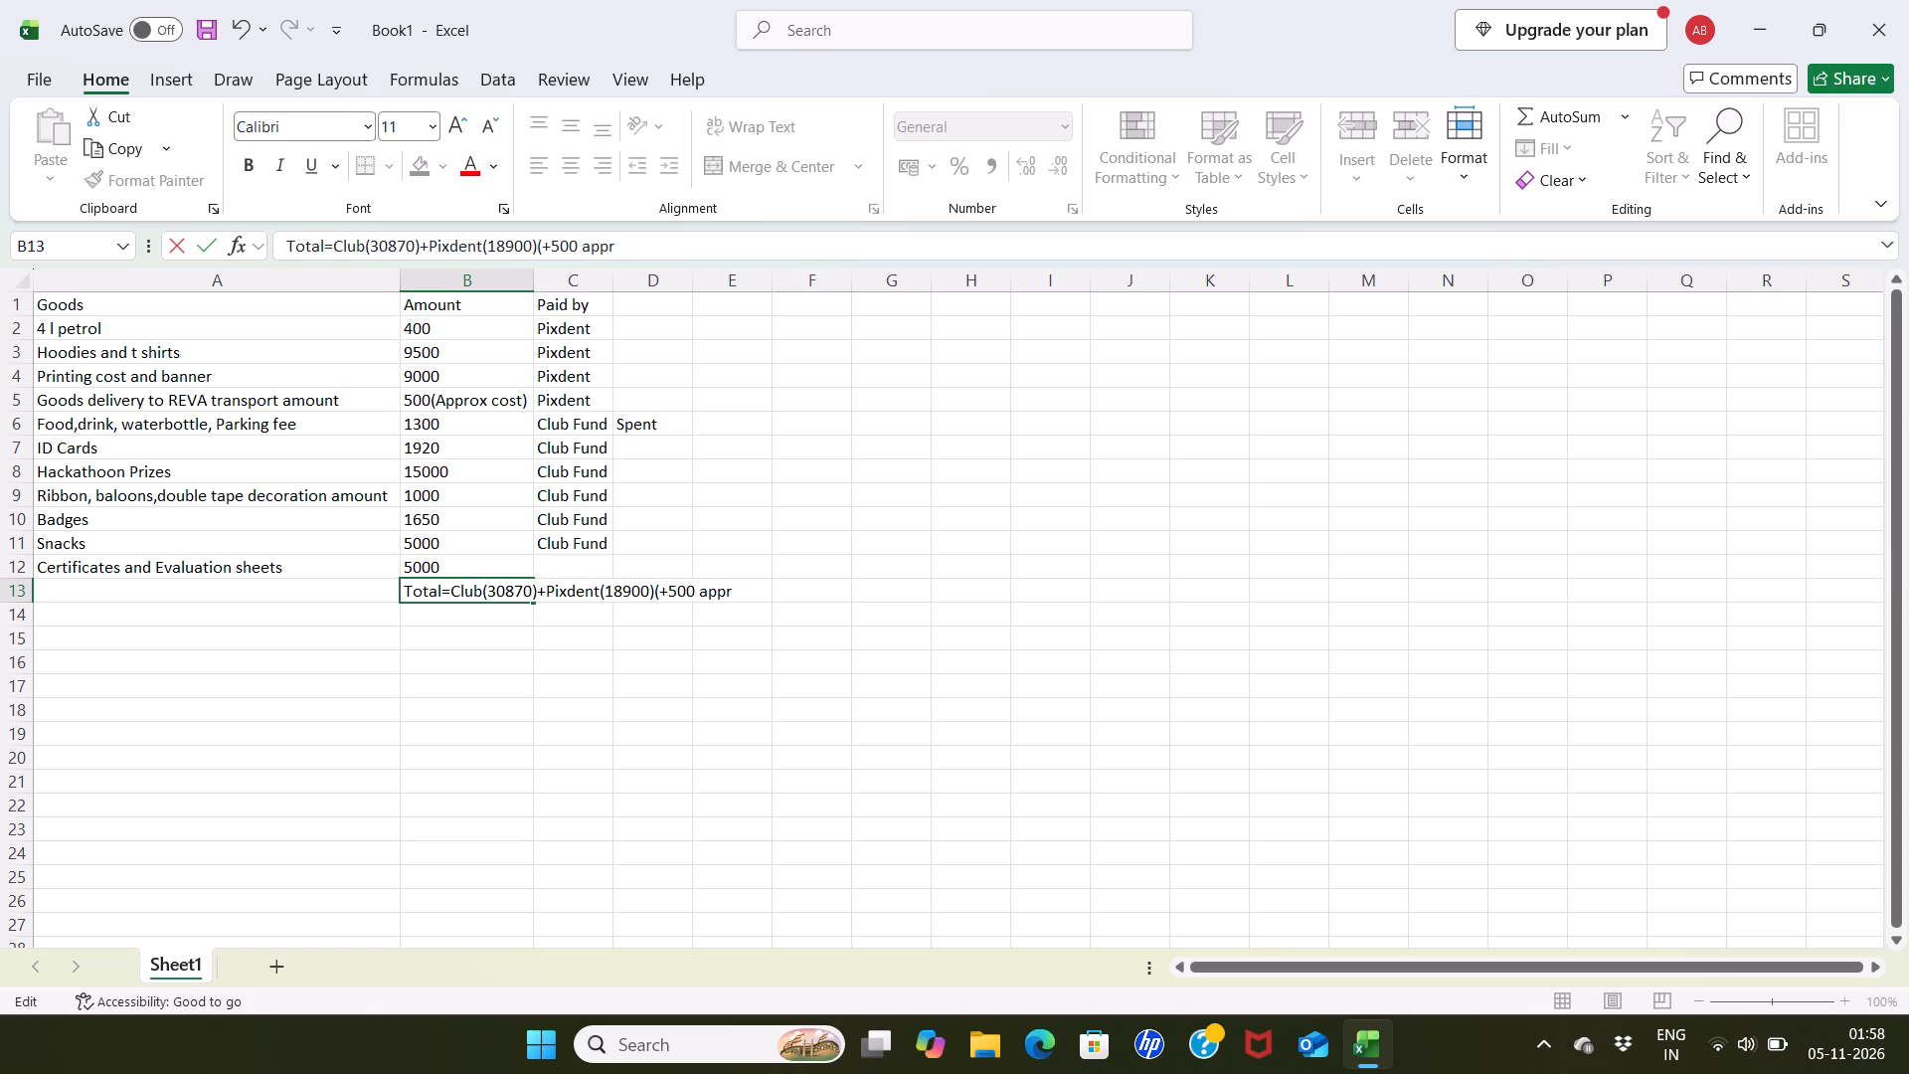
key("x")
key("shift+parenright")
AutoFit the Amount column's width to its contents.
double_click(530, 279)
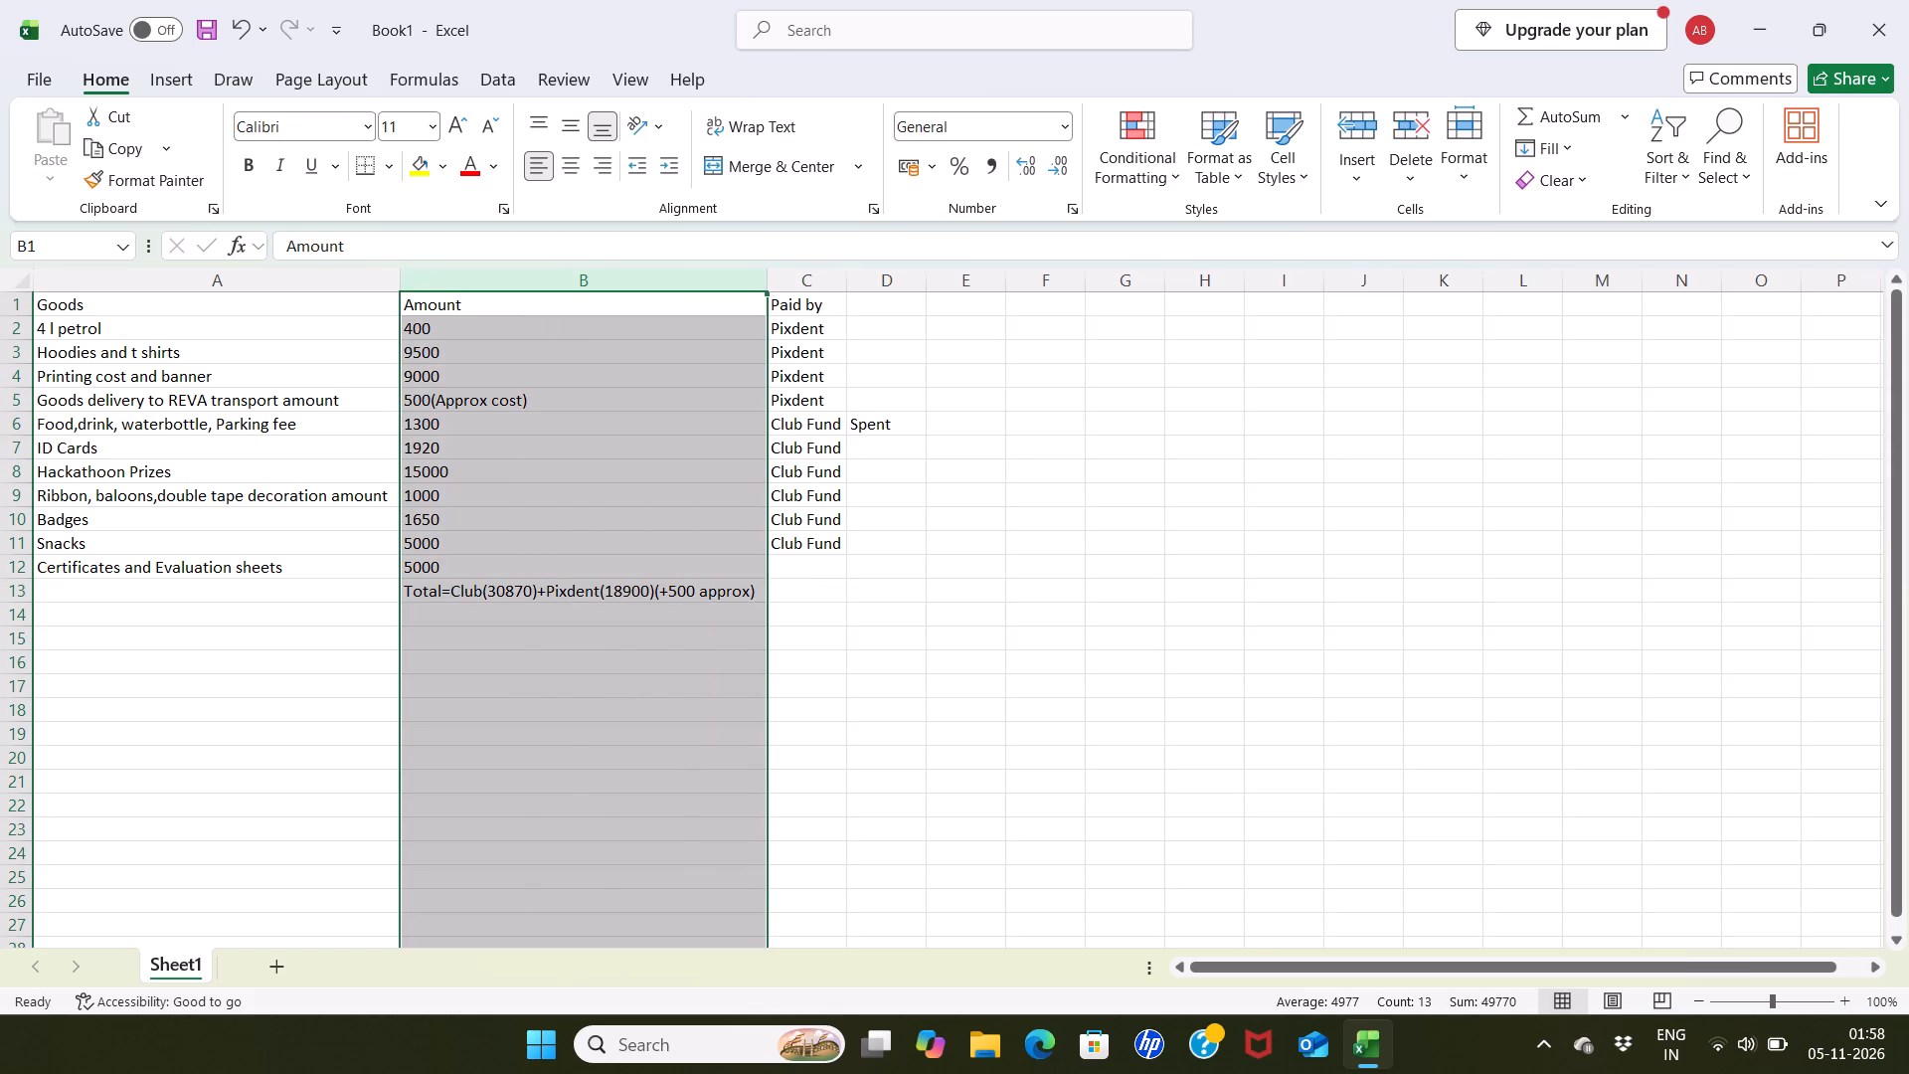
left_click(881, 669)
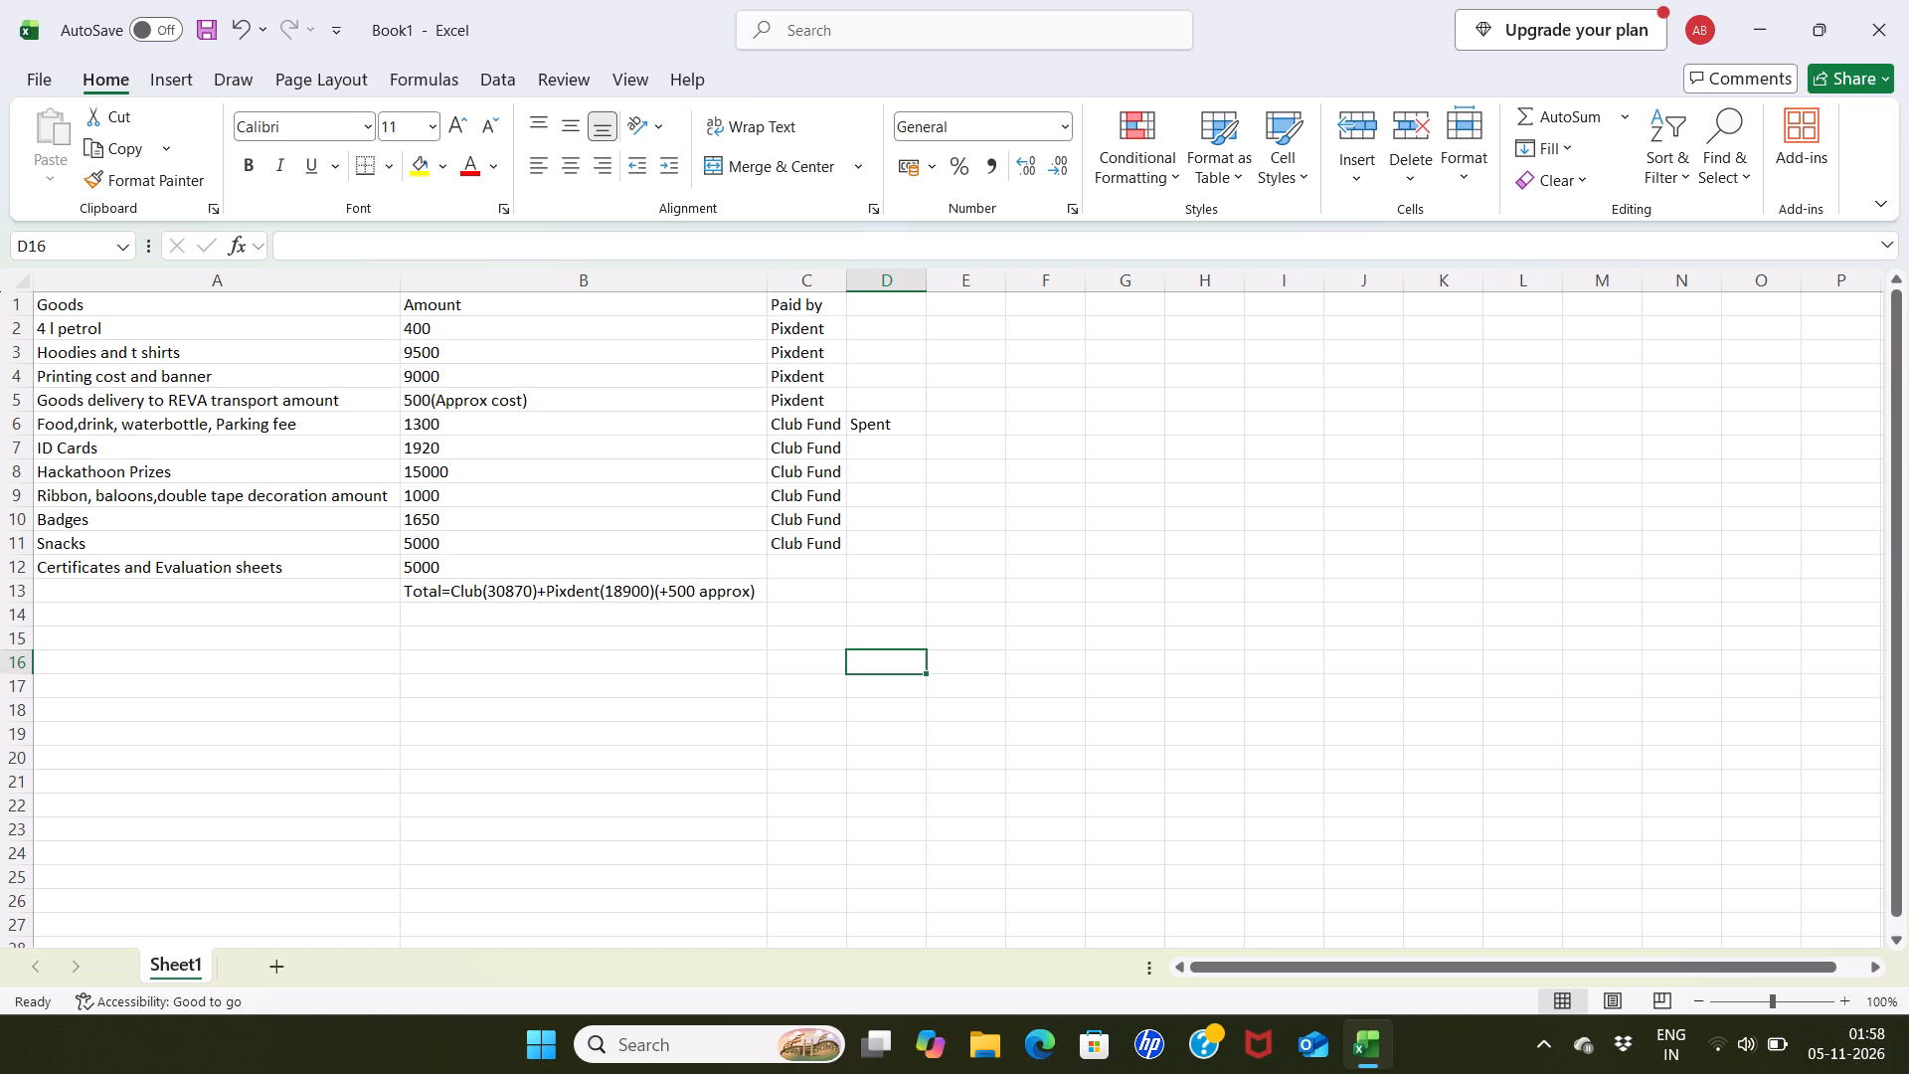
Change the hoodies and t shirts amount in B3 to 9400.
triple_click(452, 355)
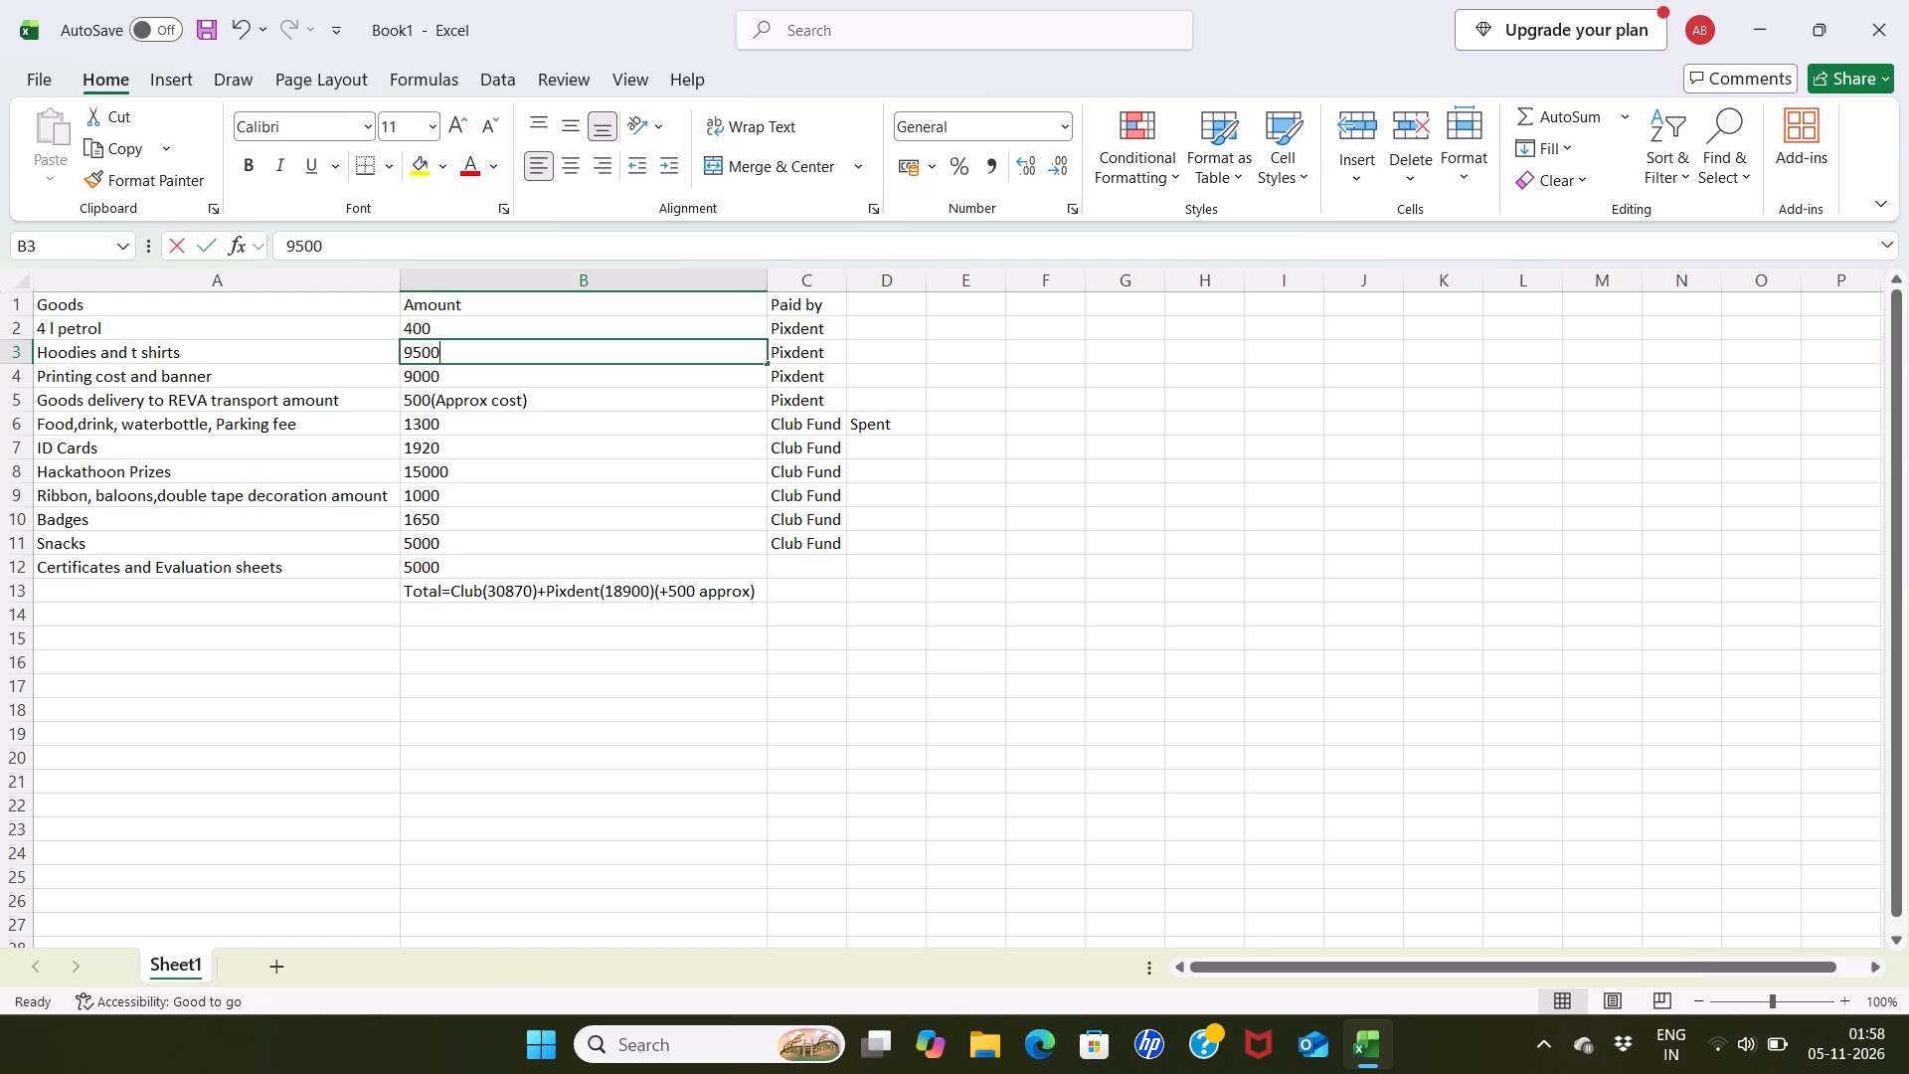
left_click_drag(452, 355, 409, 356)
key("BackSpace")
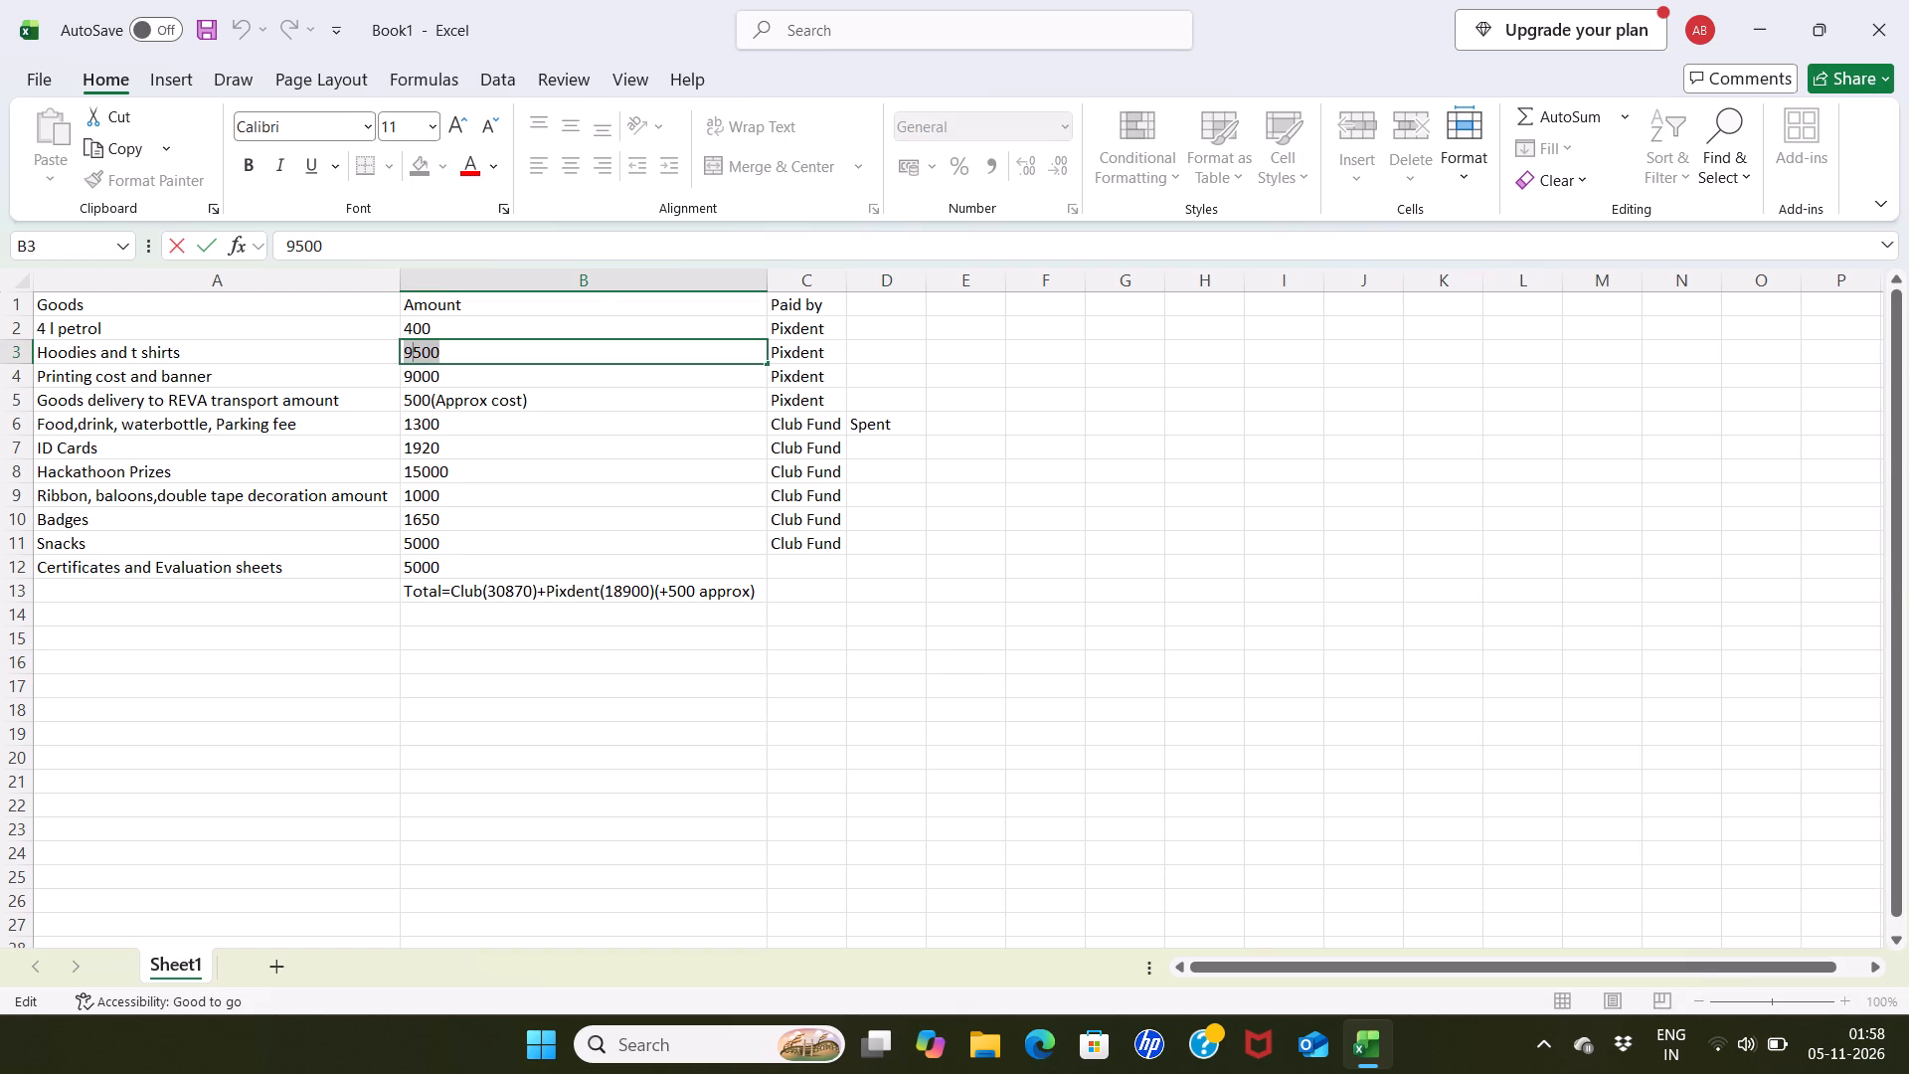
left_click_drag(409, 356, 416, 332)
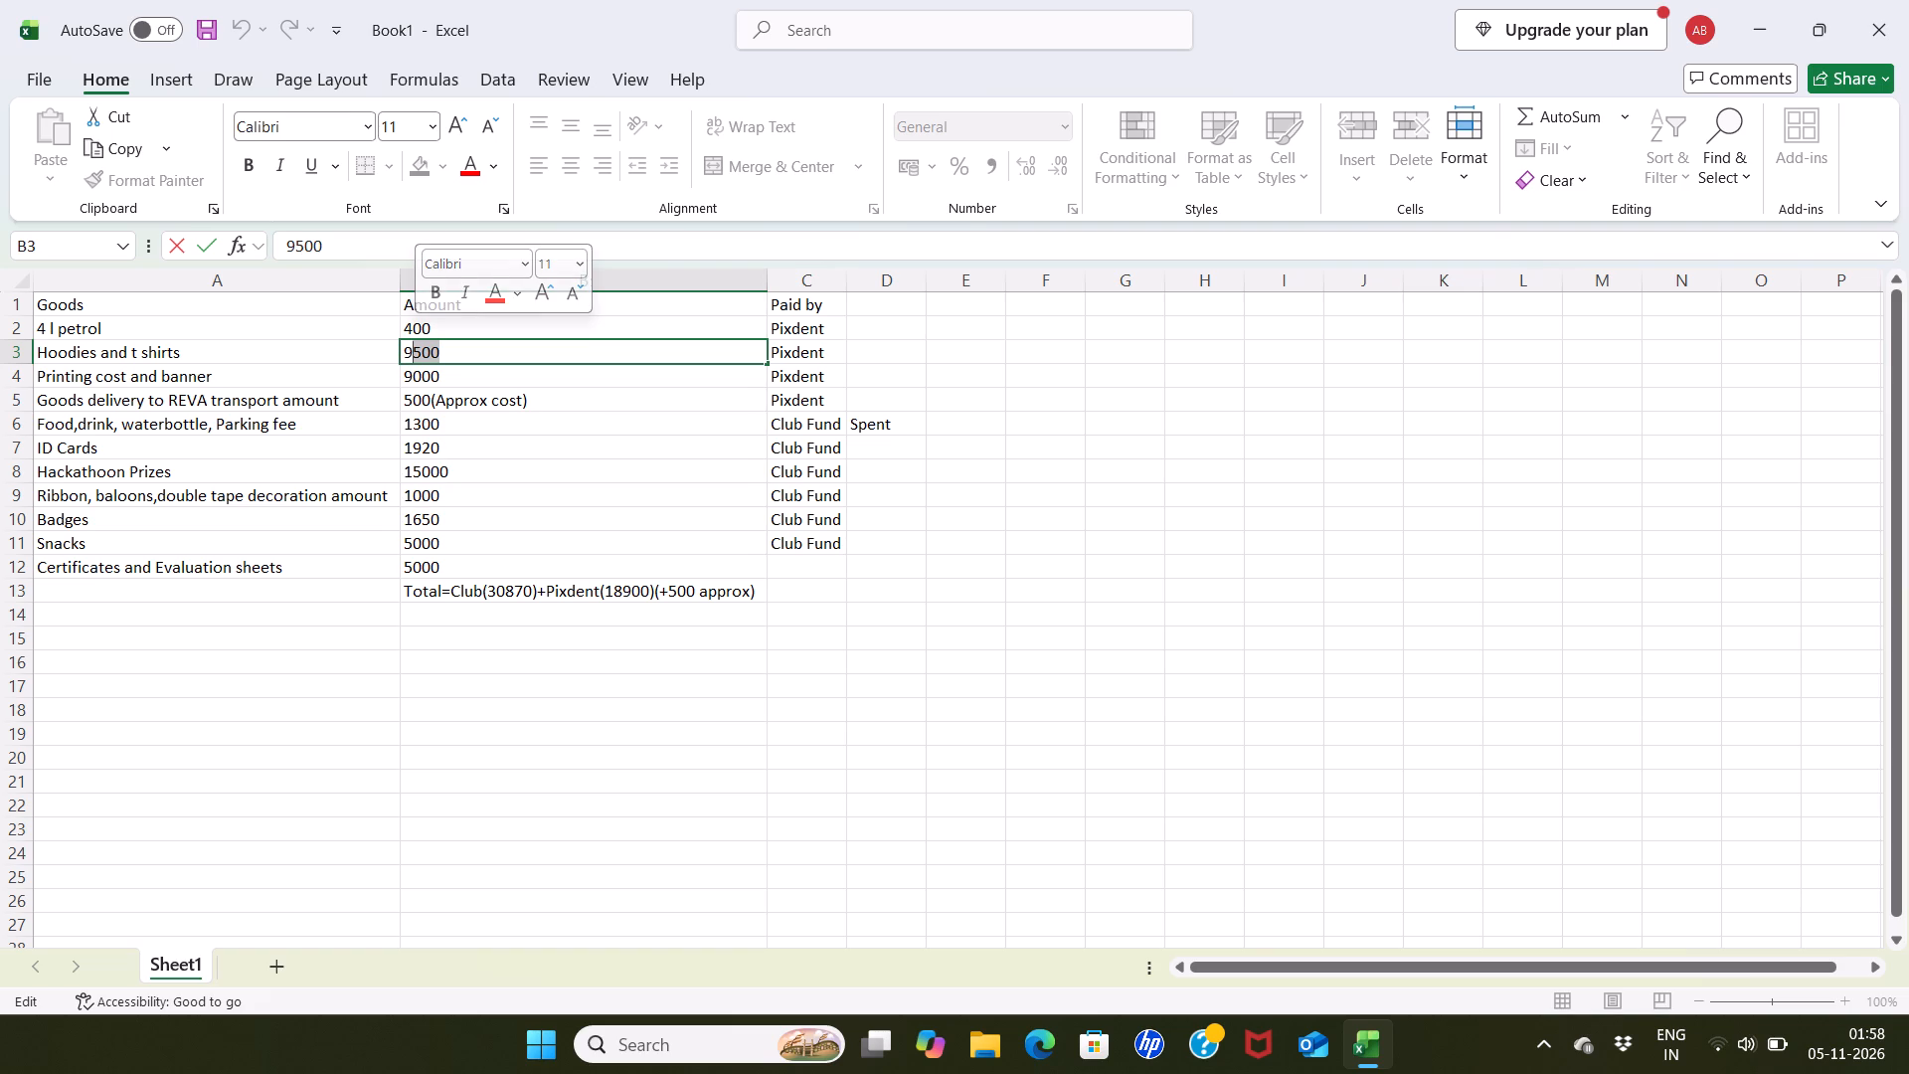
left_click(447, 358)
key("BackSpace")
left_click_drag(447, 353, 456, 353)
key("BackSpace")
key("BackSpace")
key("BackSpace")
key("4")
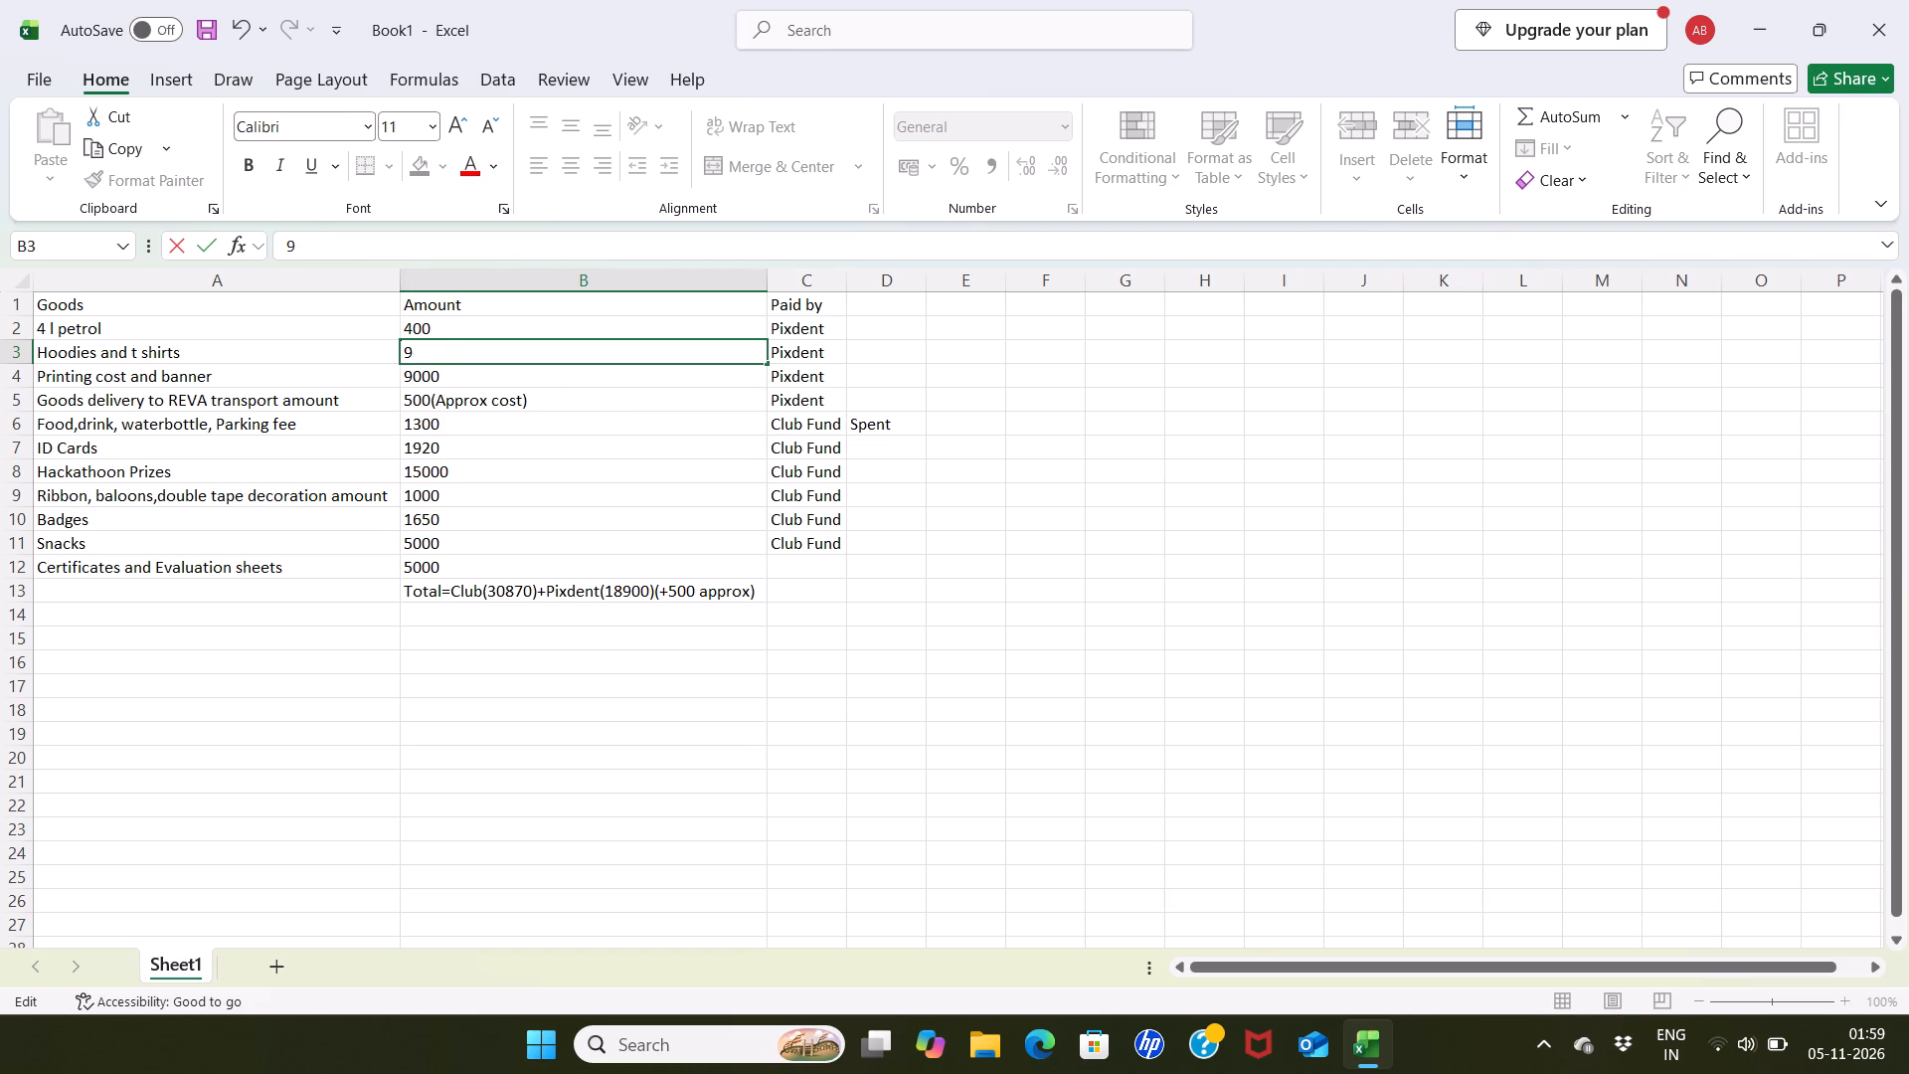
key("0")
key("0")
Change the Pixdent figure in the B13 total text to 18800.
scroll(229, 362, "right", 1)
scroll(301, 433, "right", 1)
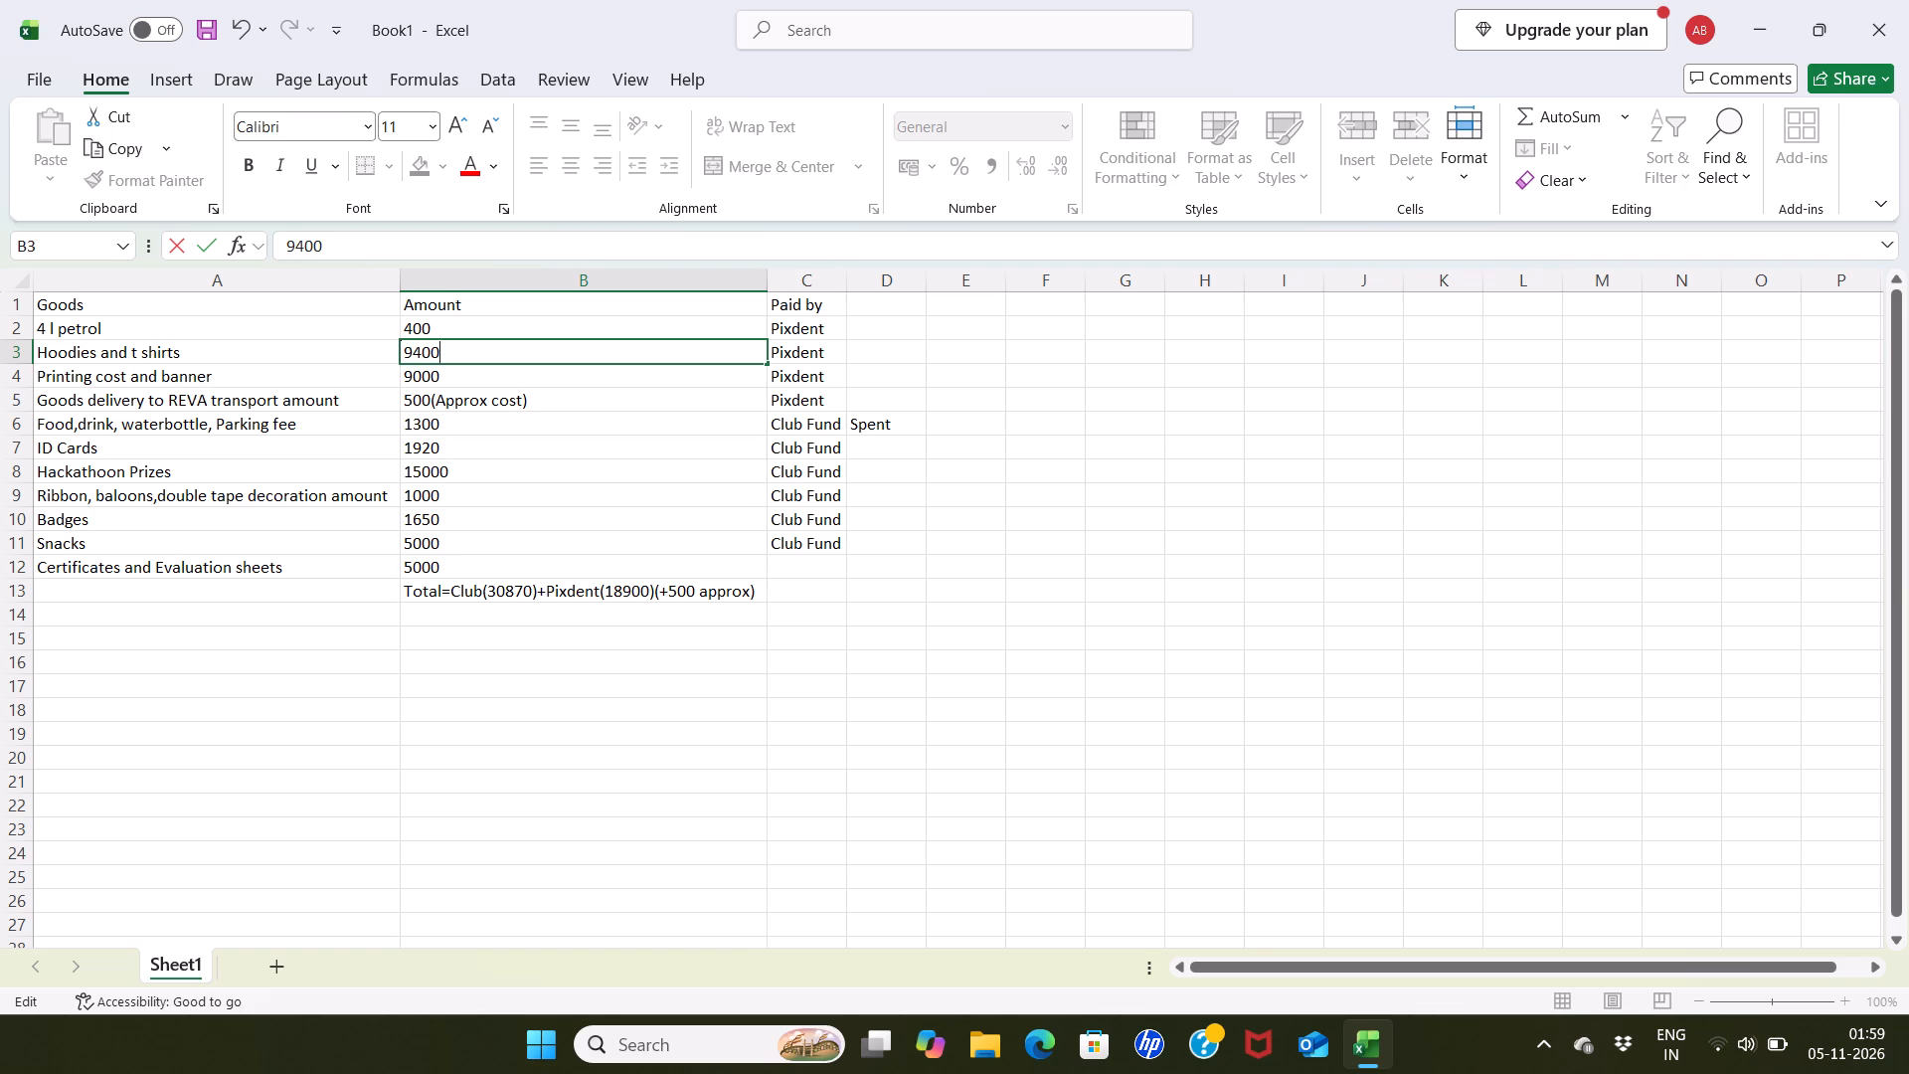
double_click(632, 597)
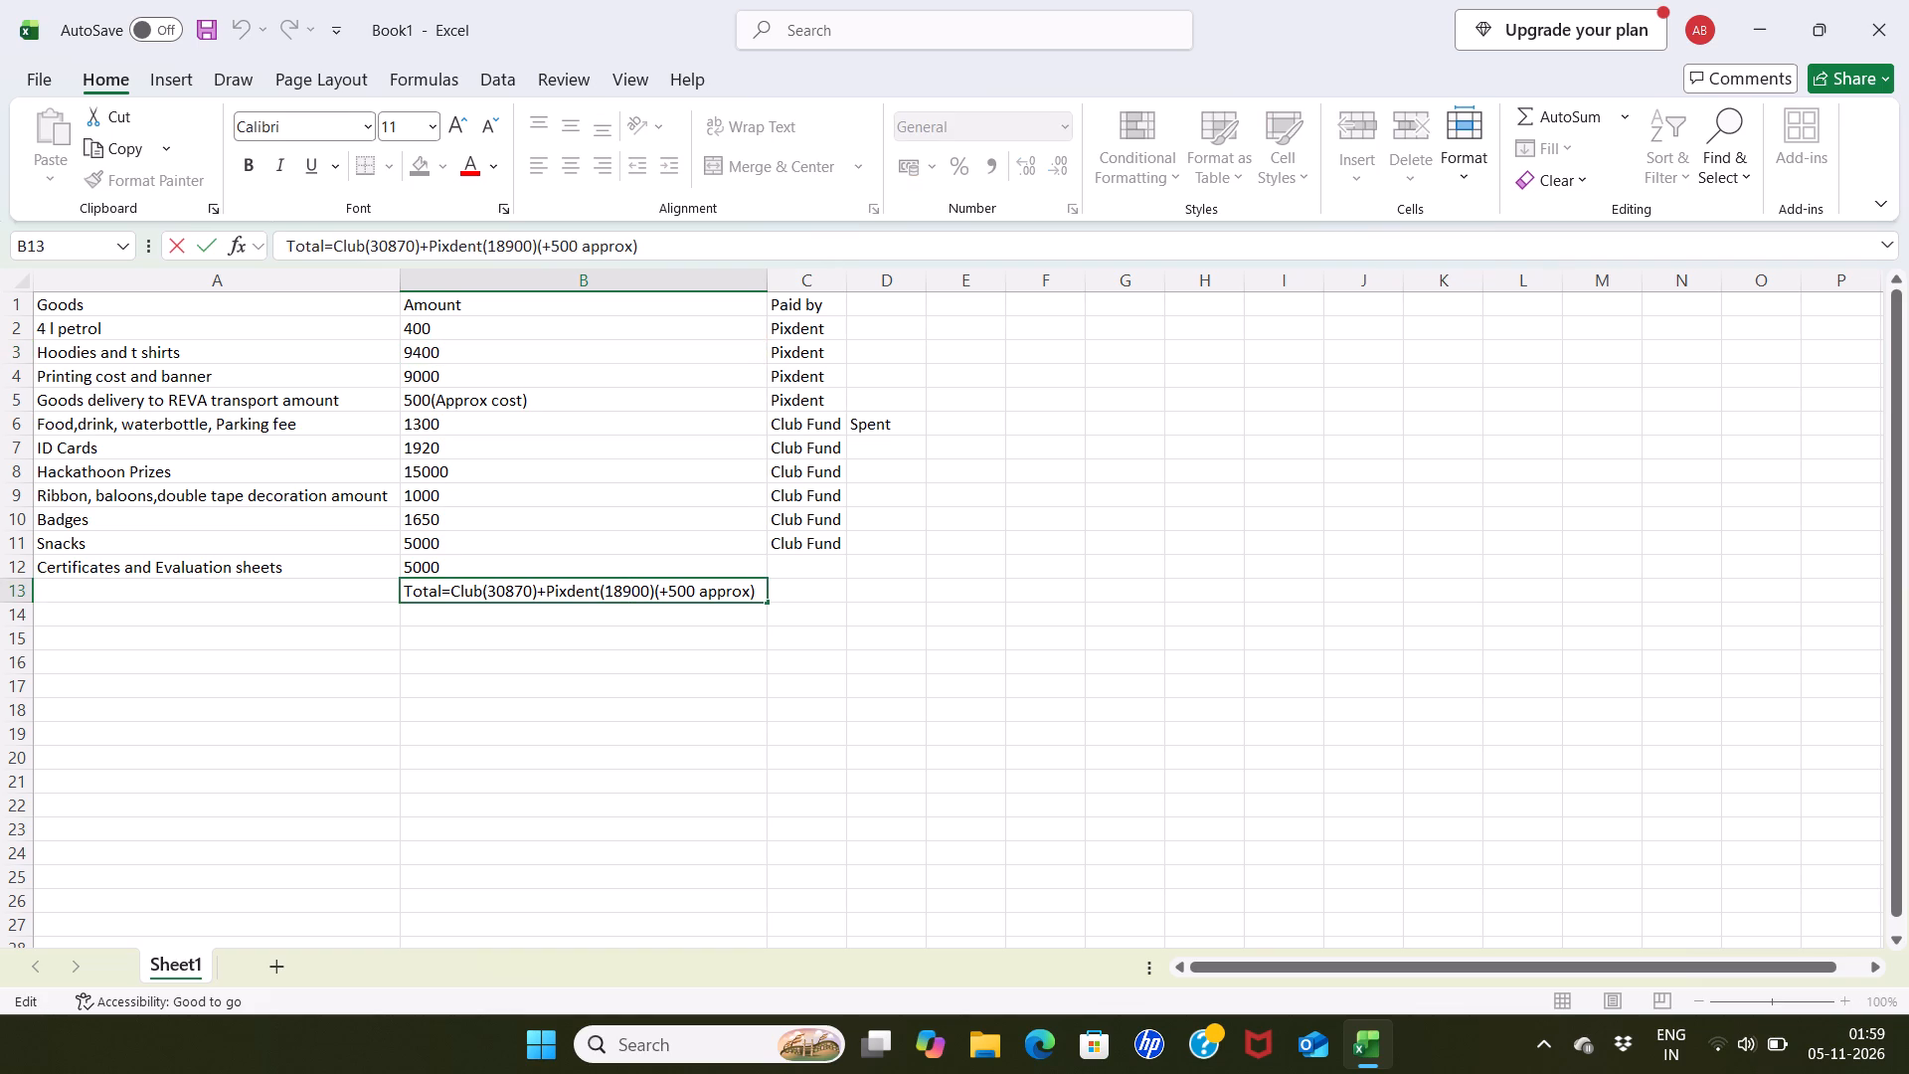
key("BackSpace")
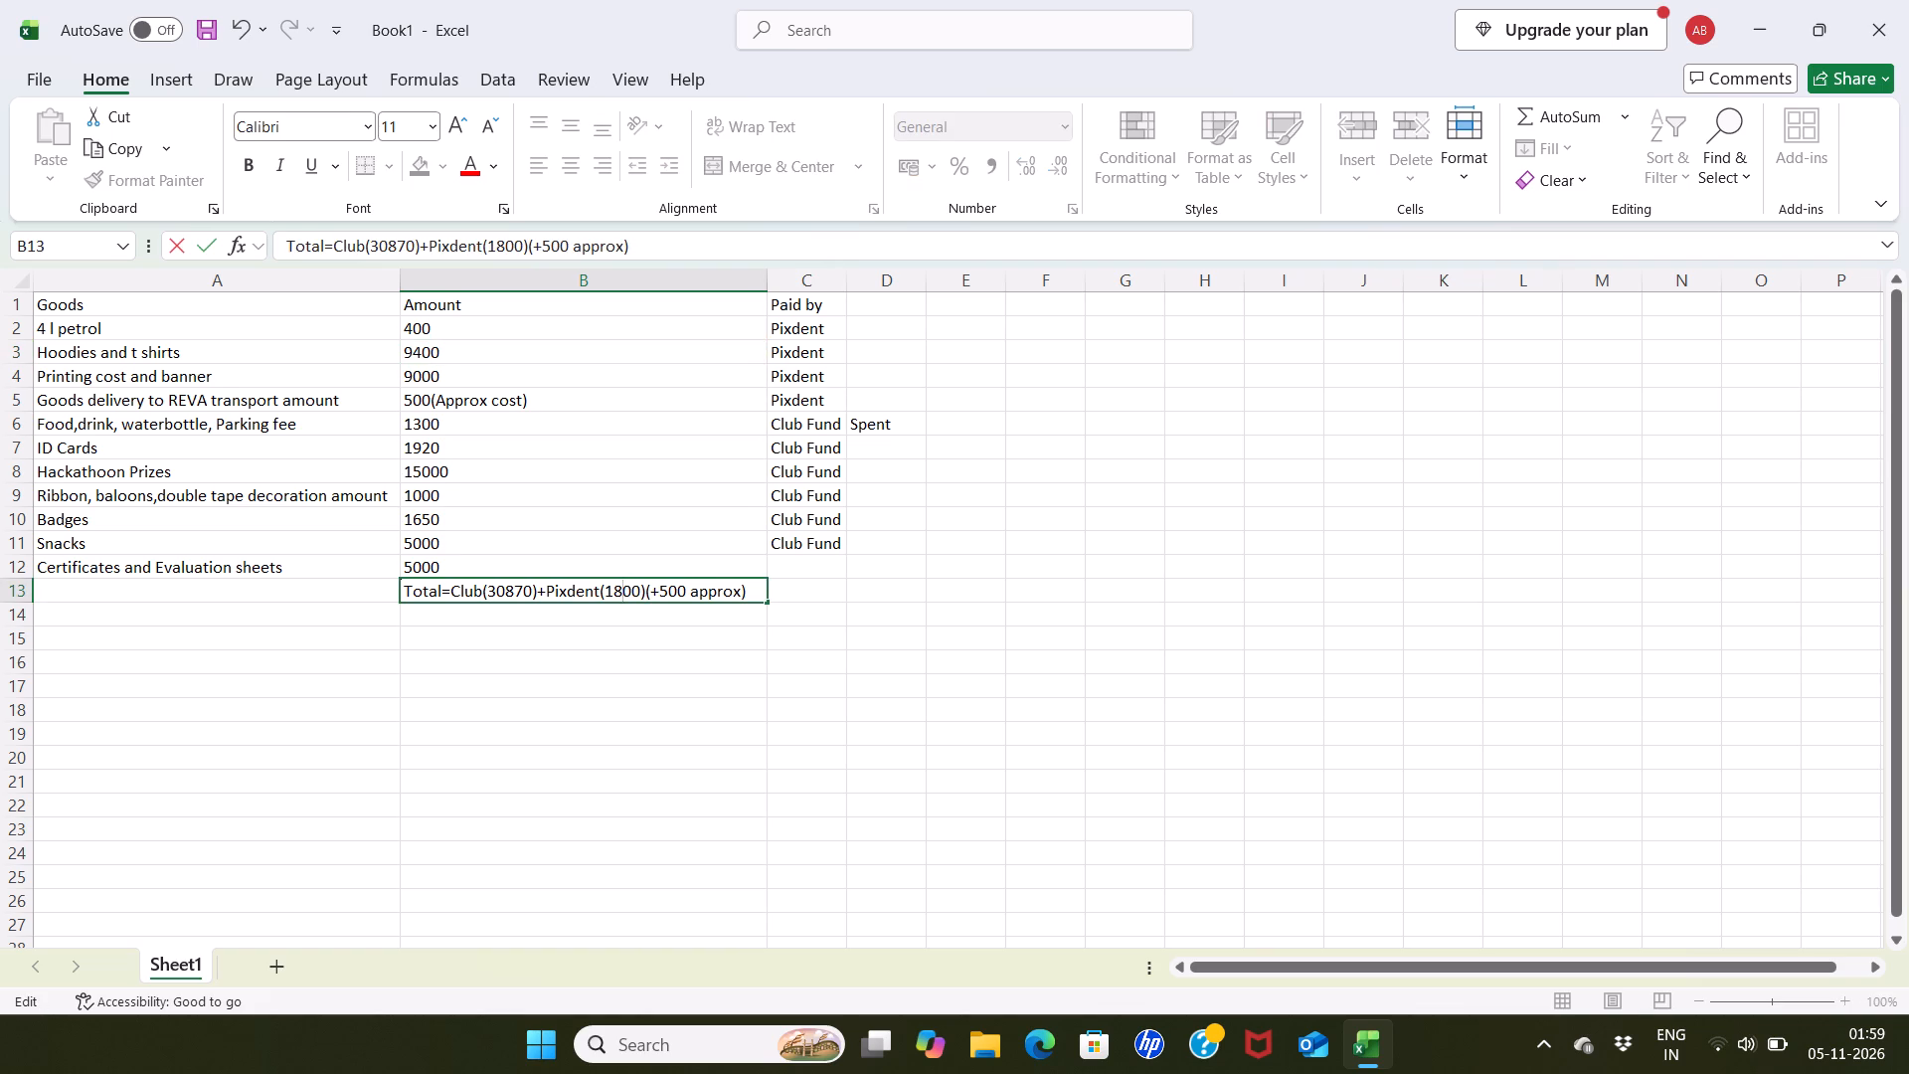
key("8")
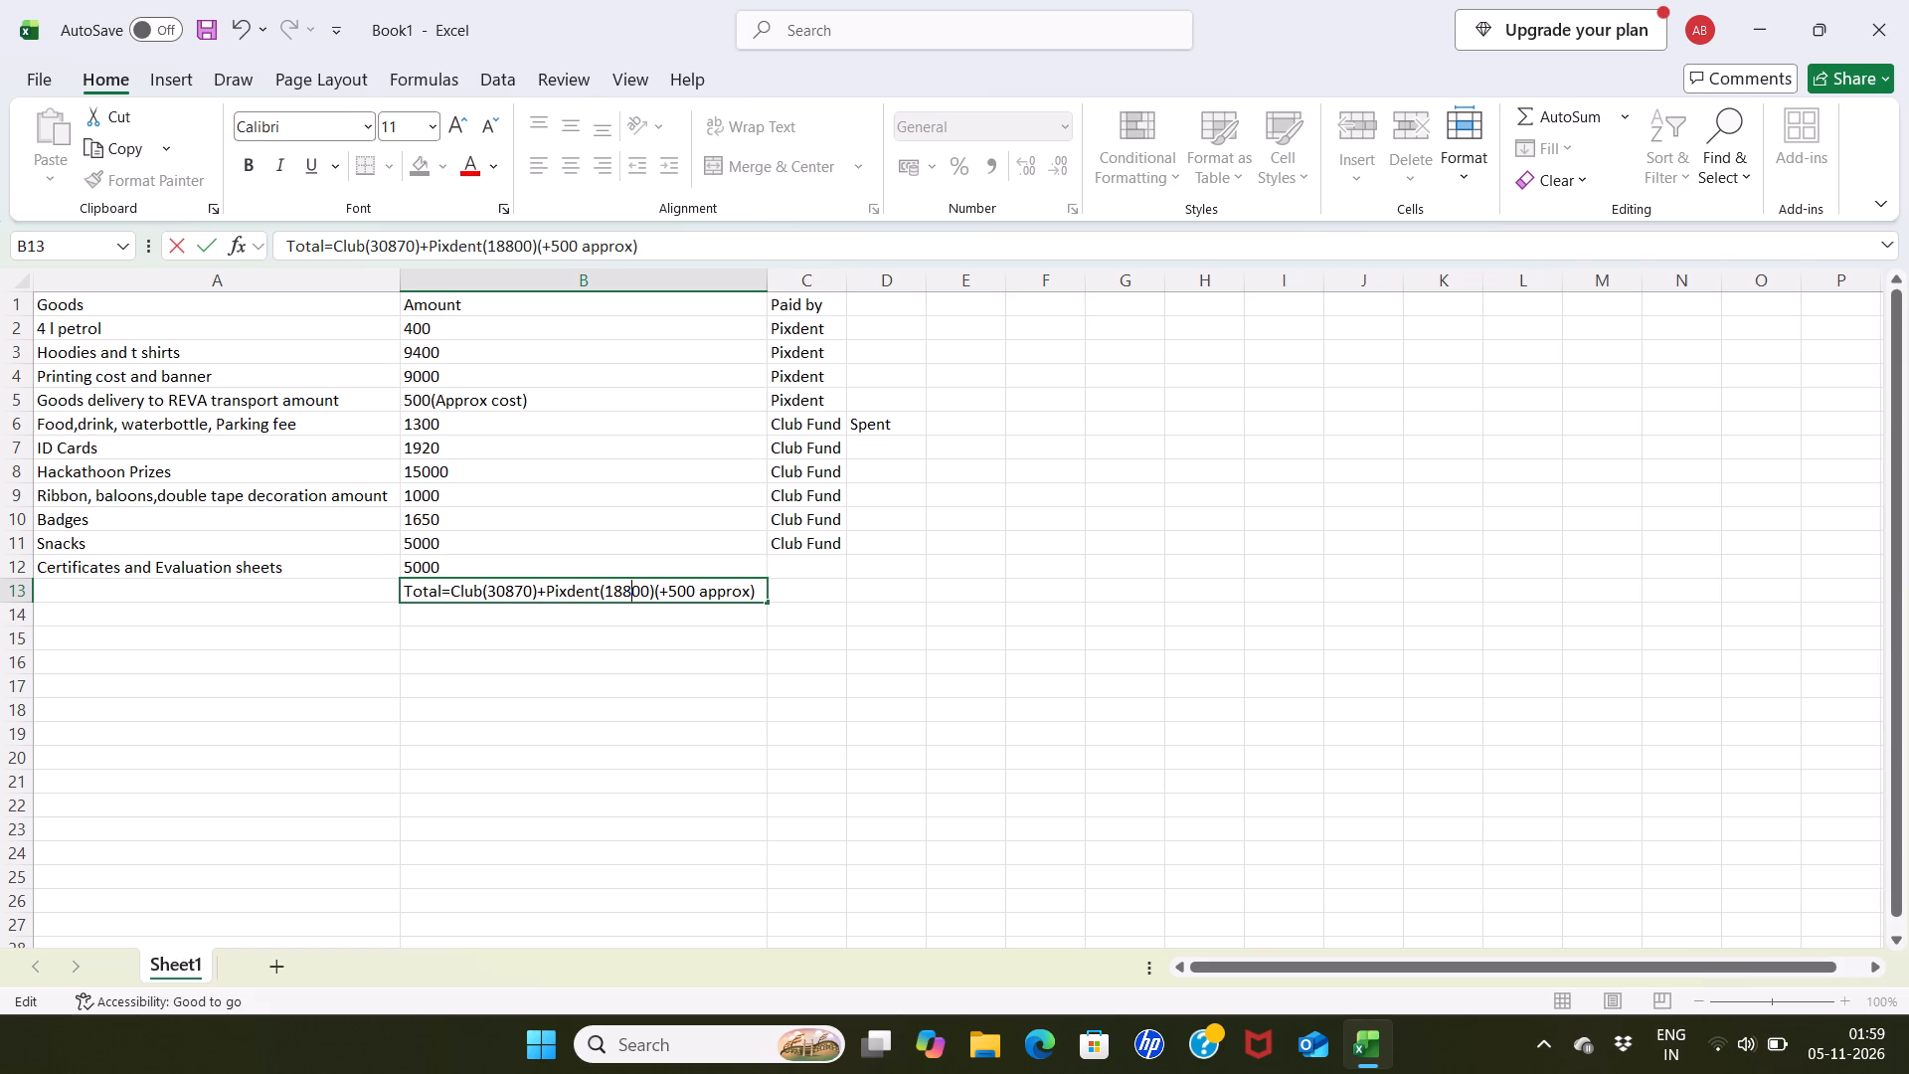
scroll(468, 404, "right", 1)
scroll(531, 397, "up", 2)
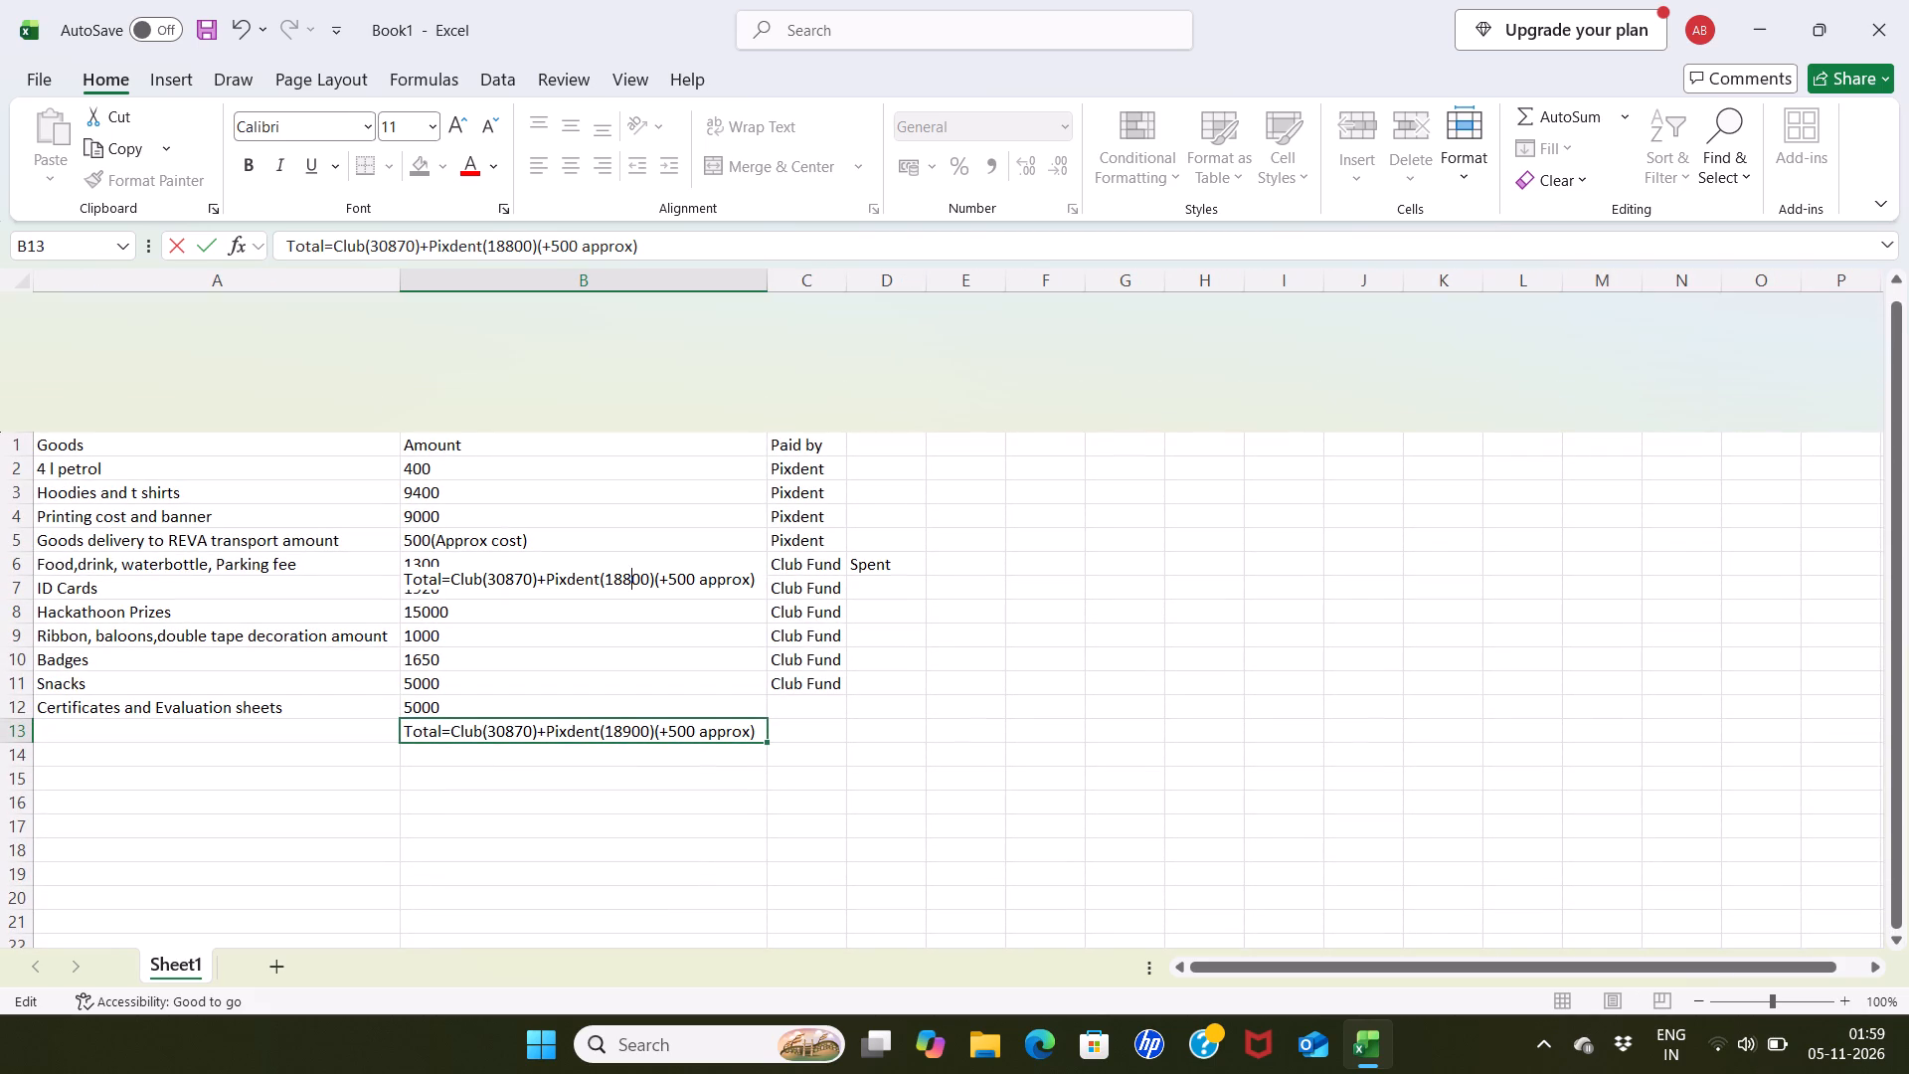
scroll(583, 502, "down", 1)
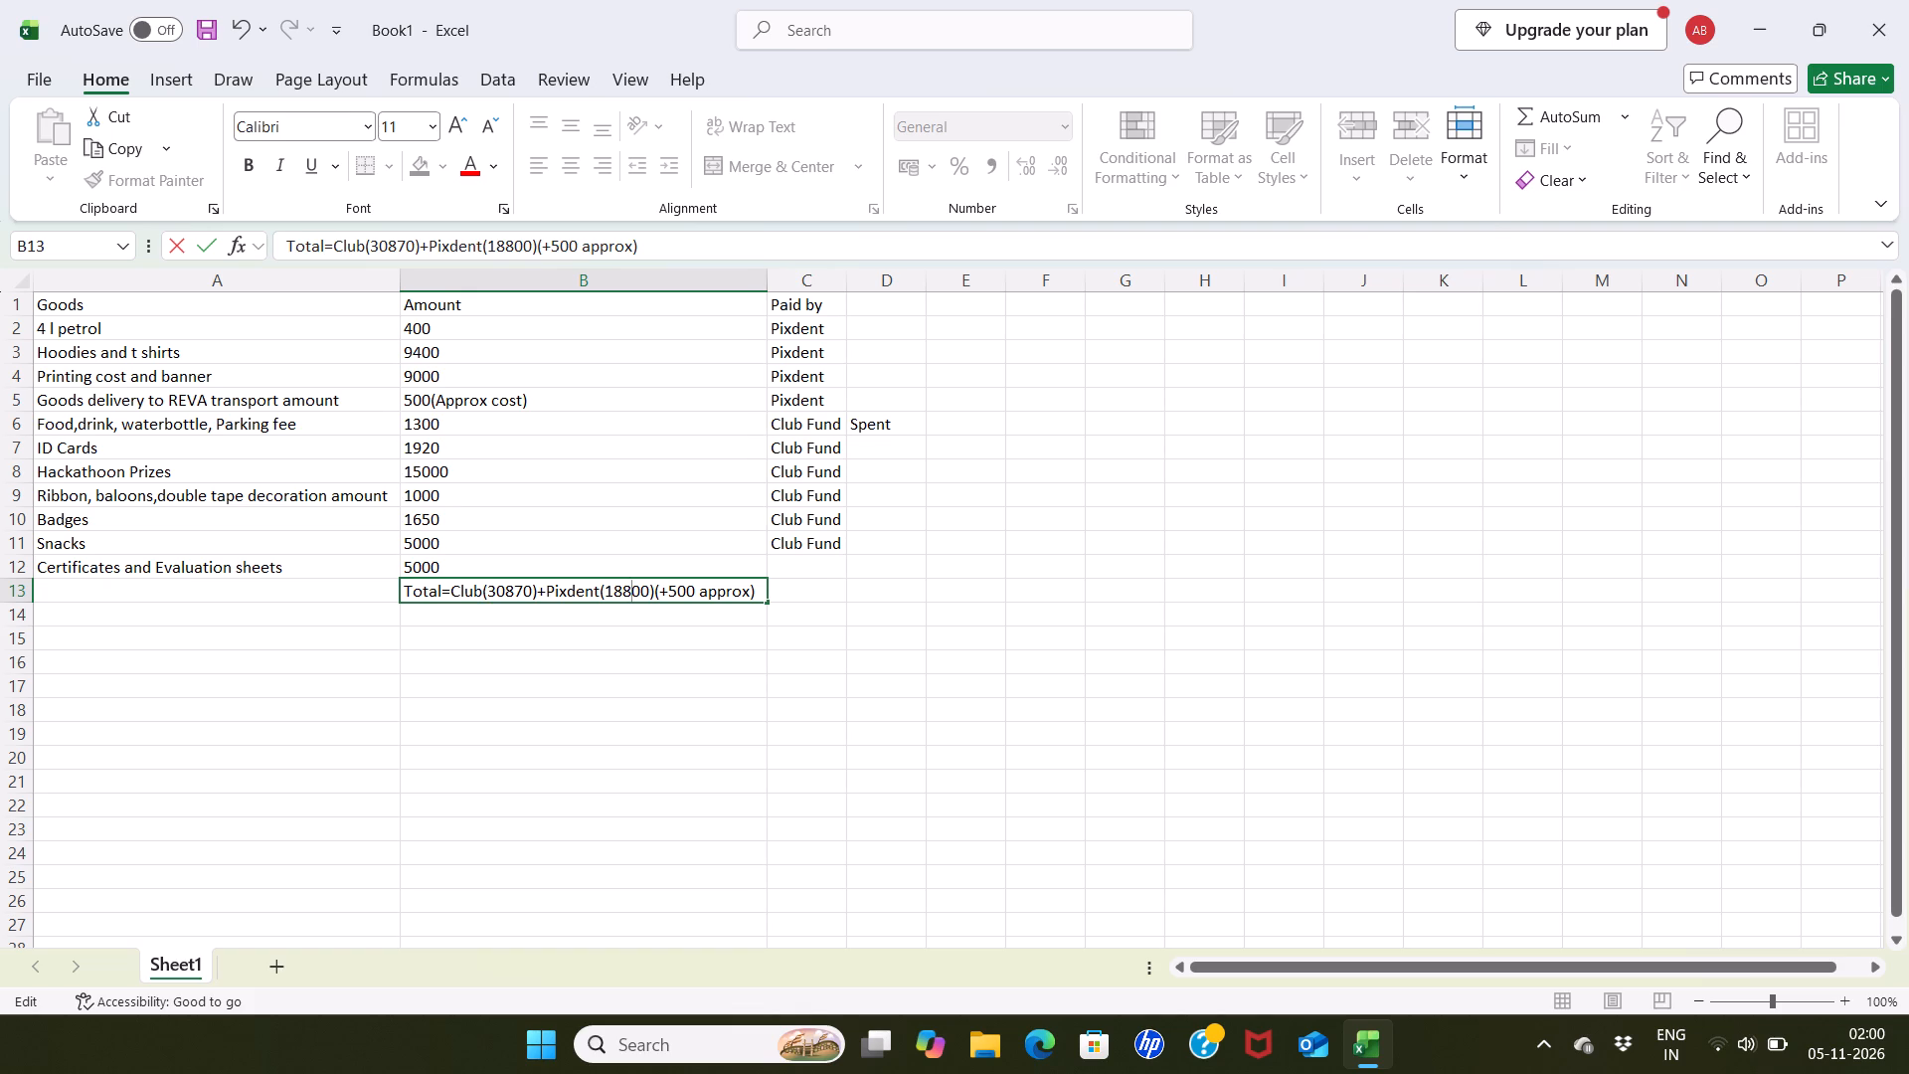
double_click(1178, 429)
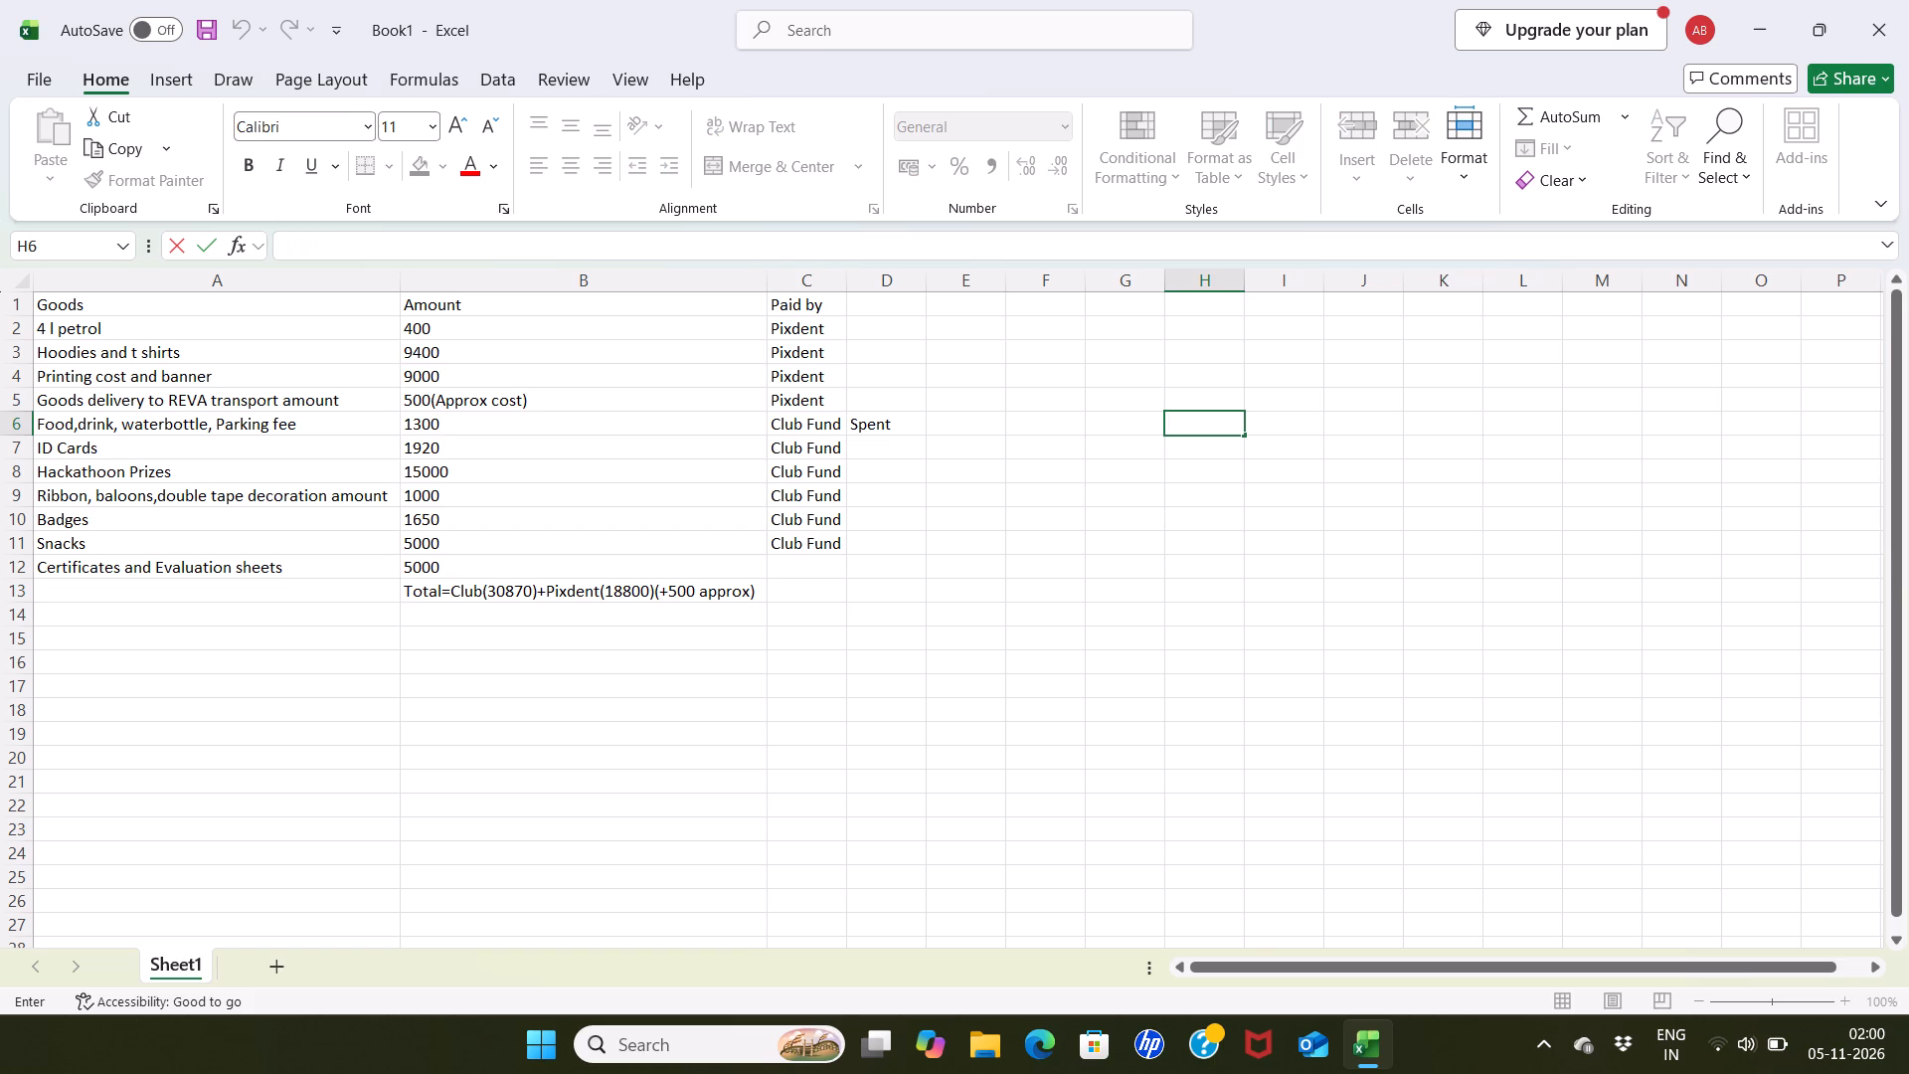
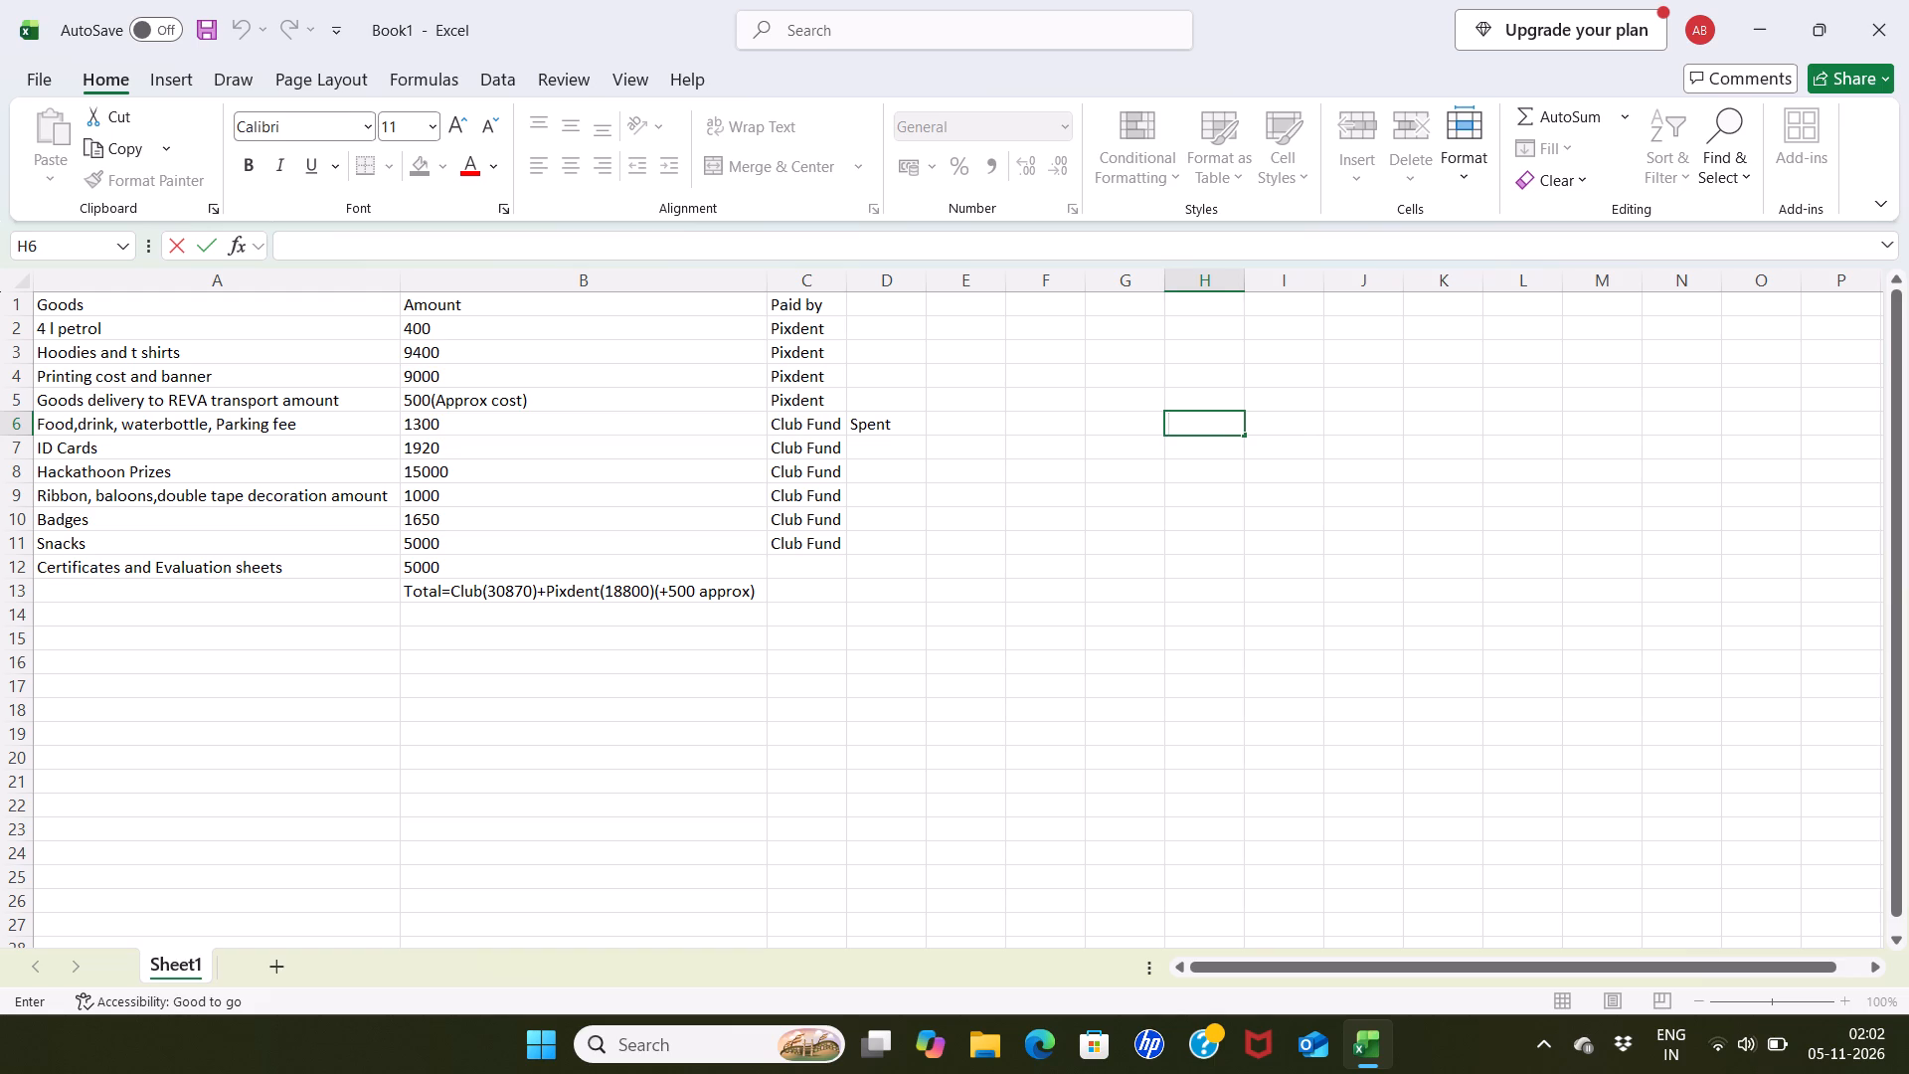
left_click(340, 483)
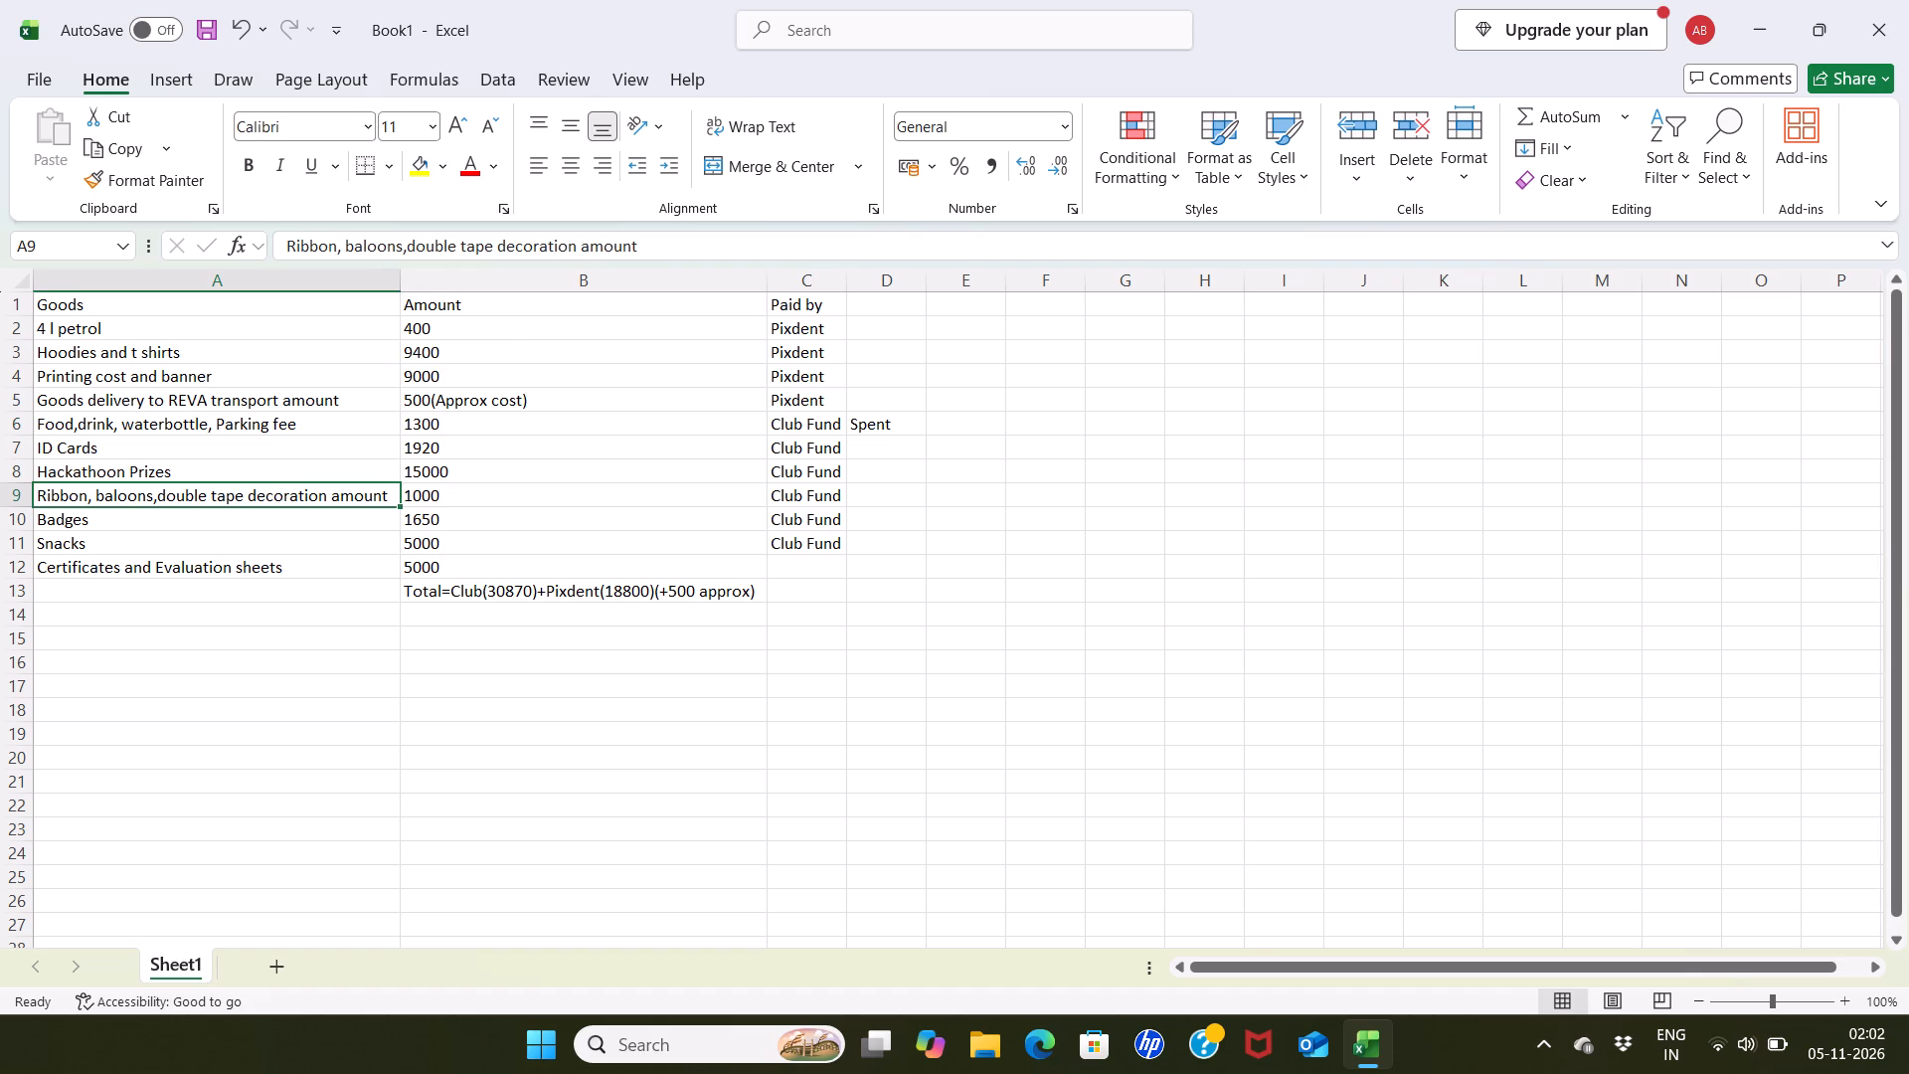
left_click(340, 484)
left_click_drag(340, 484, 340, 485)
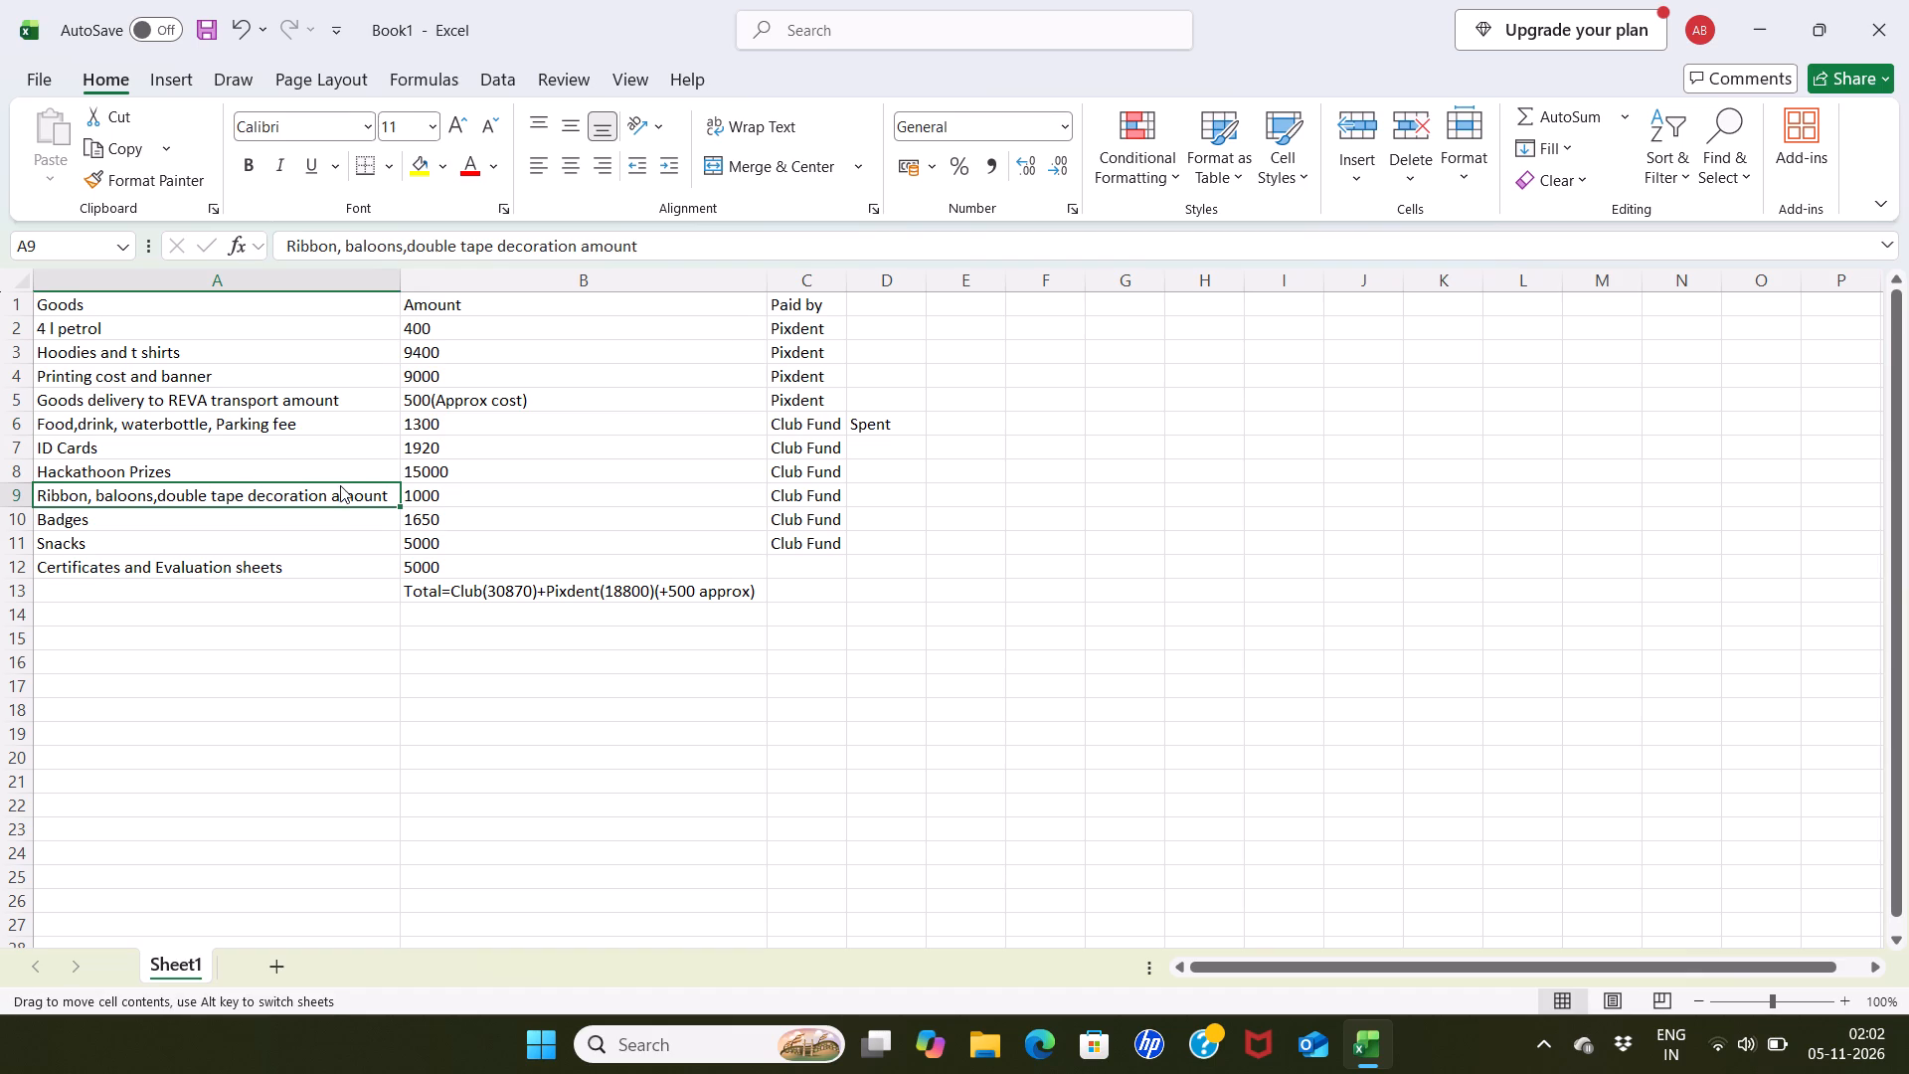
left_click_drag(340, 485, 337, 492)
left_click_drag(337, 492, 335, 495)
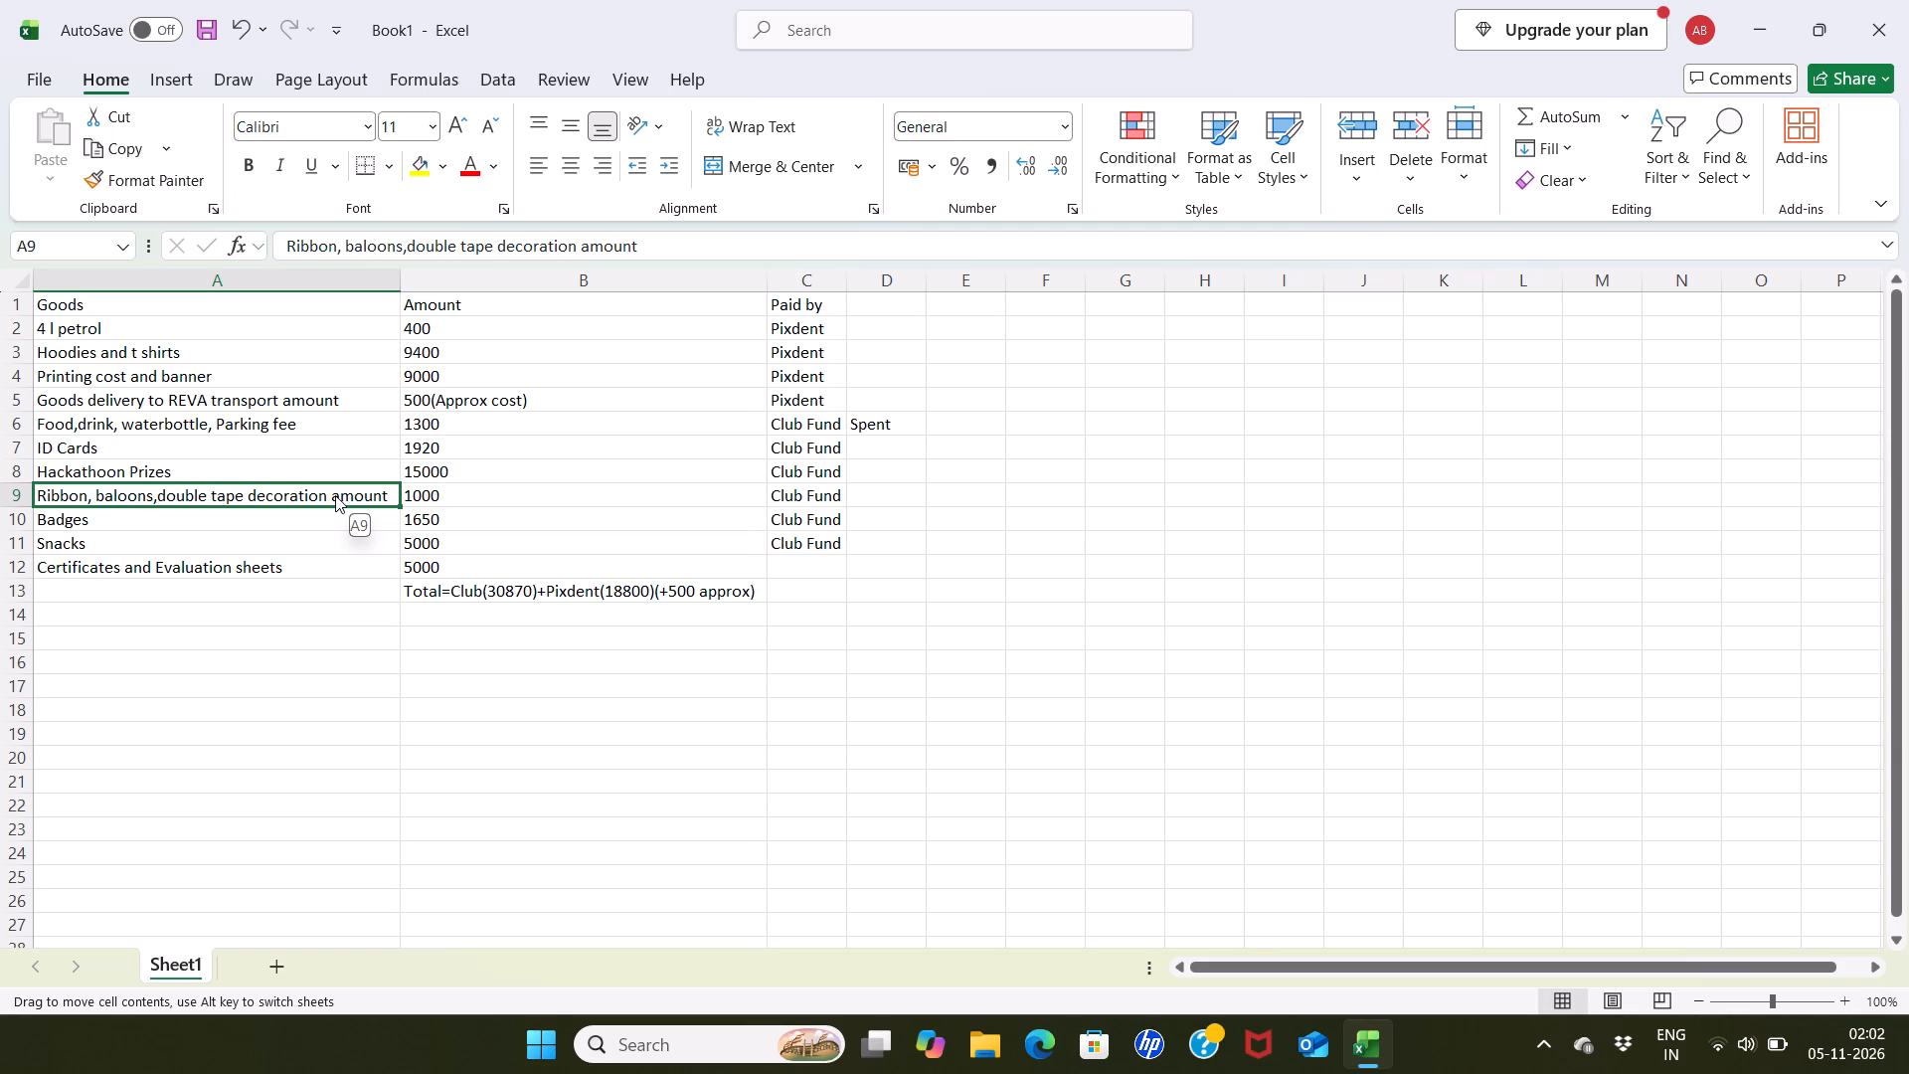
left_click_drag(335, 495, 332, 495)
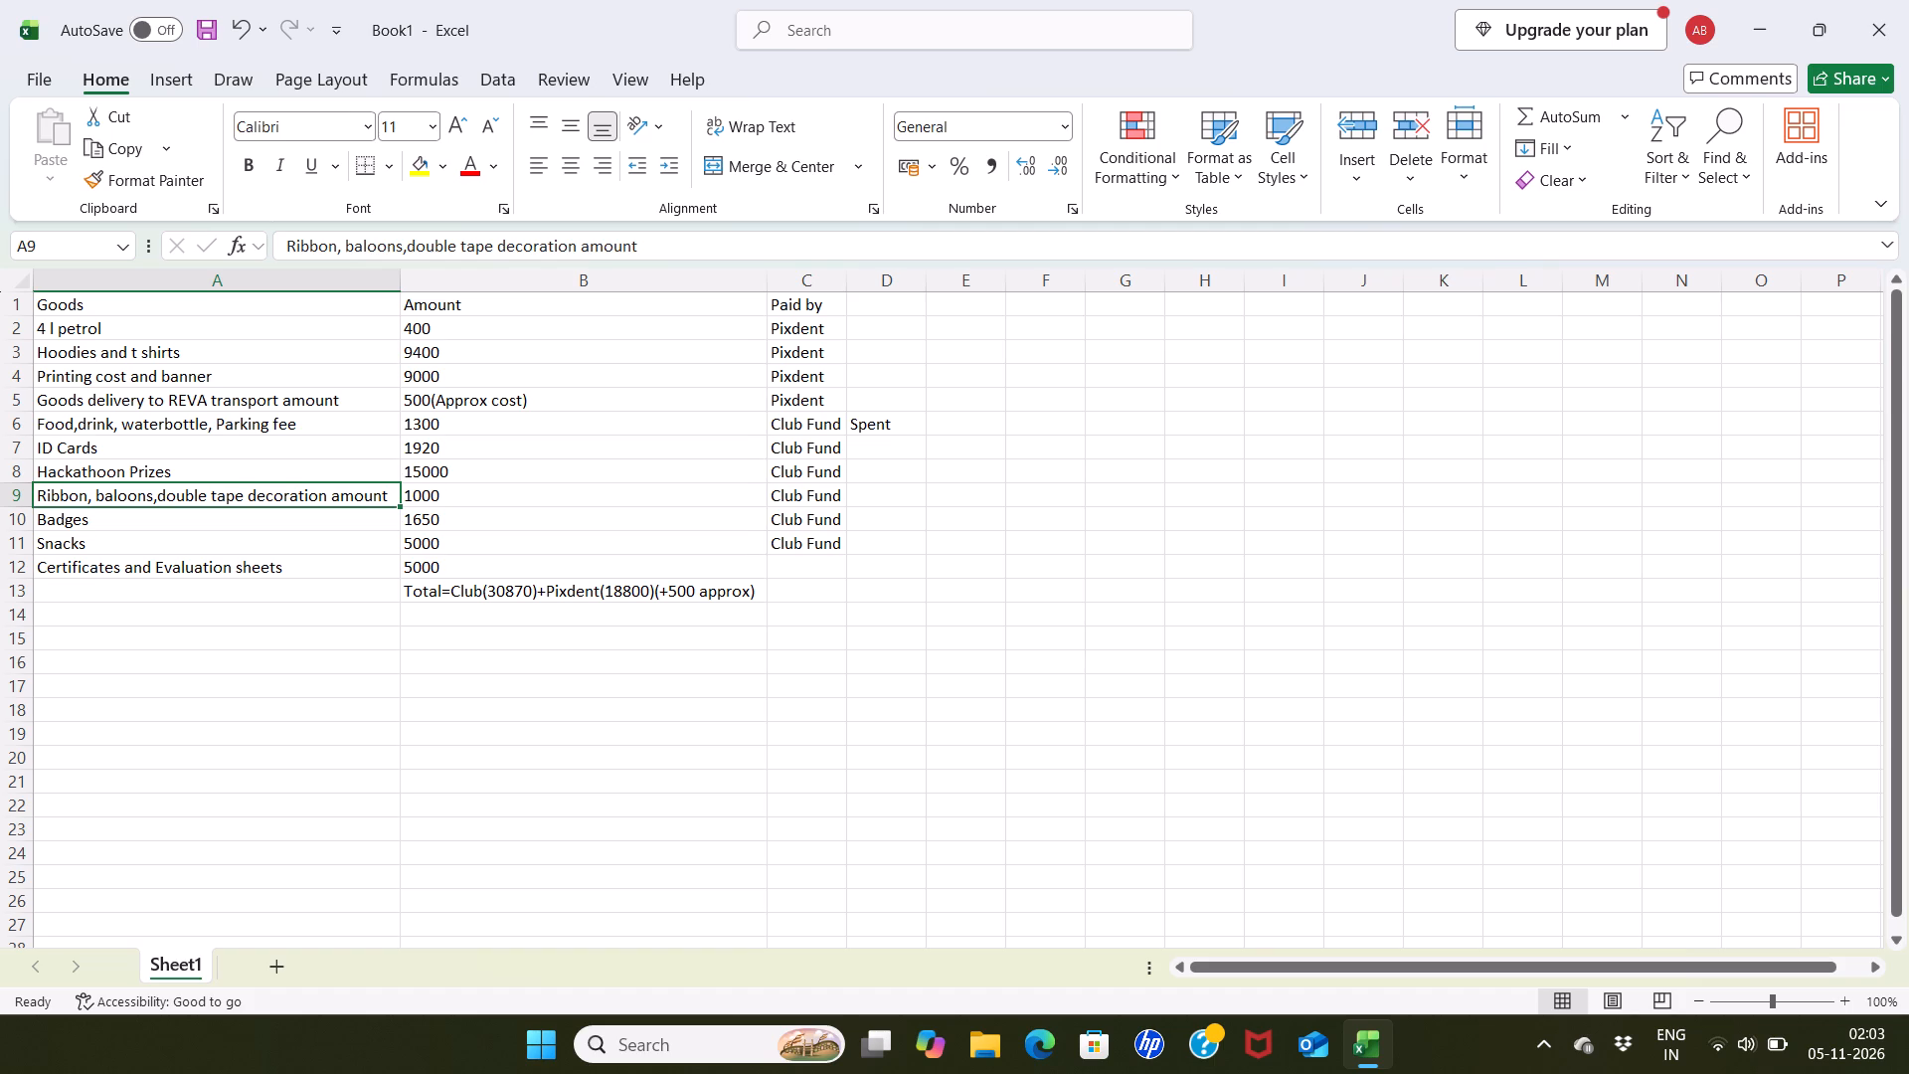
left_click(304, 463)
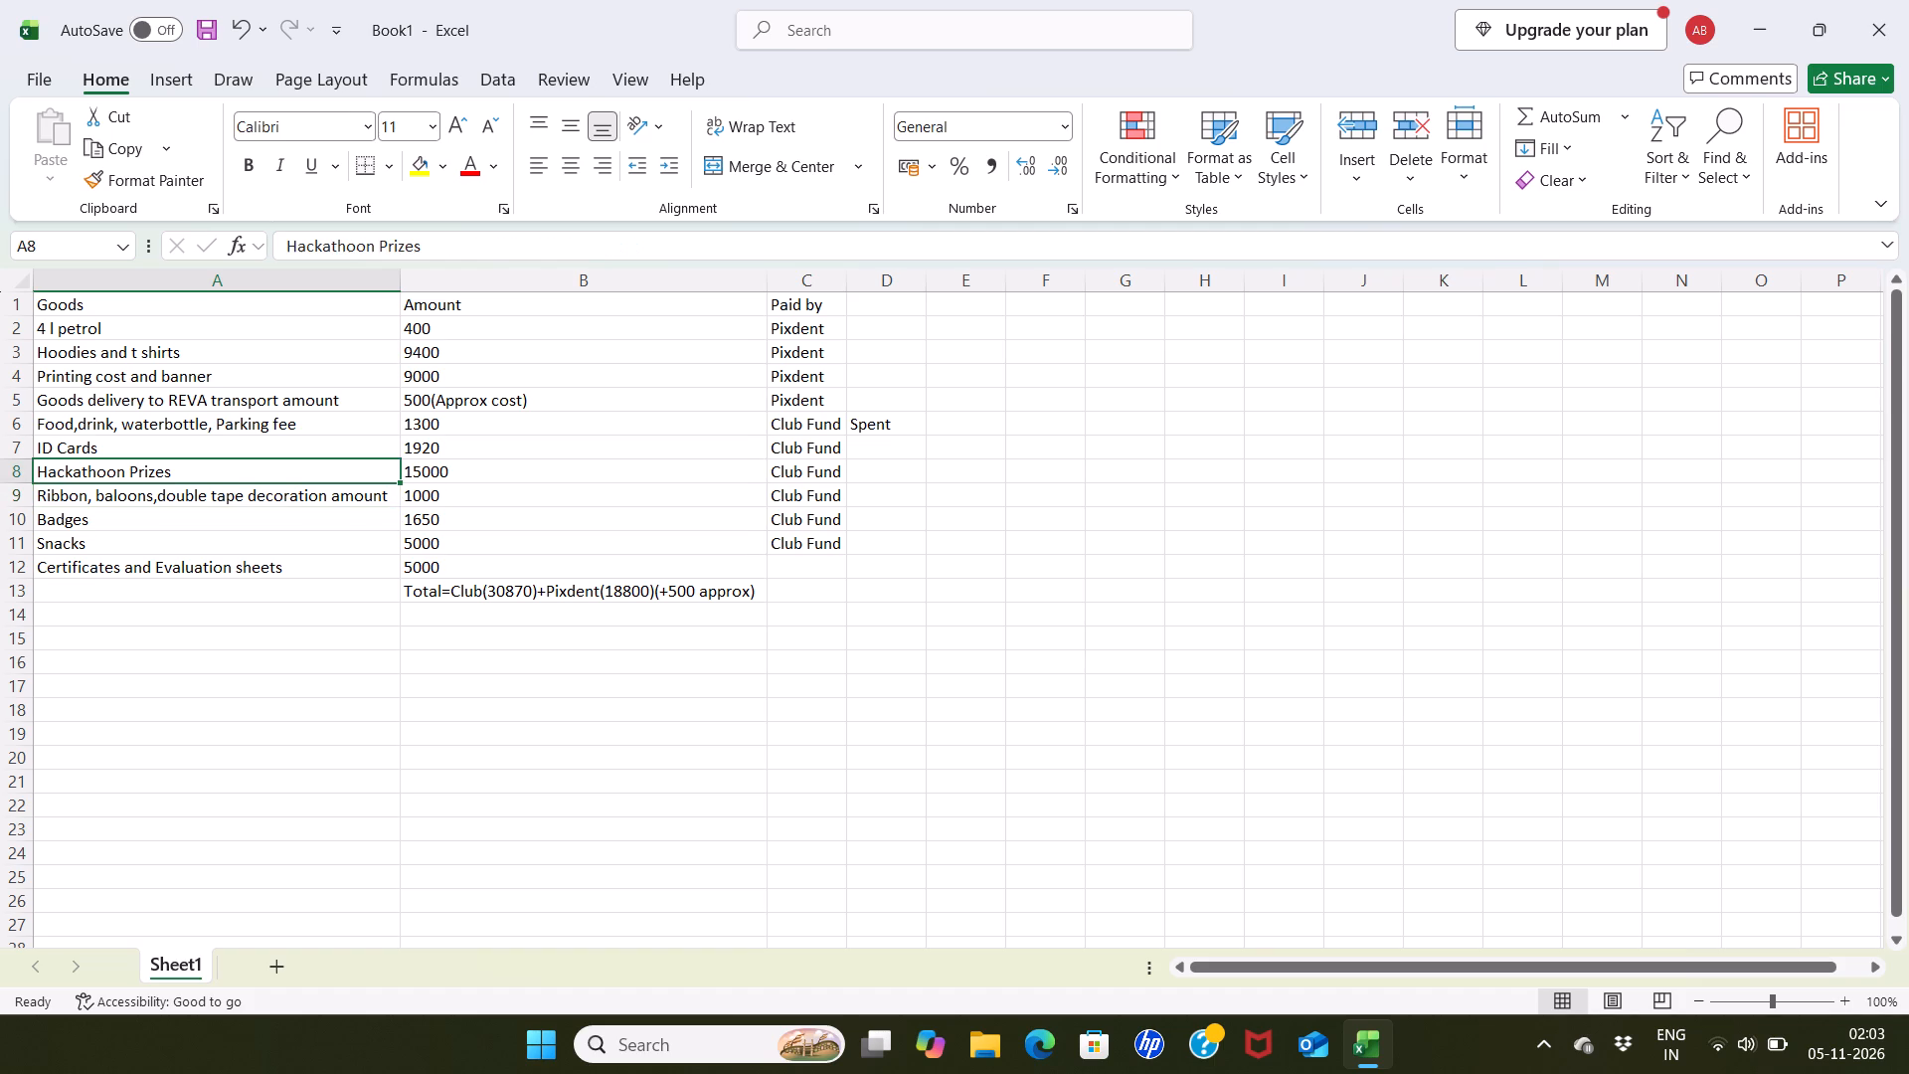
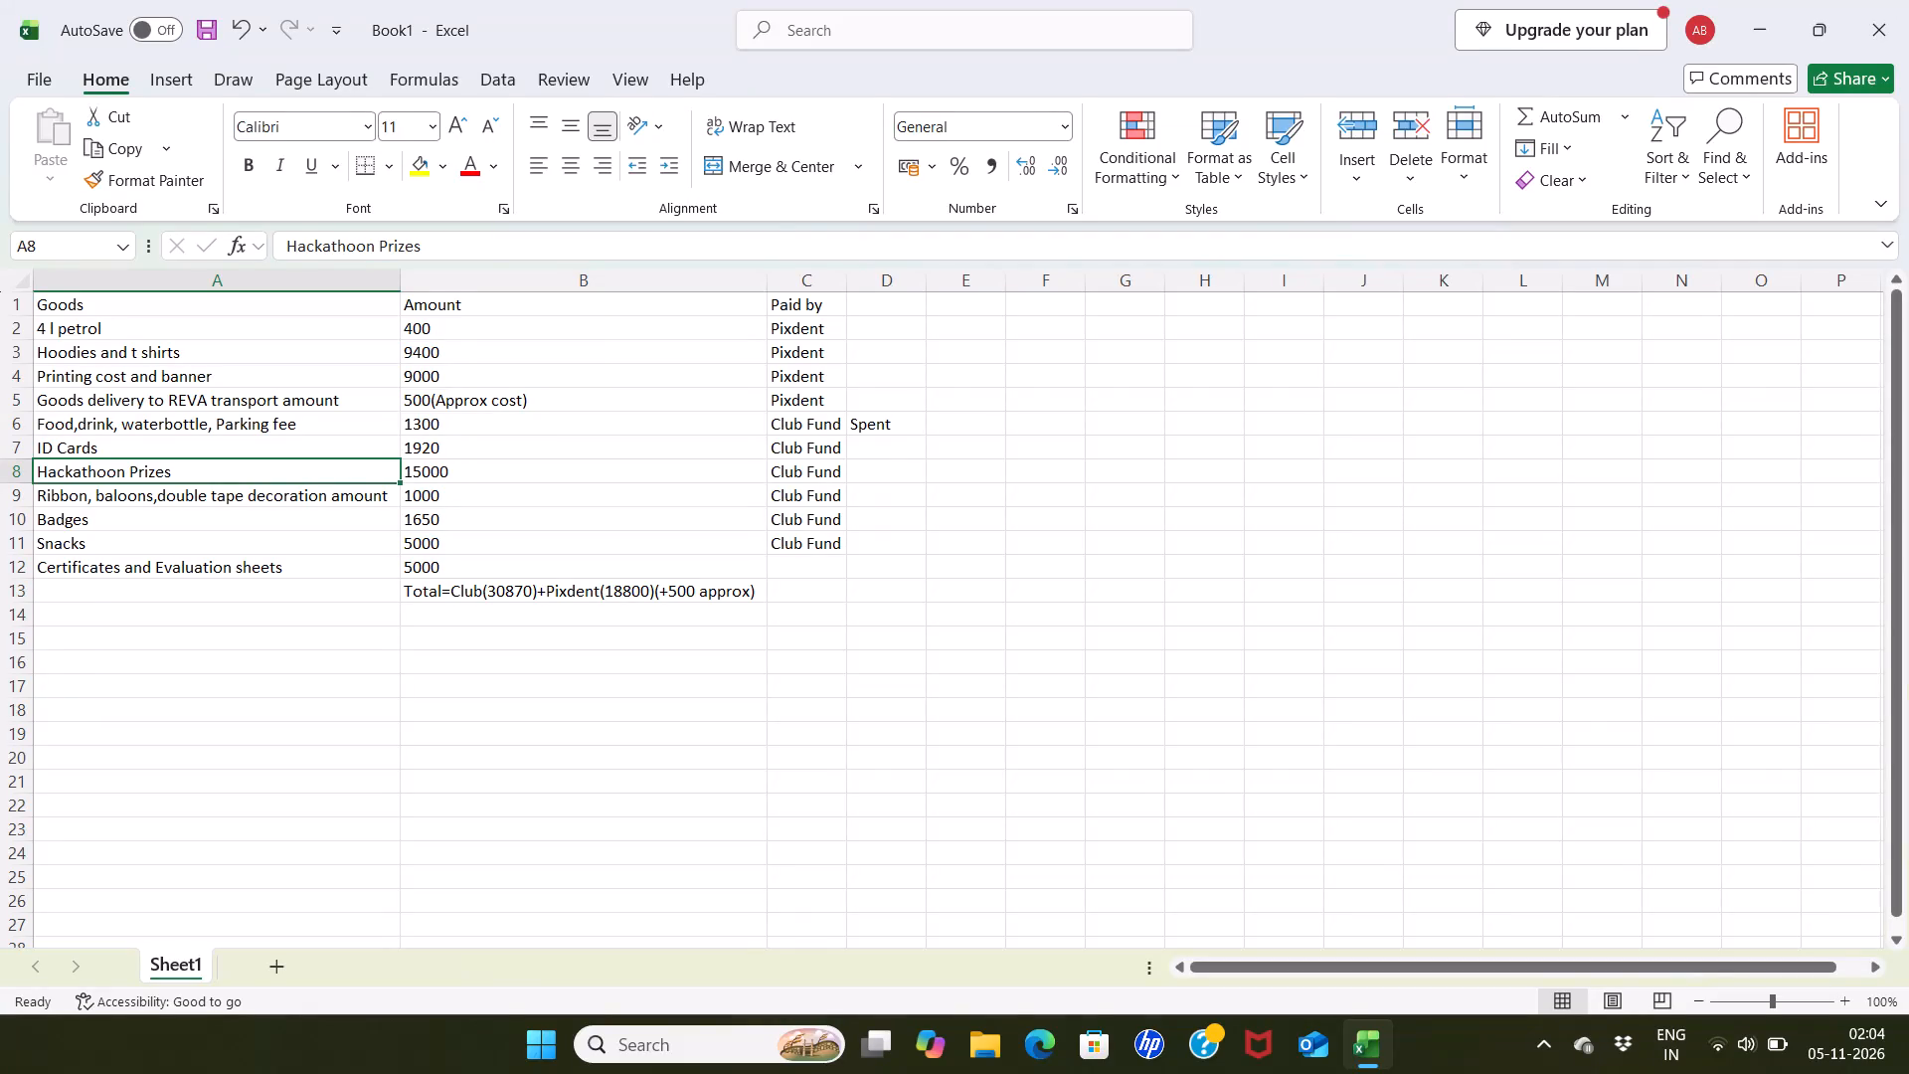
Add the prefix "E" to the Certificates and Evaluation sheets entry in A12, making it "E Certificates and Evaluation sheets".
double_click(44, 575)
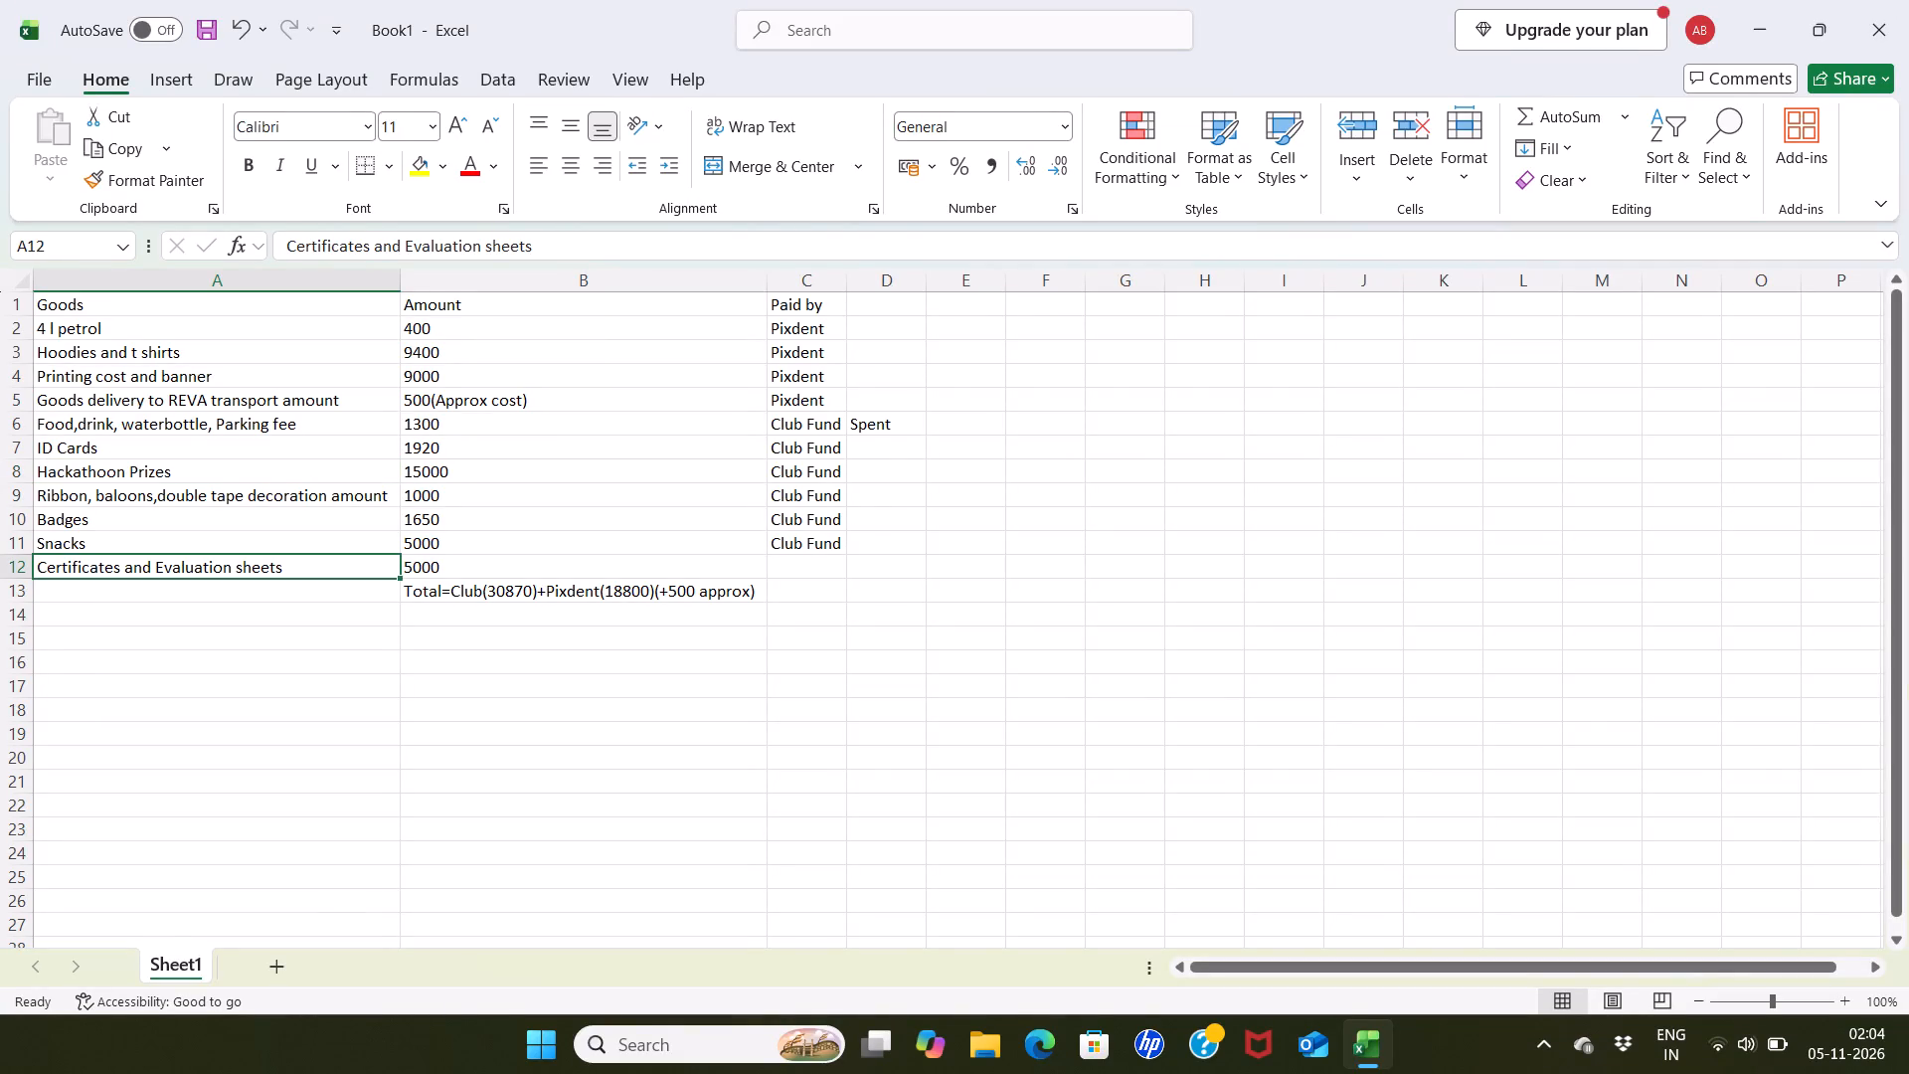
double_click(42, 568)
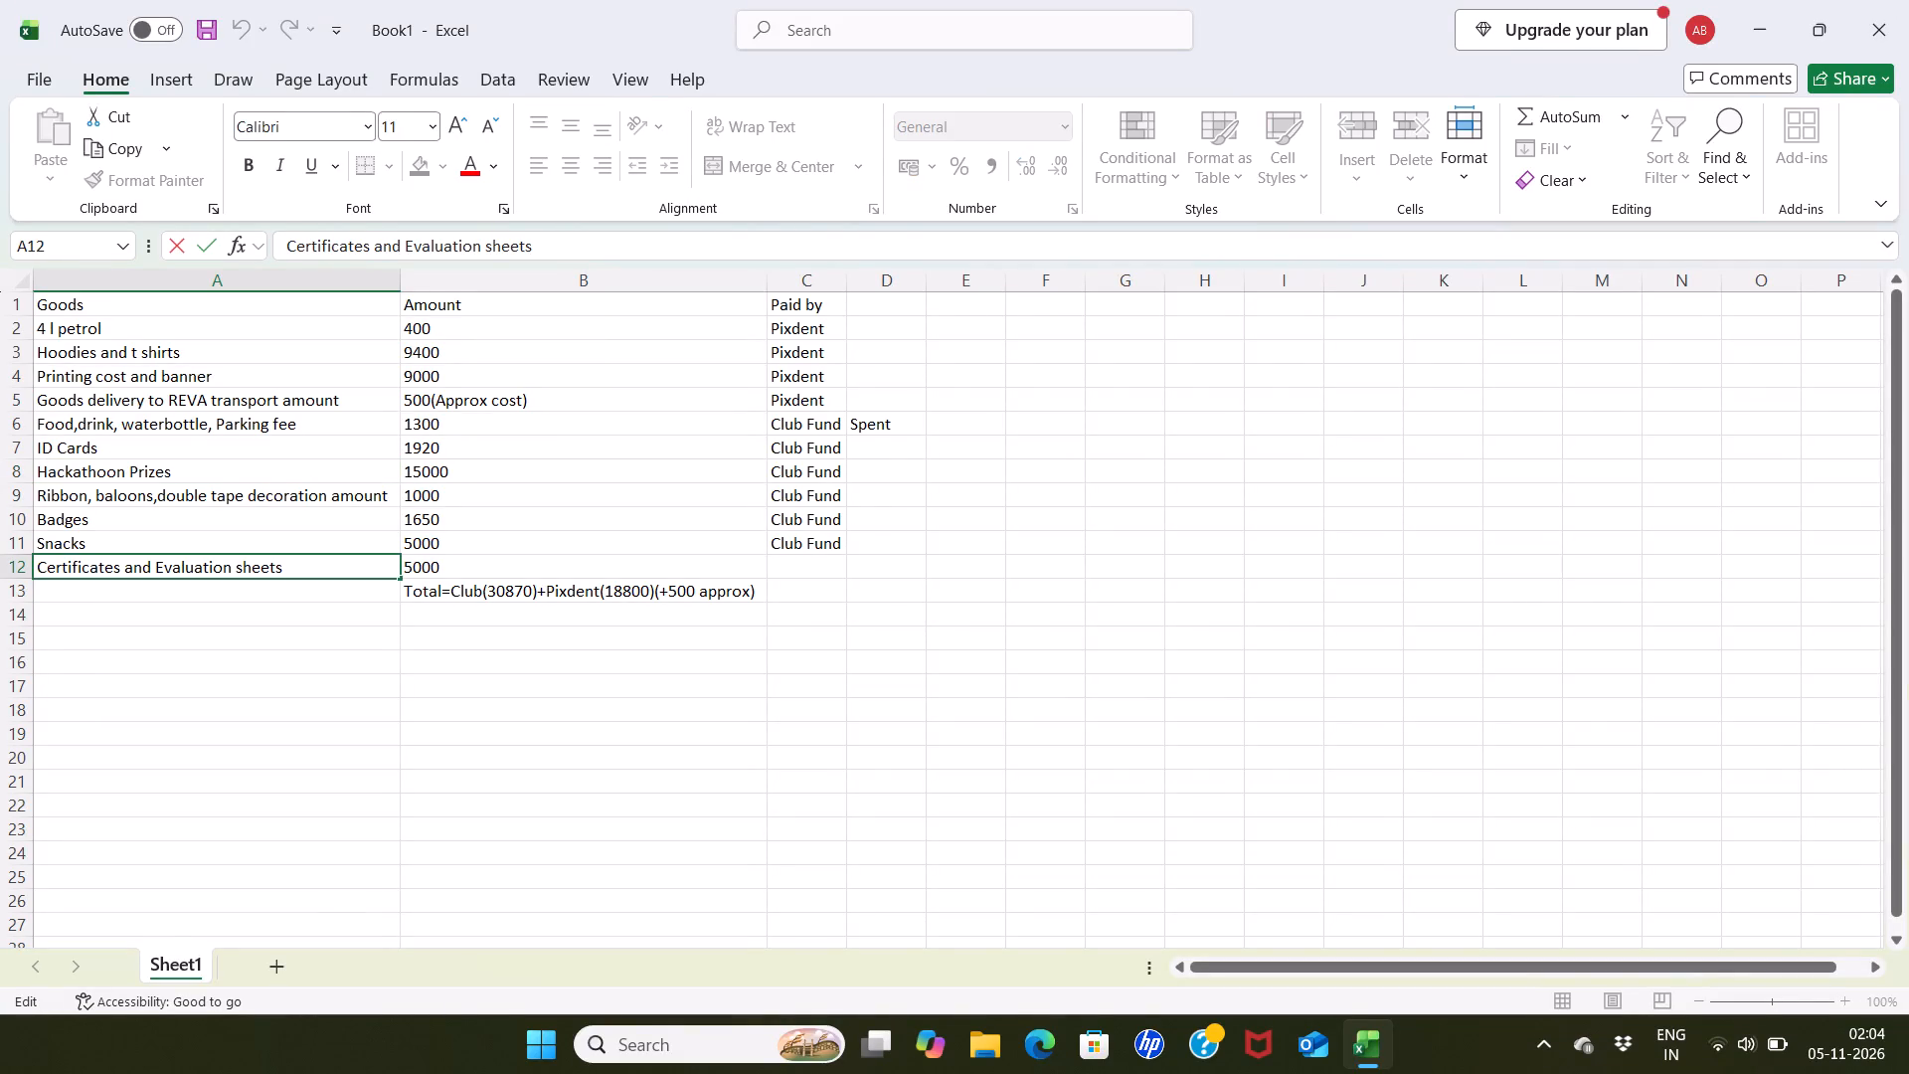
key("shift+e")
key("space")
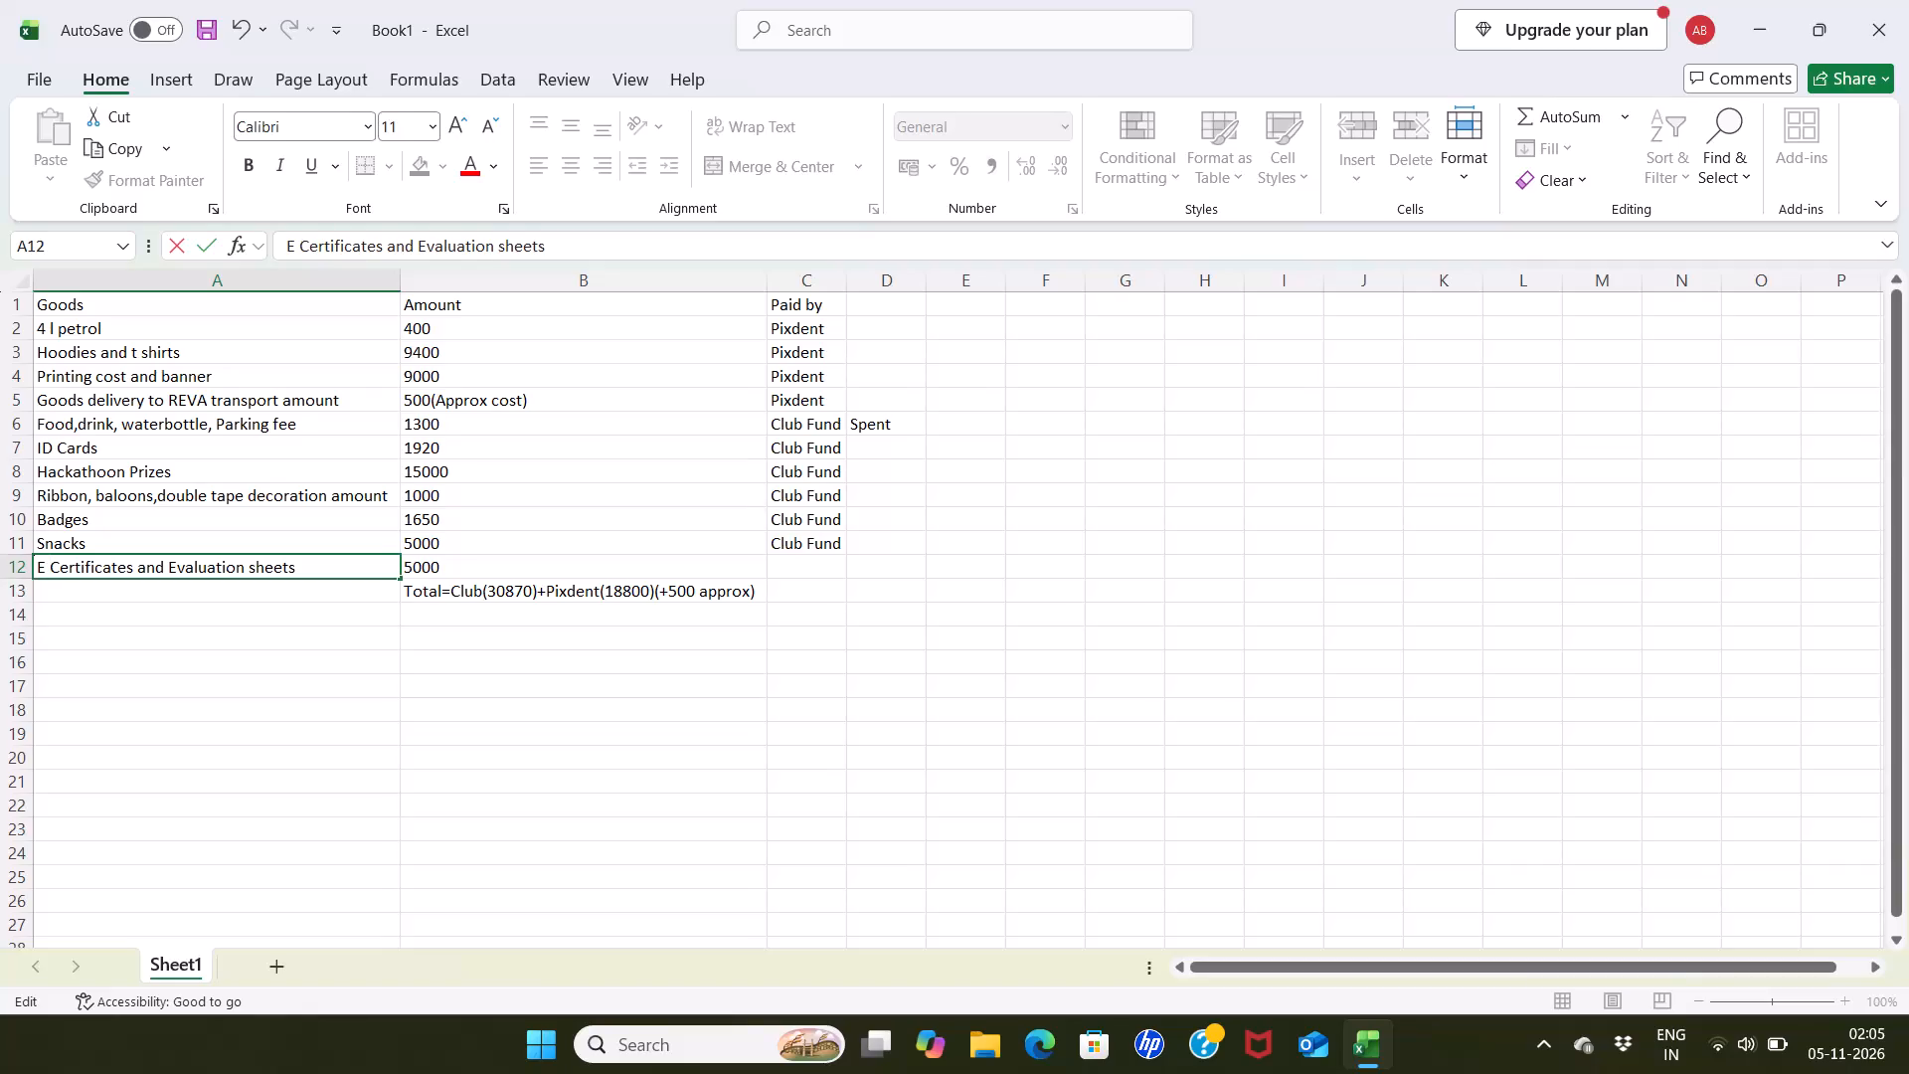
double_click(490, 539)
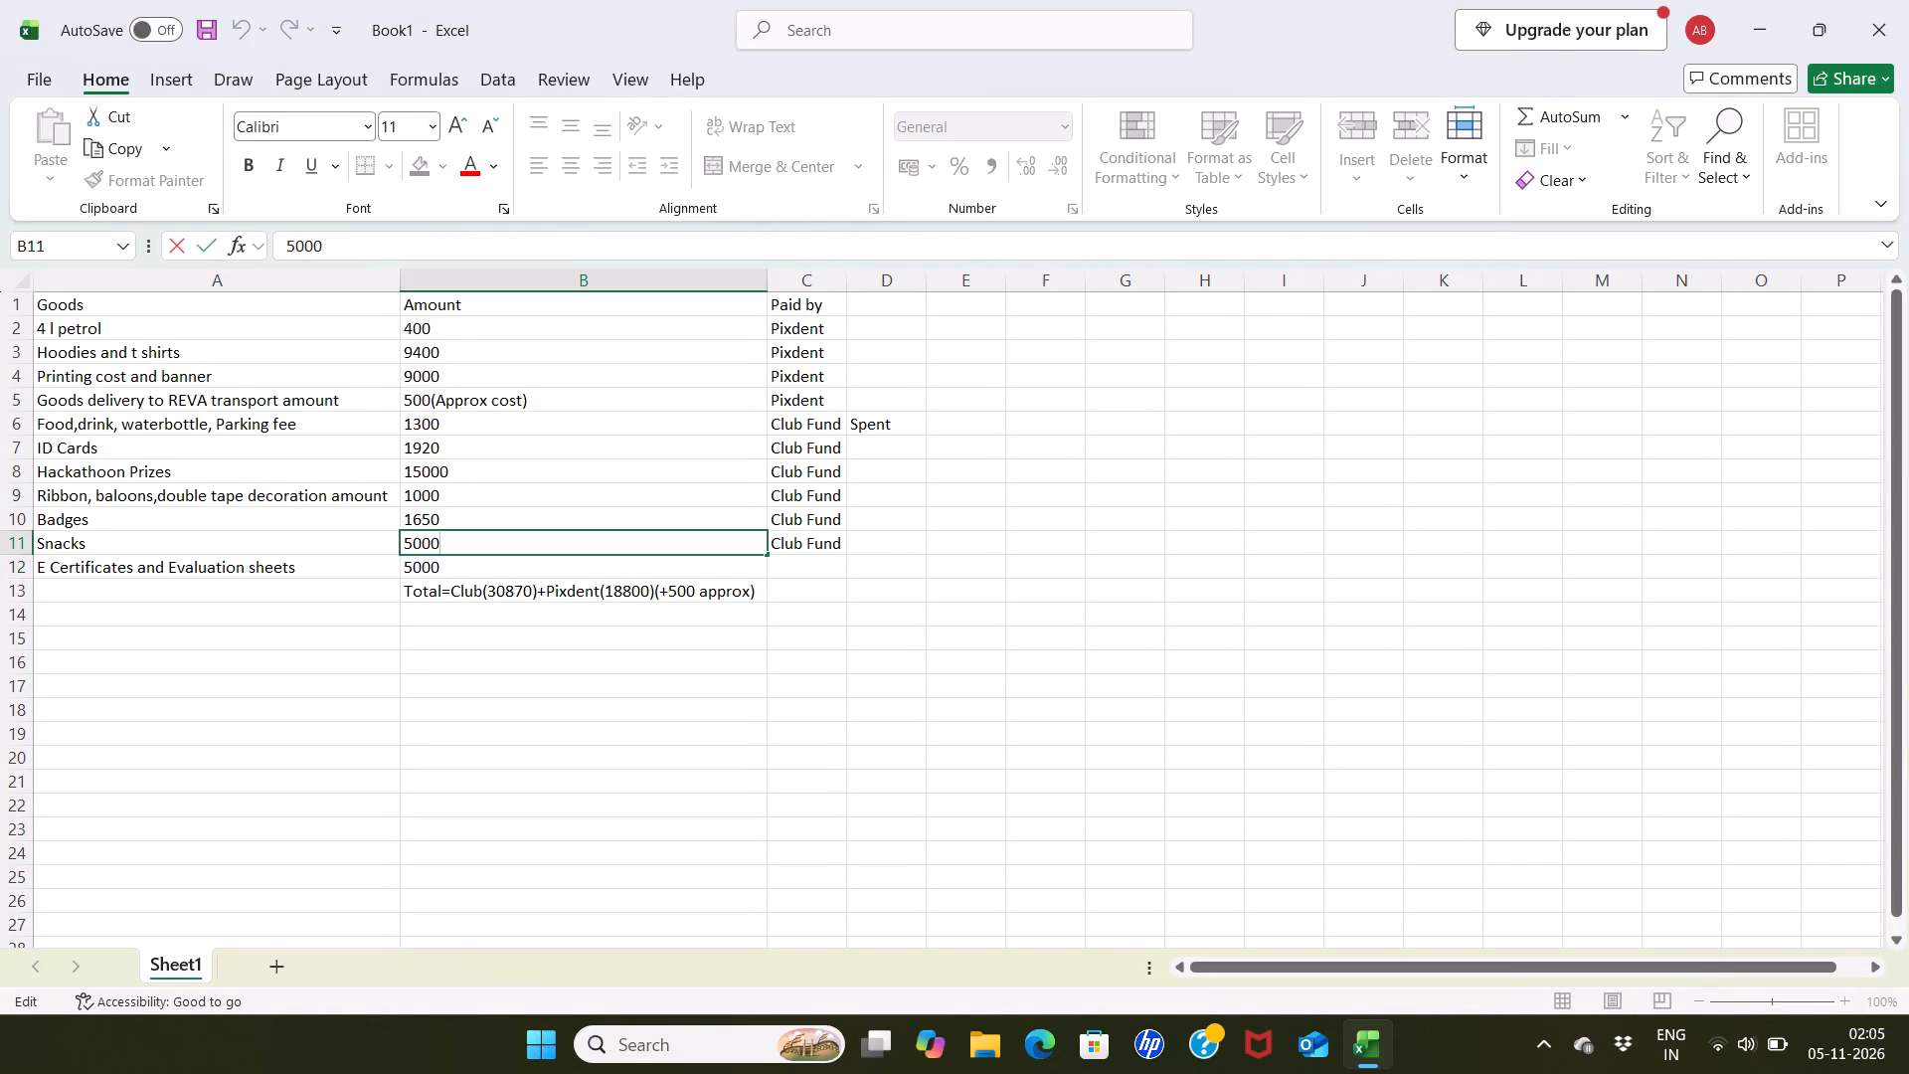
Enter "club fund" as the payer for the certificates and evaluation sheets row in C12.
double_click(829, 570)
key("c")
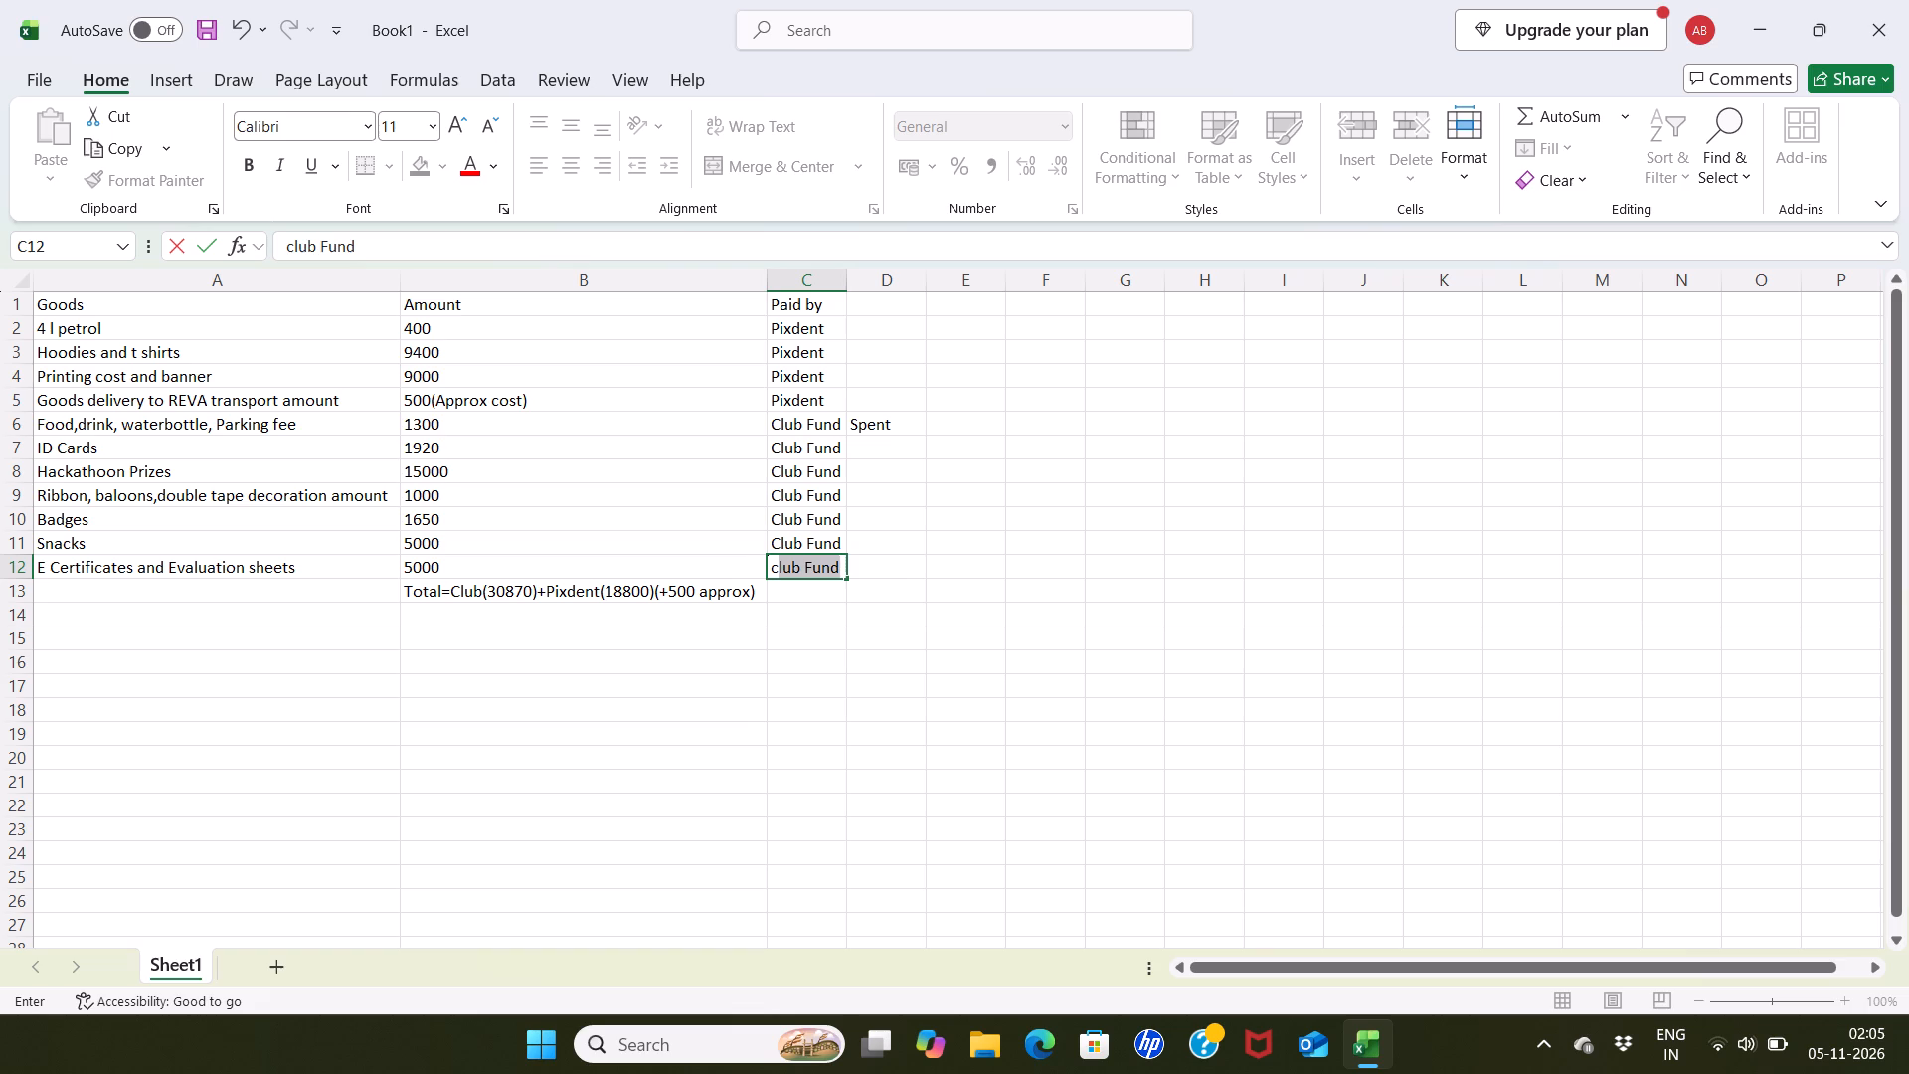
type("lub fund")
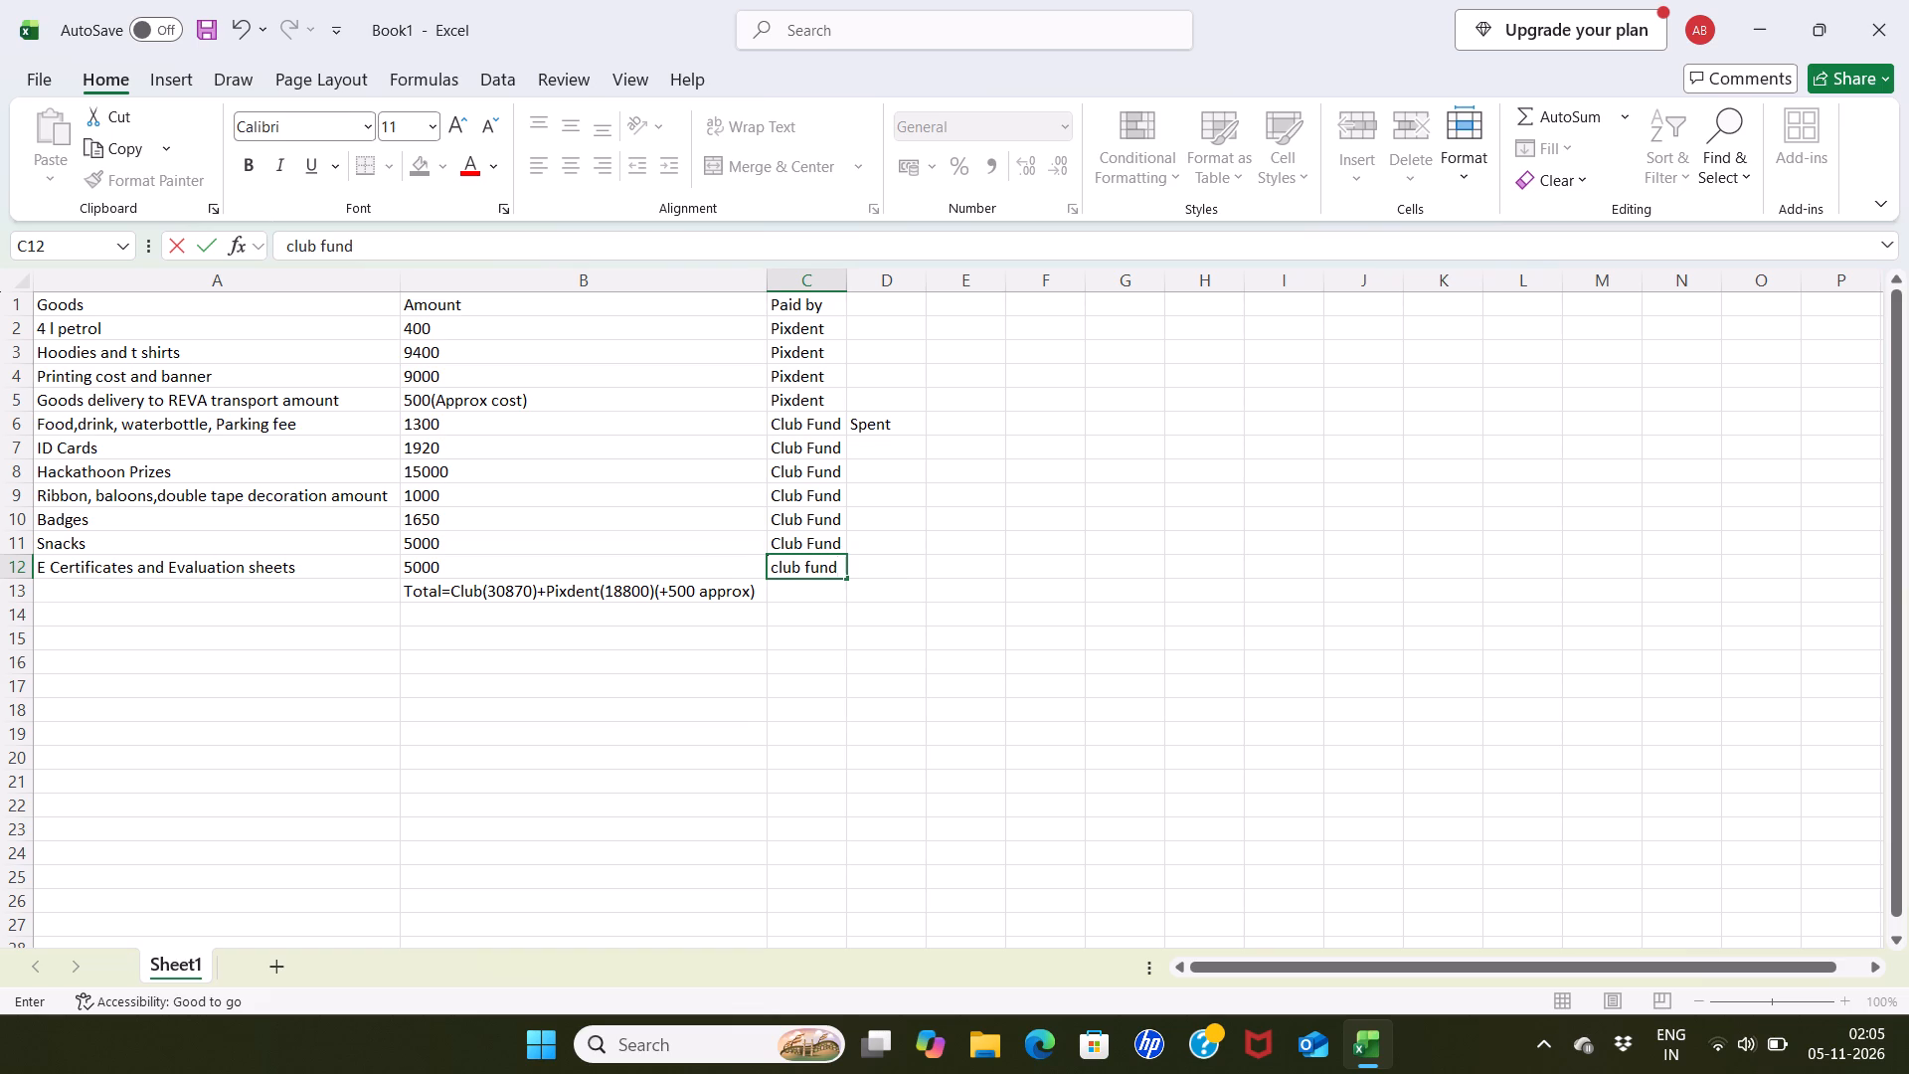
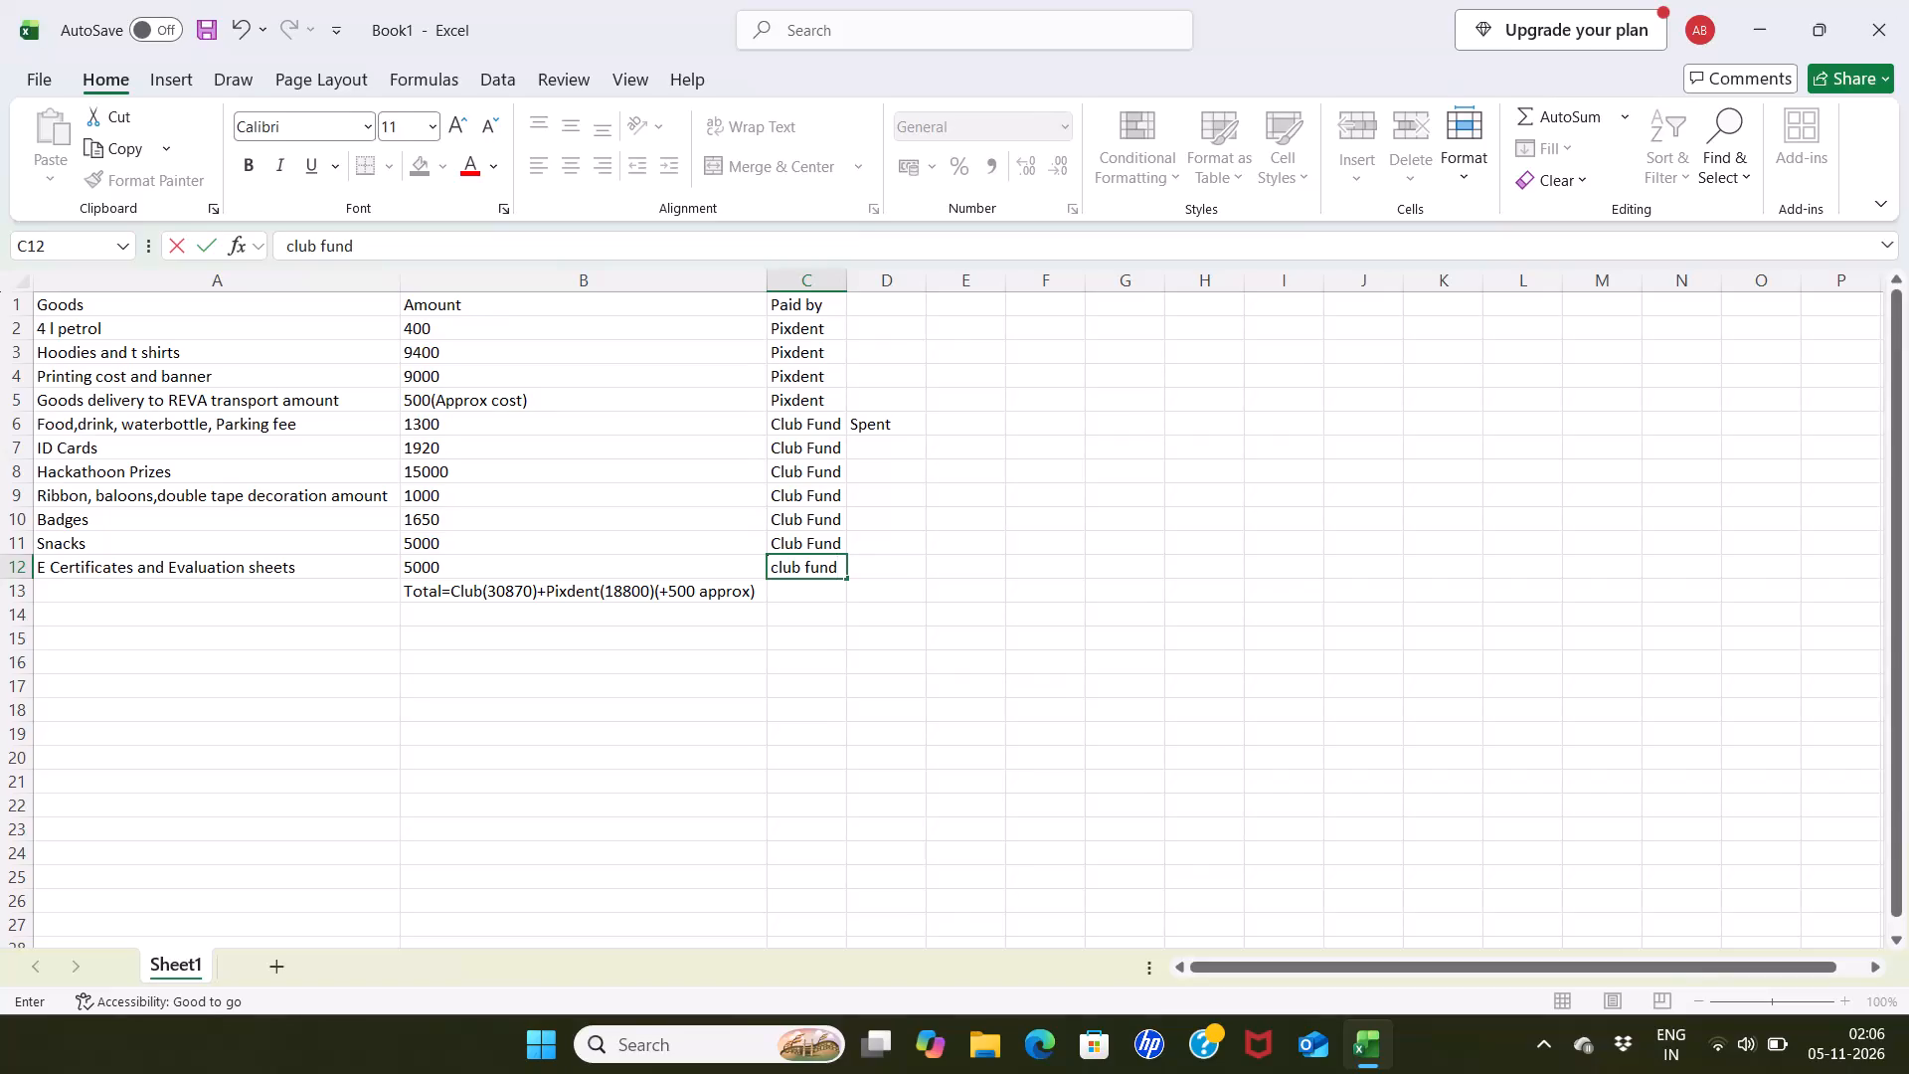
Shorten the goods entry in A12 to "E Certificates" by removing the evaluation sheets wording.
double_click(352, 567)
key("BackSpace")
key("BackSpace")
key("BackSpace")
key("BackSpace")
key("BackSpace")
key("BackSpace")
key("BackSpace")
key("BackSpace")
key("BackSpace")
key("BackSpace")
key("BackSpace")
key("BackSpace")
key("BackSpace")
key("BackSpace")
key("BackSpace")
key("BackSpace")
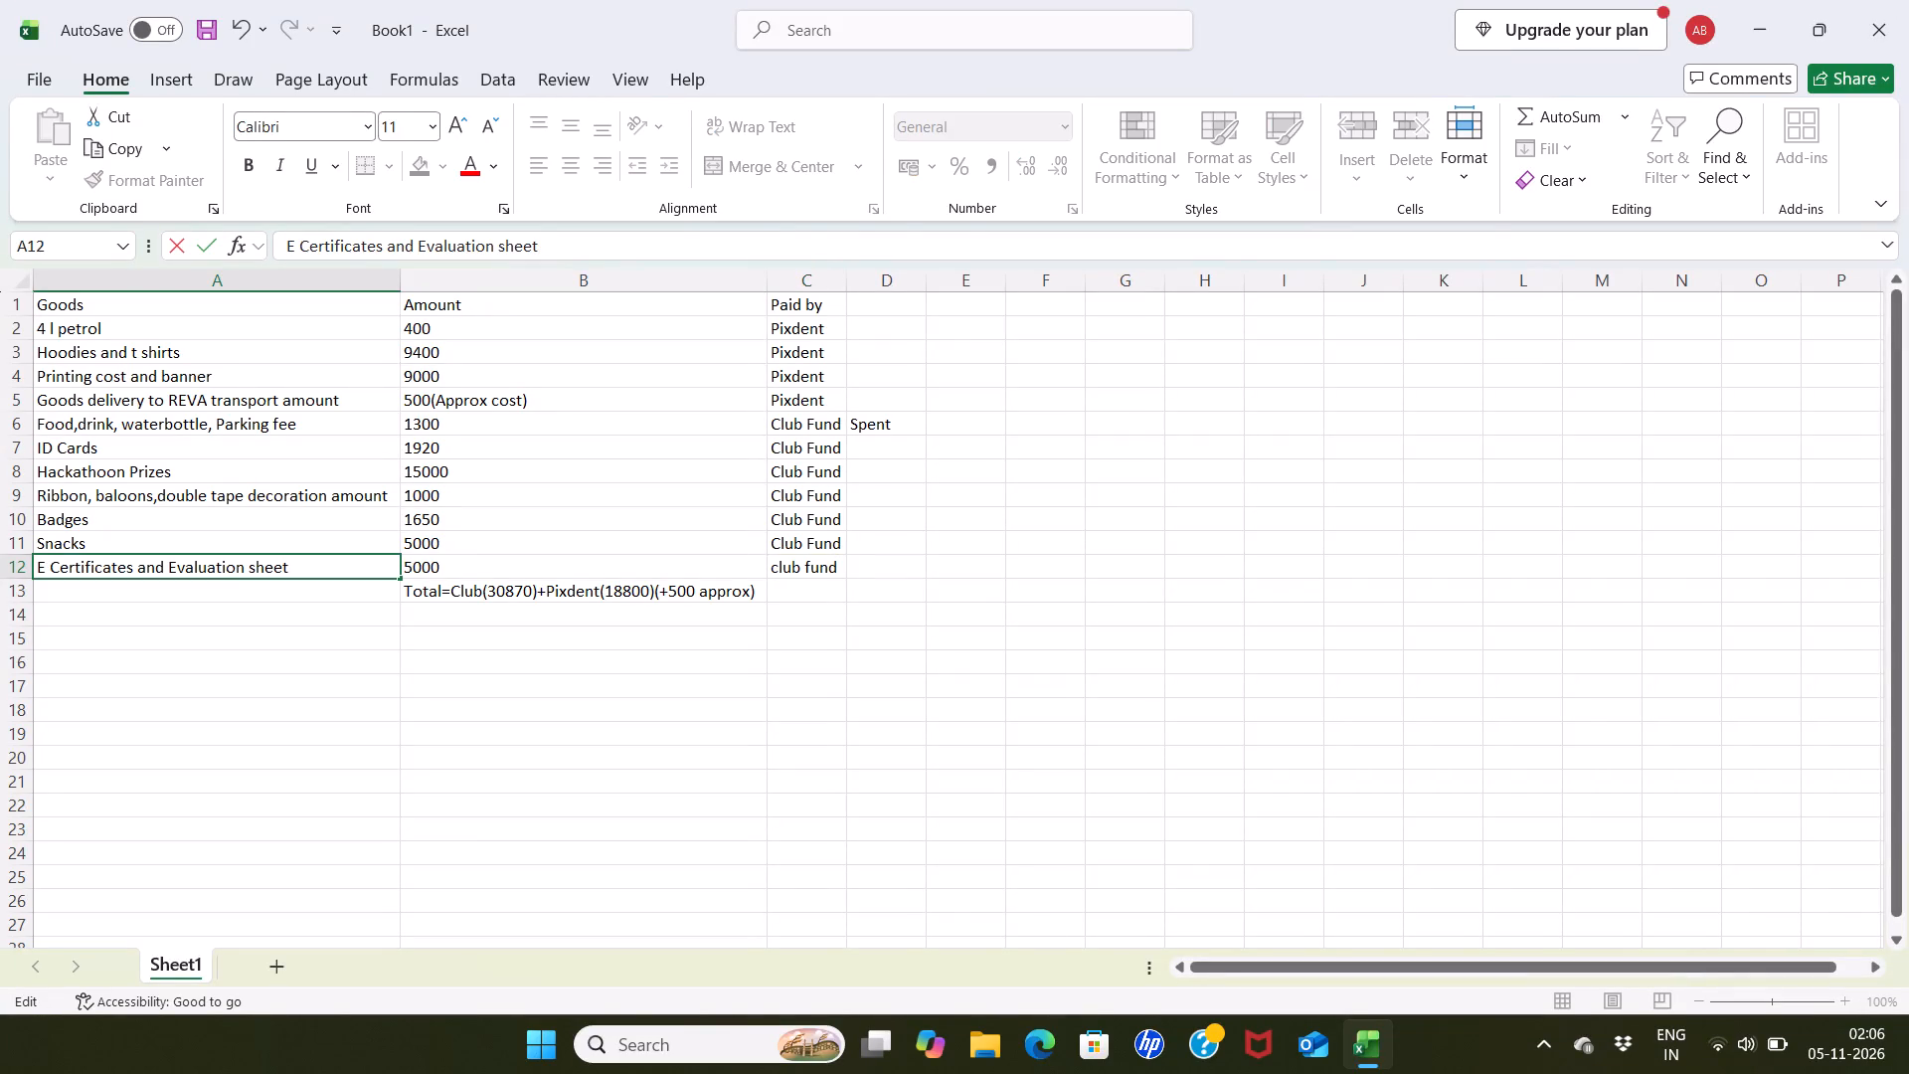
key("BackSpace")
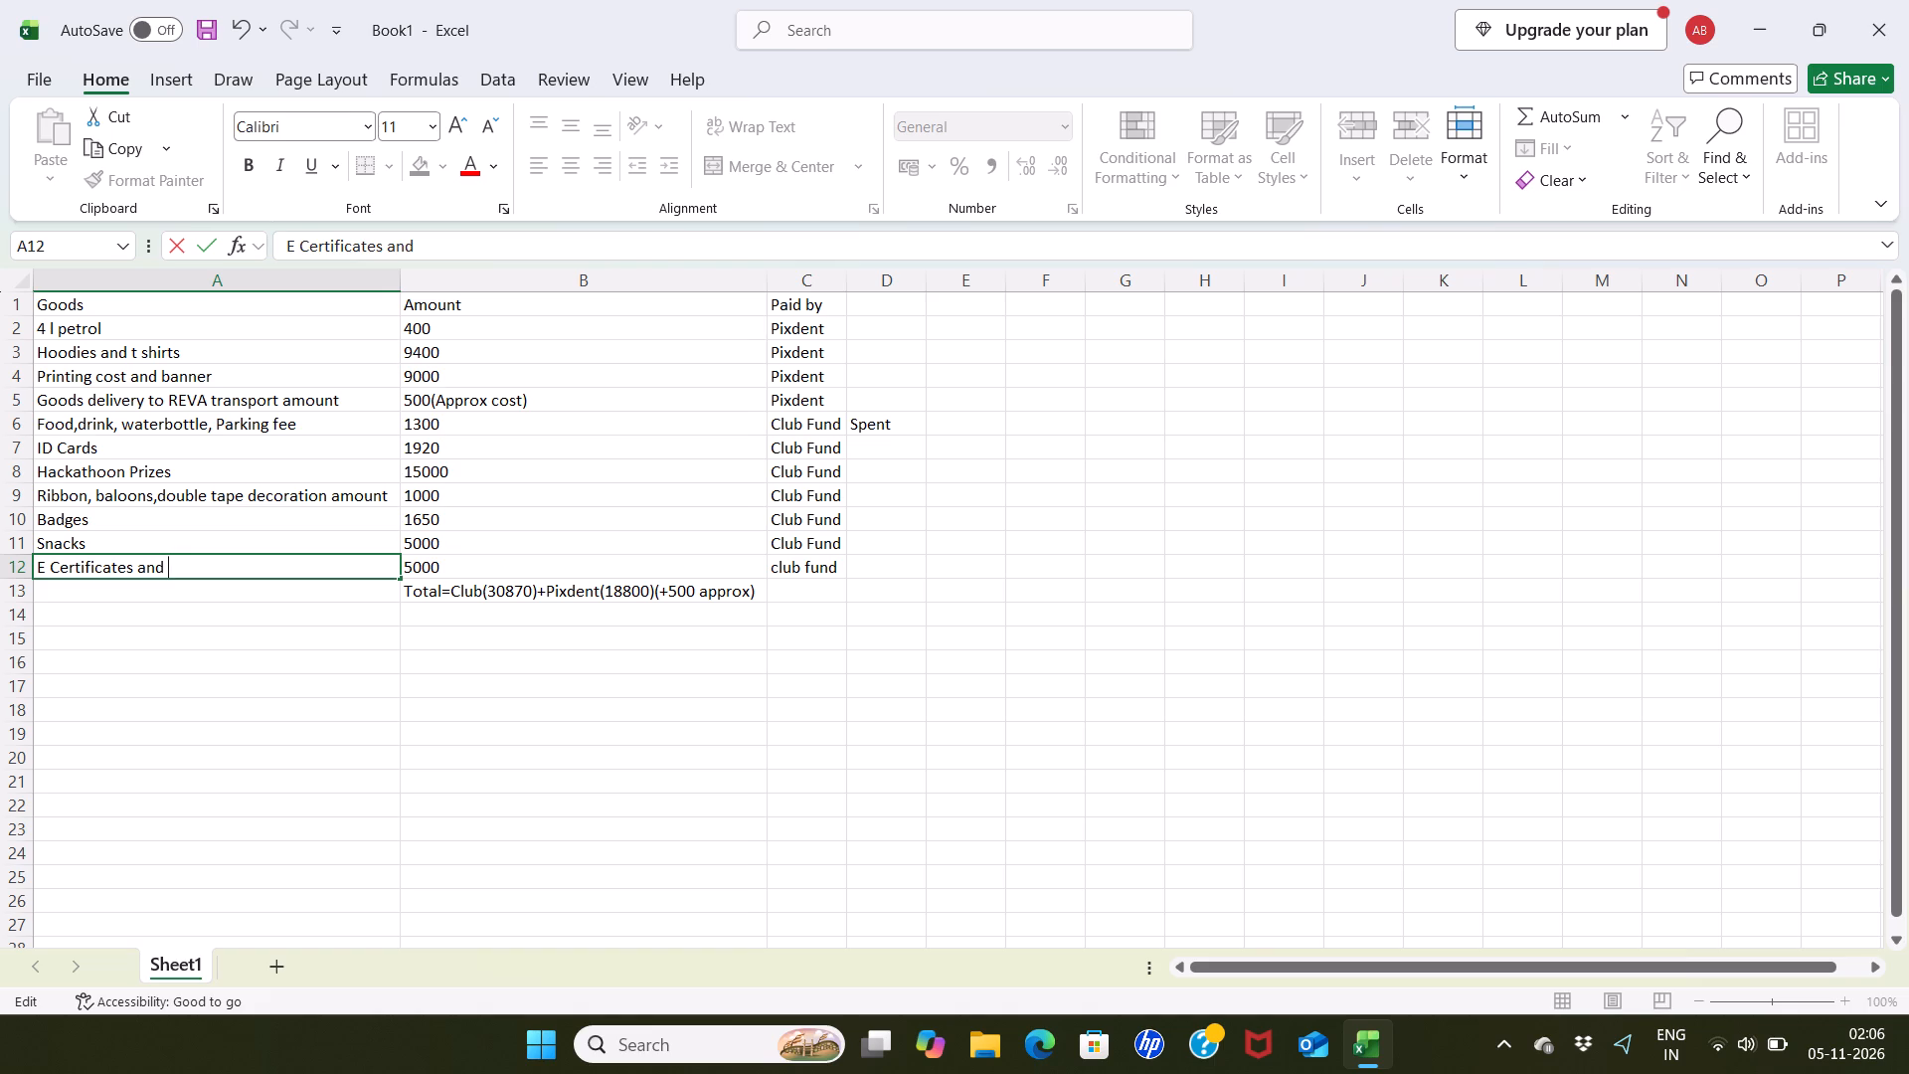
key("BackSpace")
key("BackSpace")
key("BackSpace")
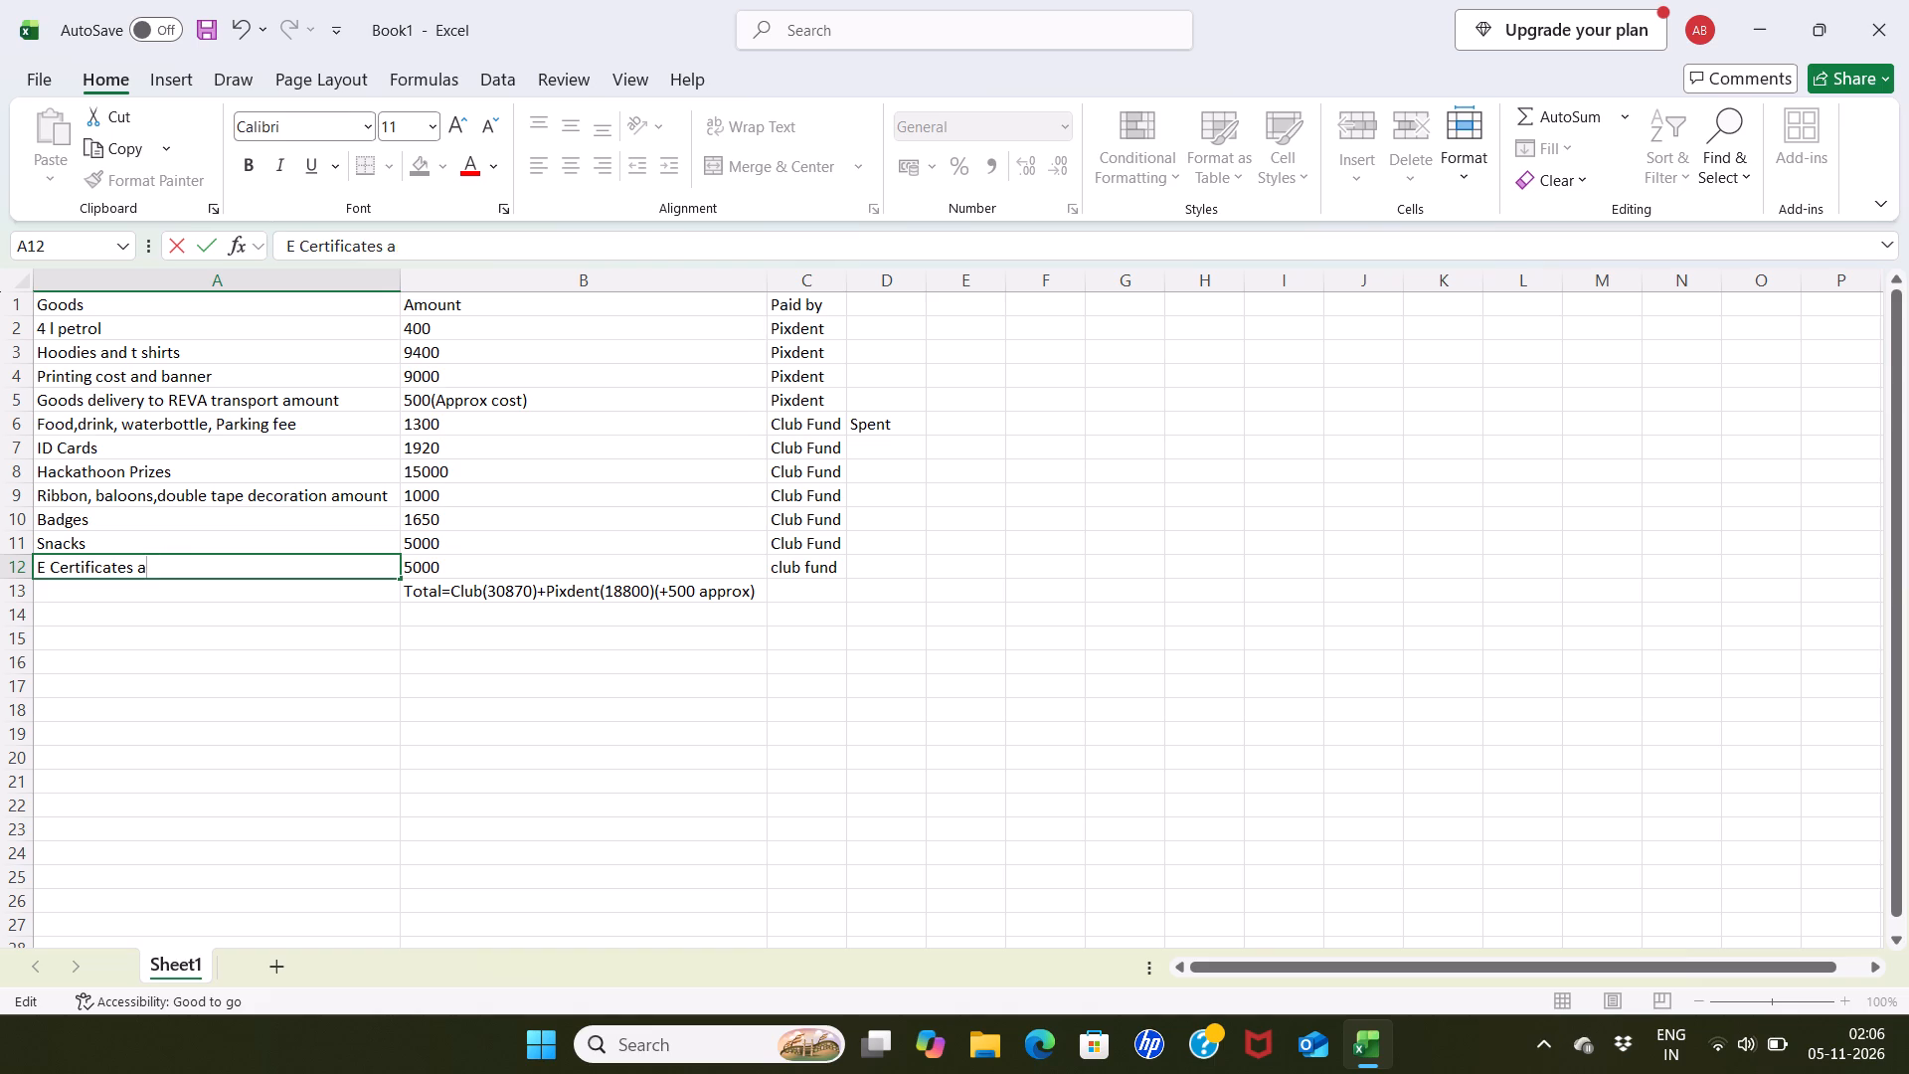
key("BackSpace")
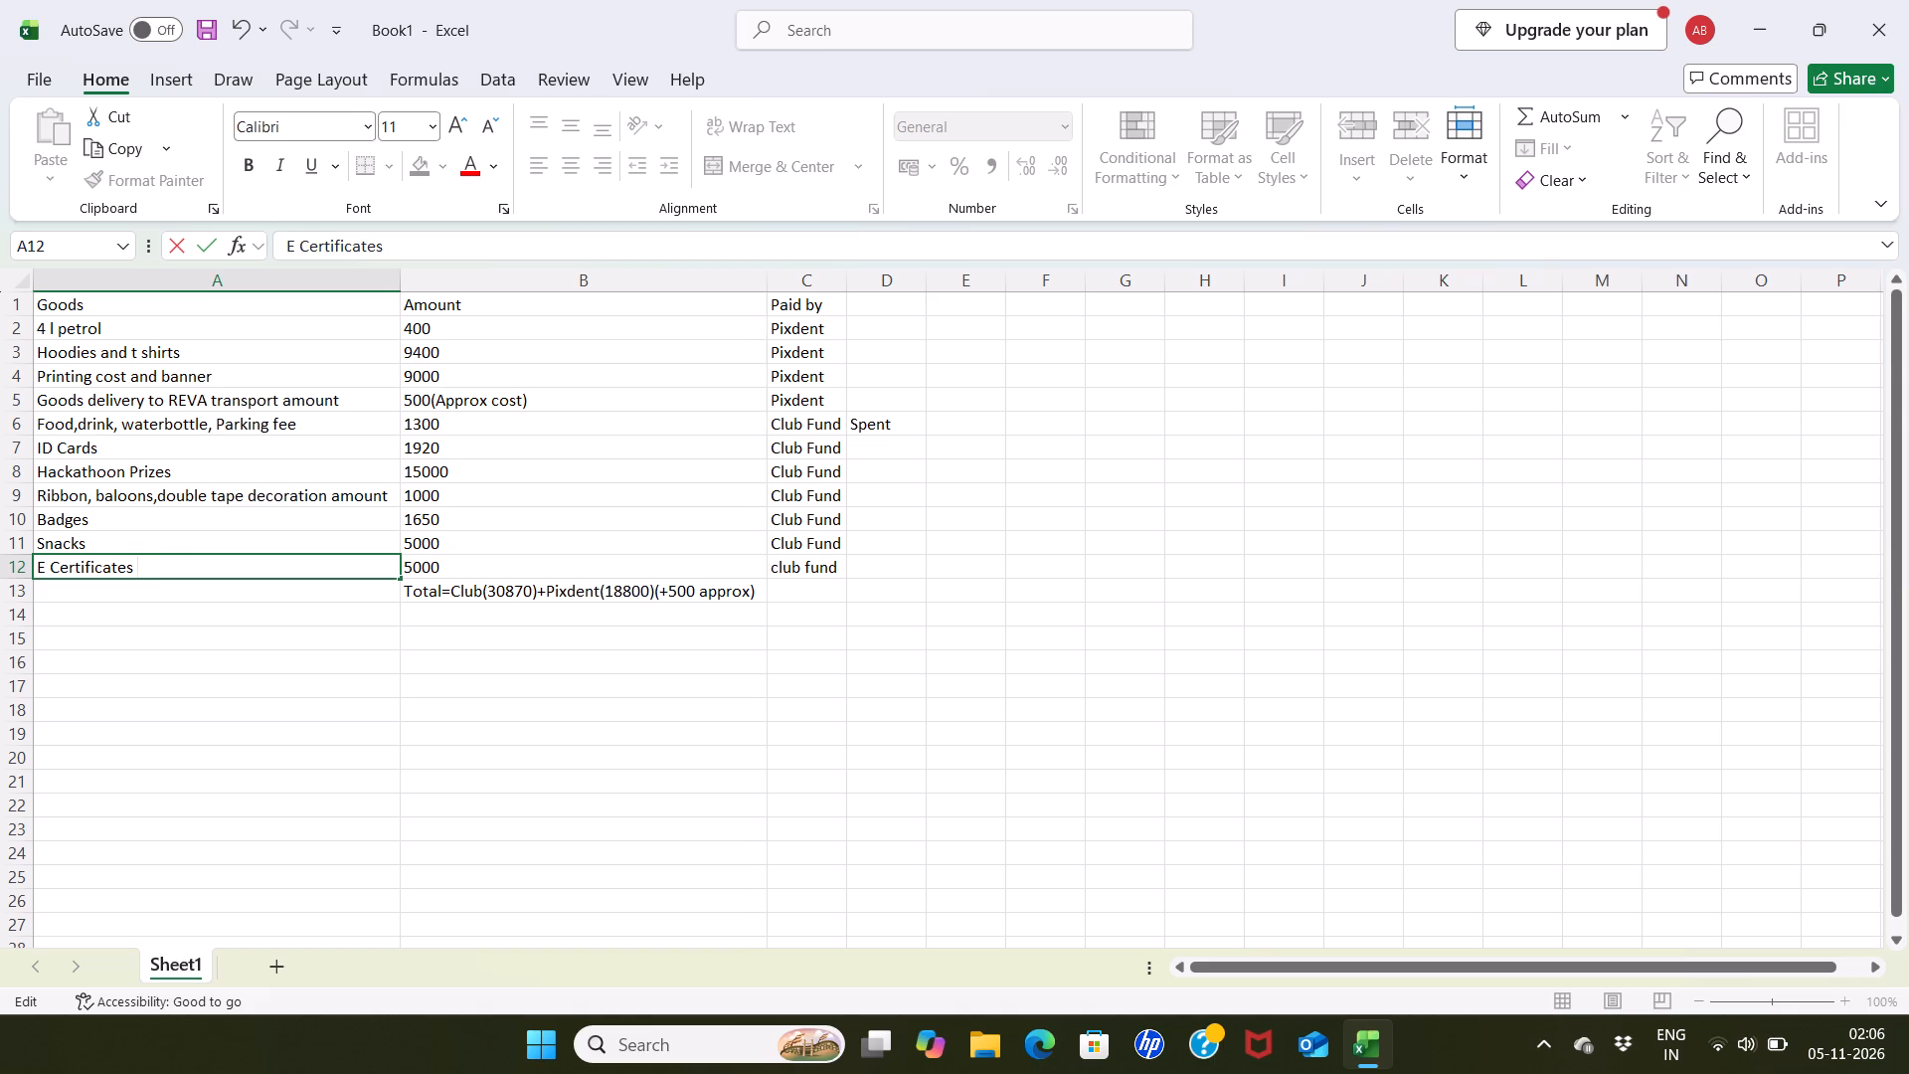
Set the amount for the E Certificates row in B12 to 0.
double_click(444, 568)
key("BackSpace")
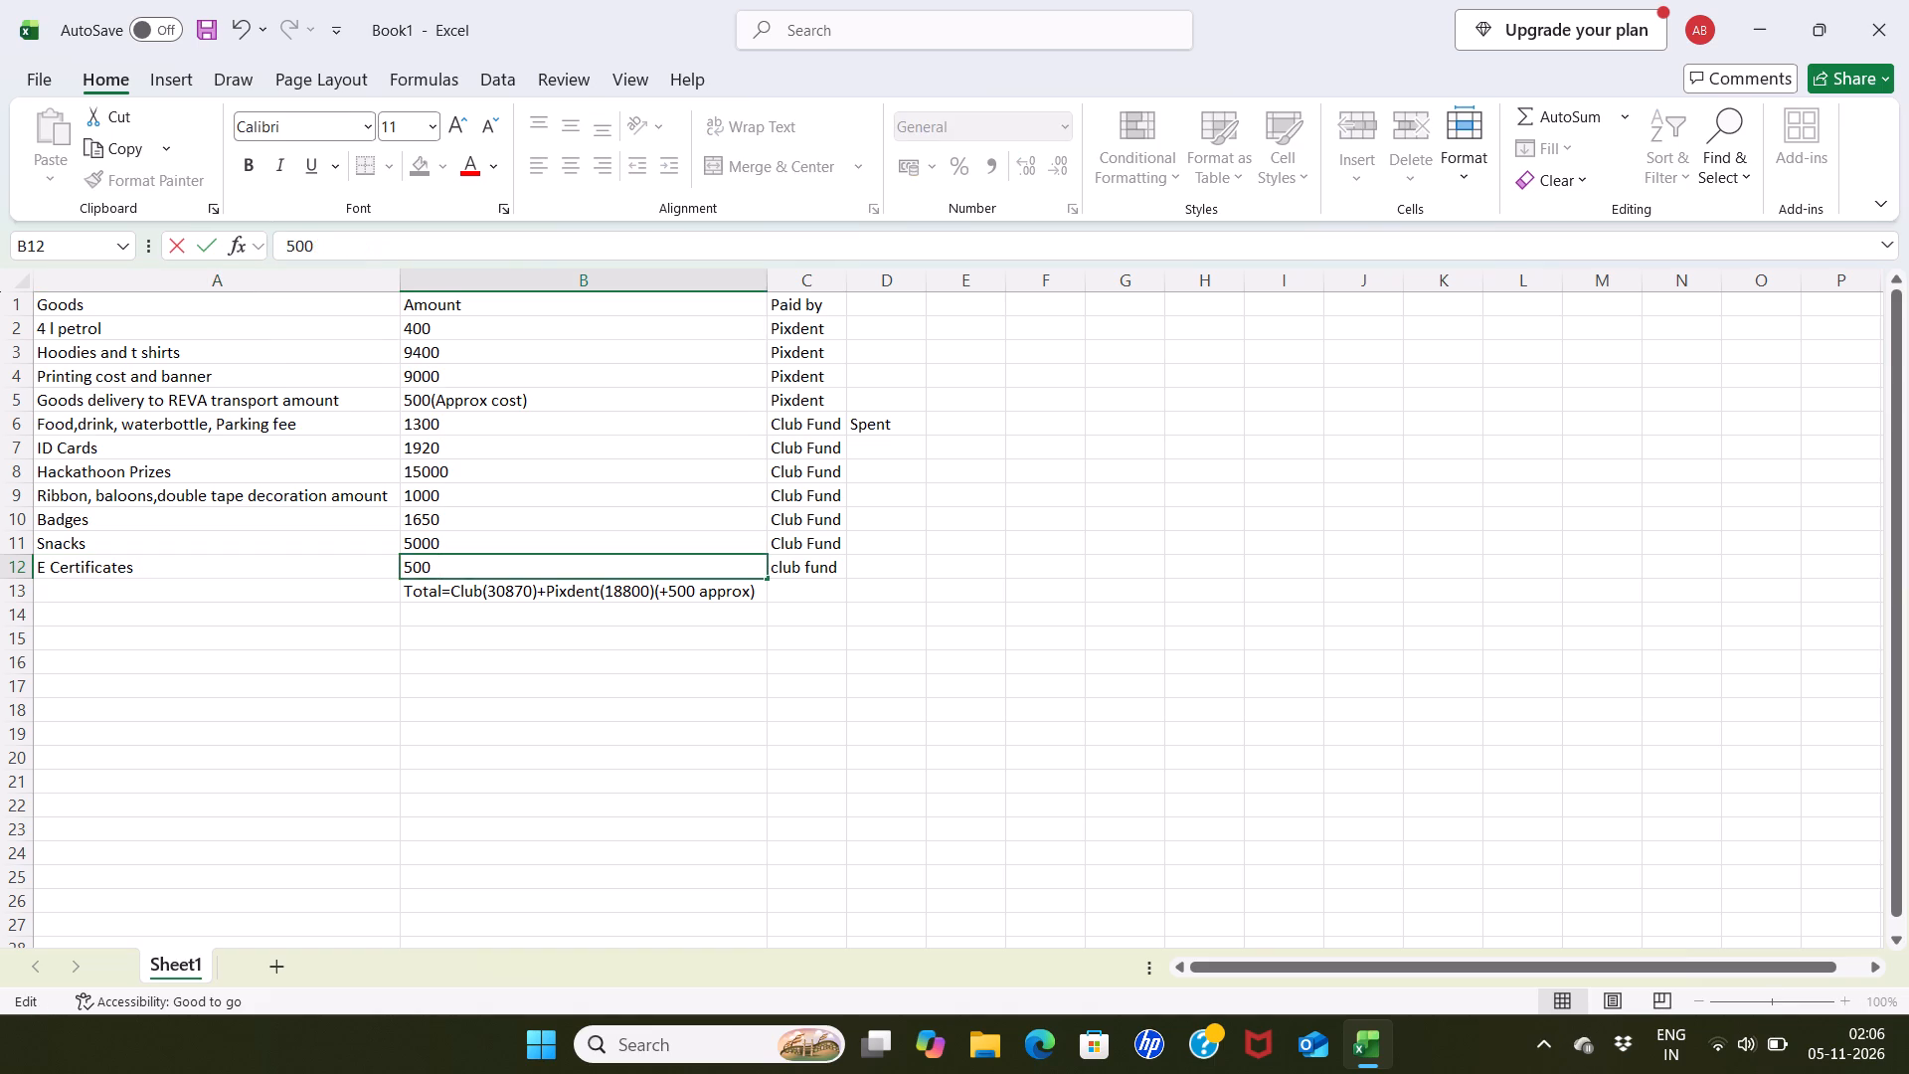
key("BackSpace")
key("BackSpace")
key("BackSpace")
key("0")
key("0")
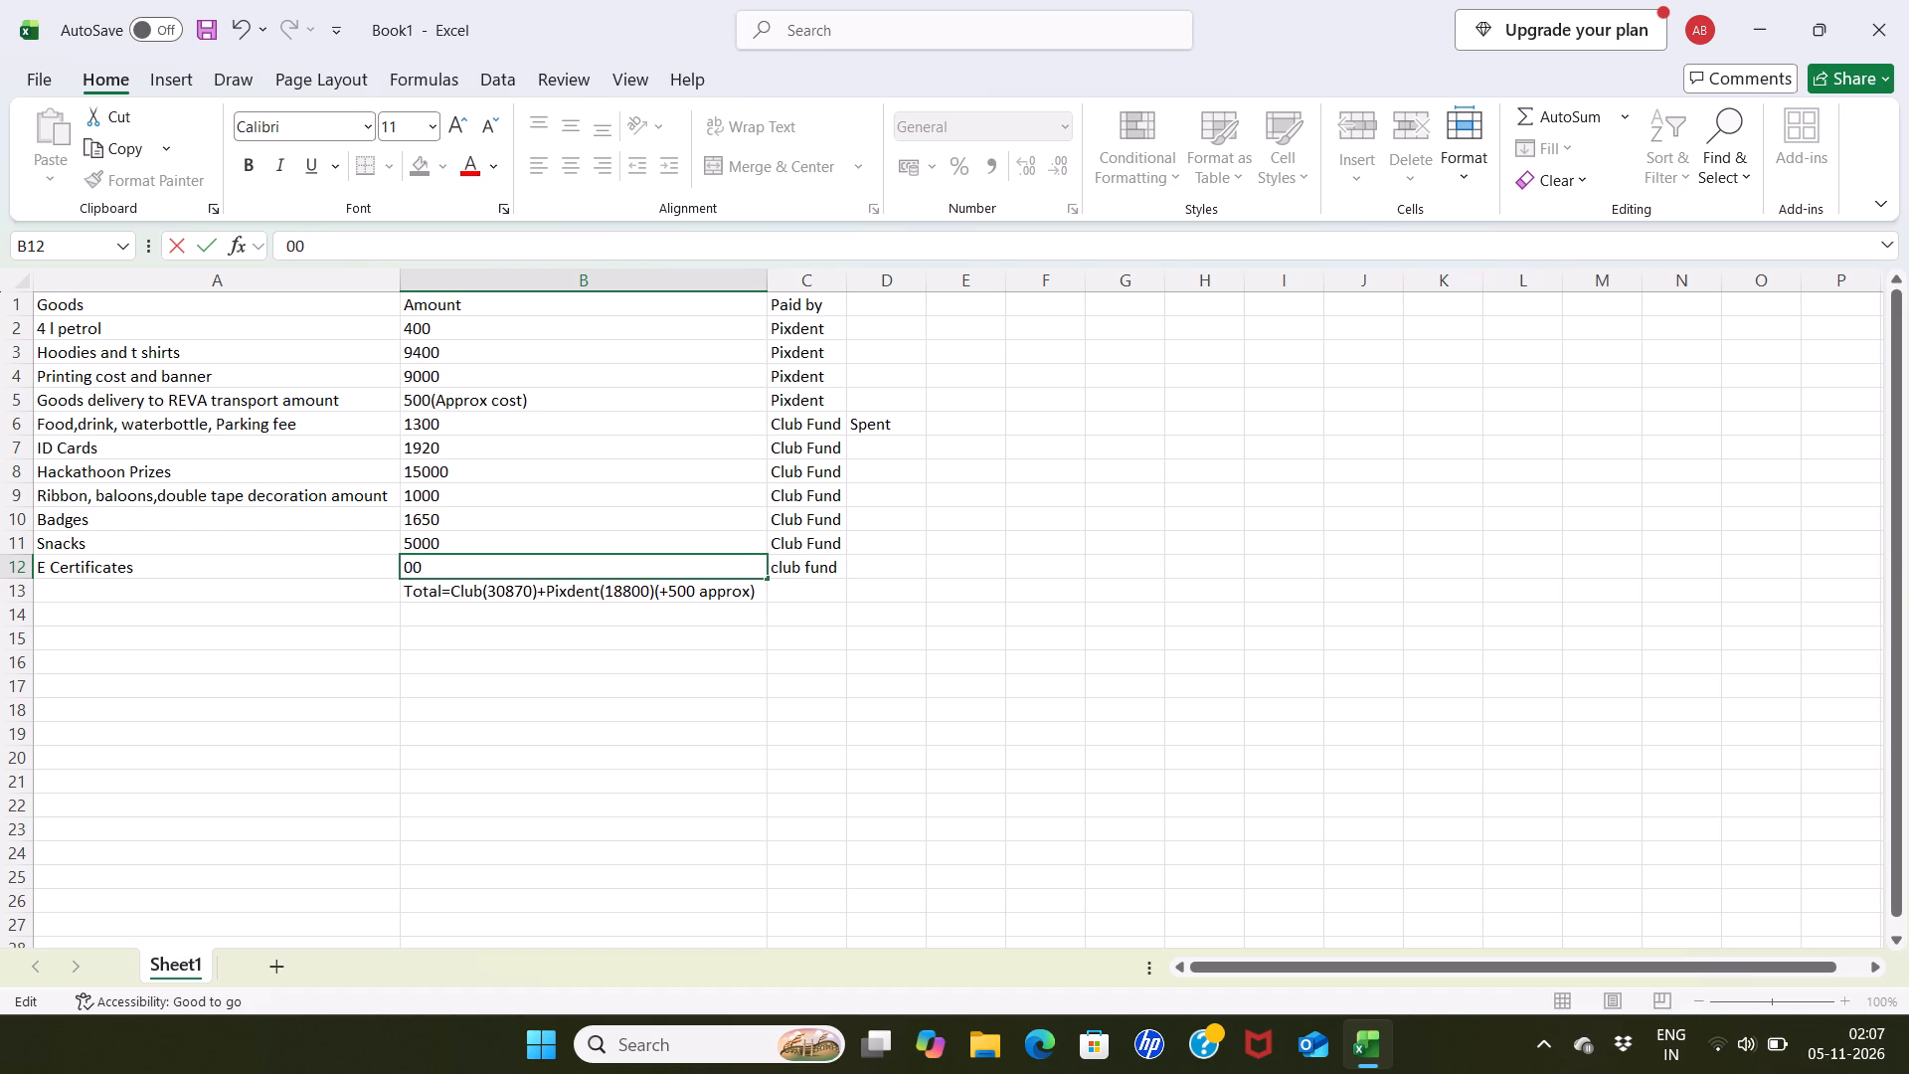
Change the Club figure in the B13 total text to 25870.
double_click(504, 590)
key("BackSpace")
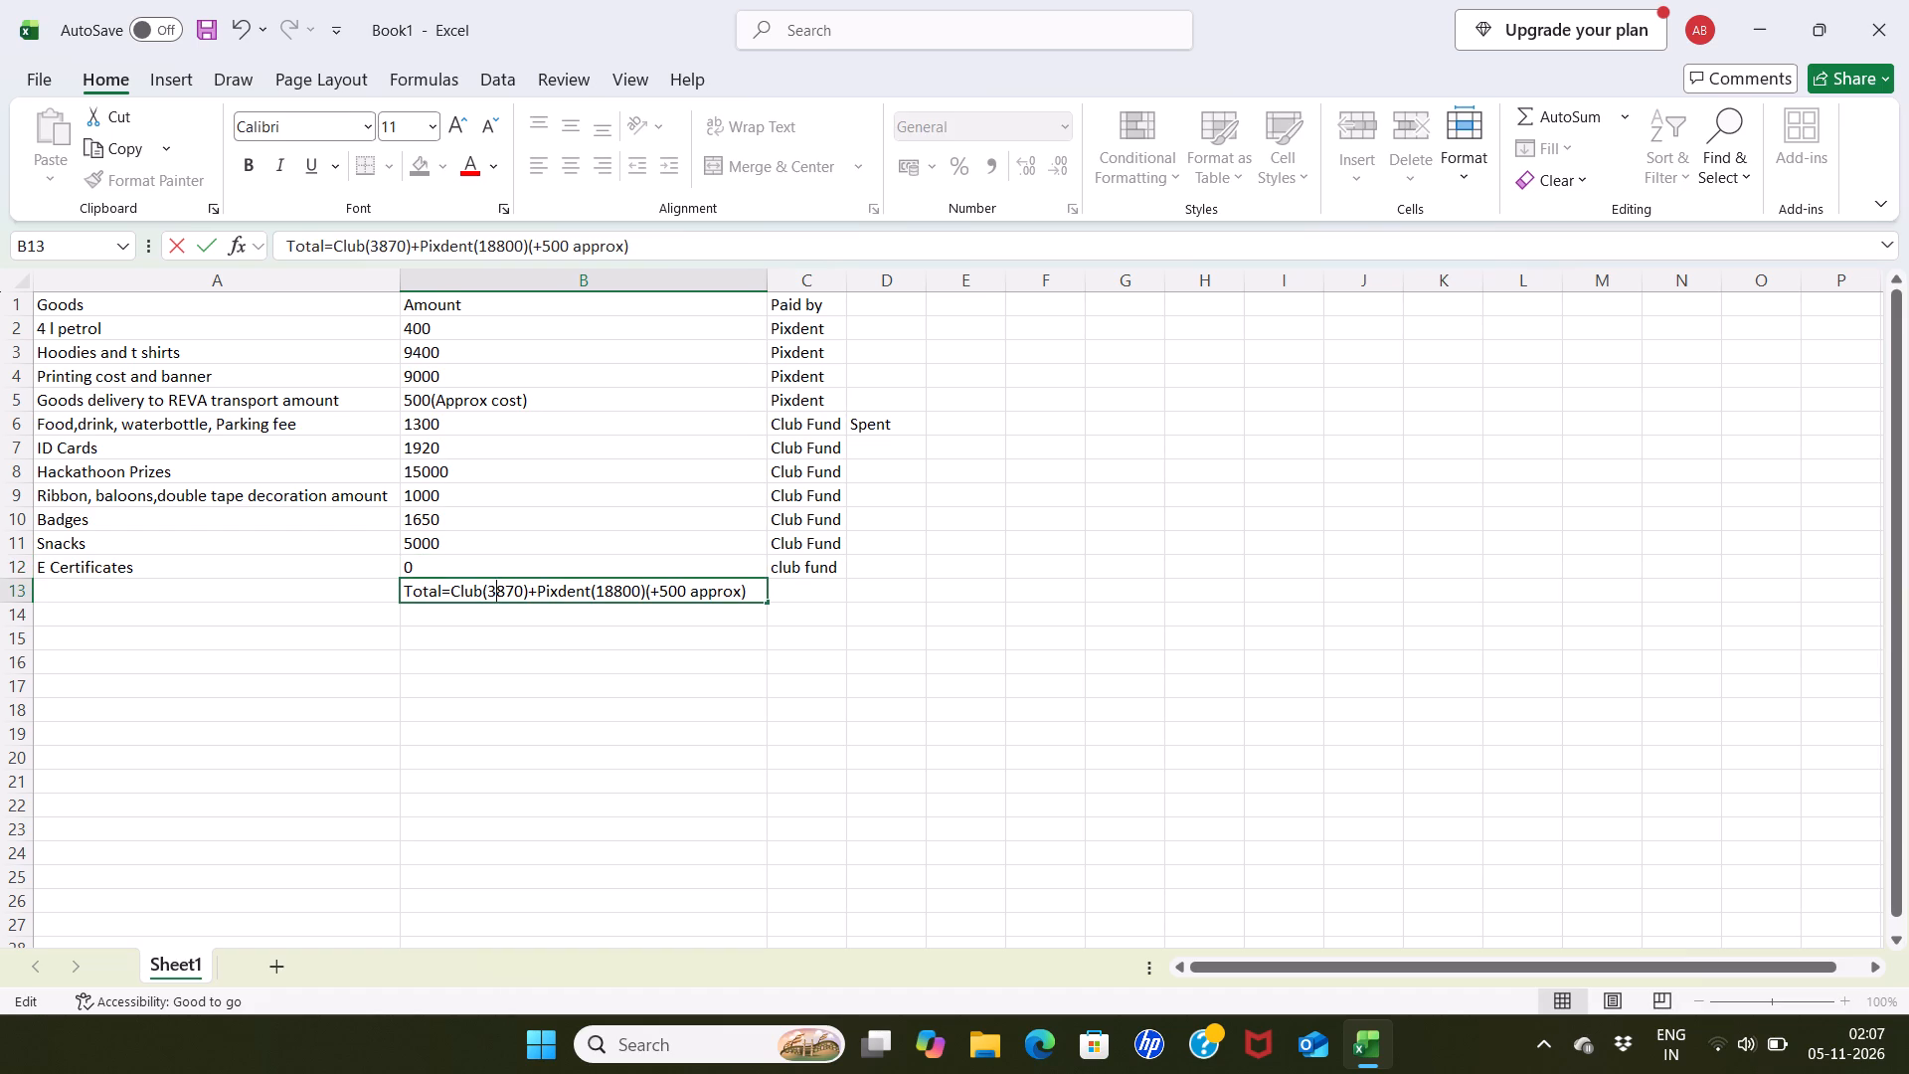
key("BackSpace")
type("25")
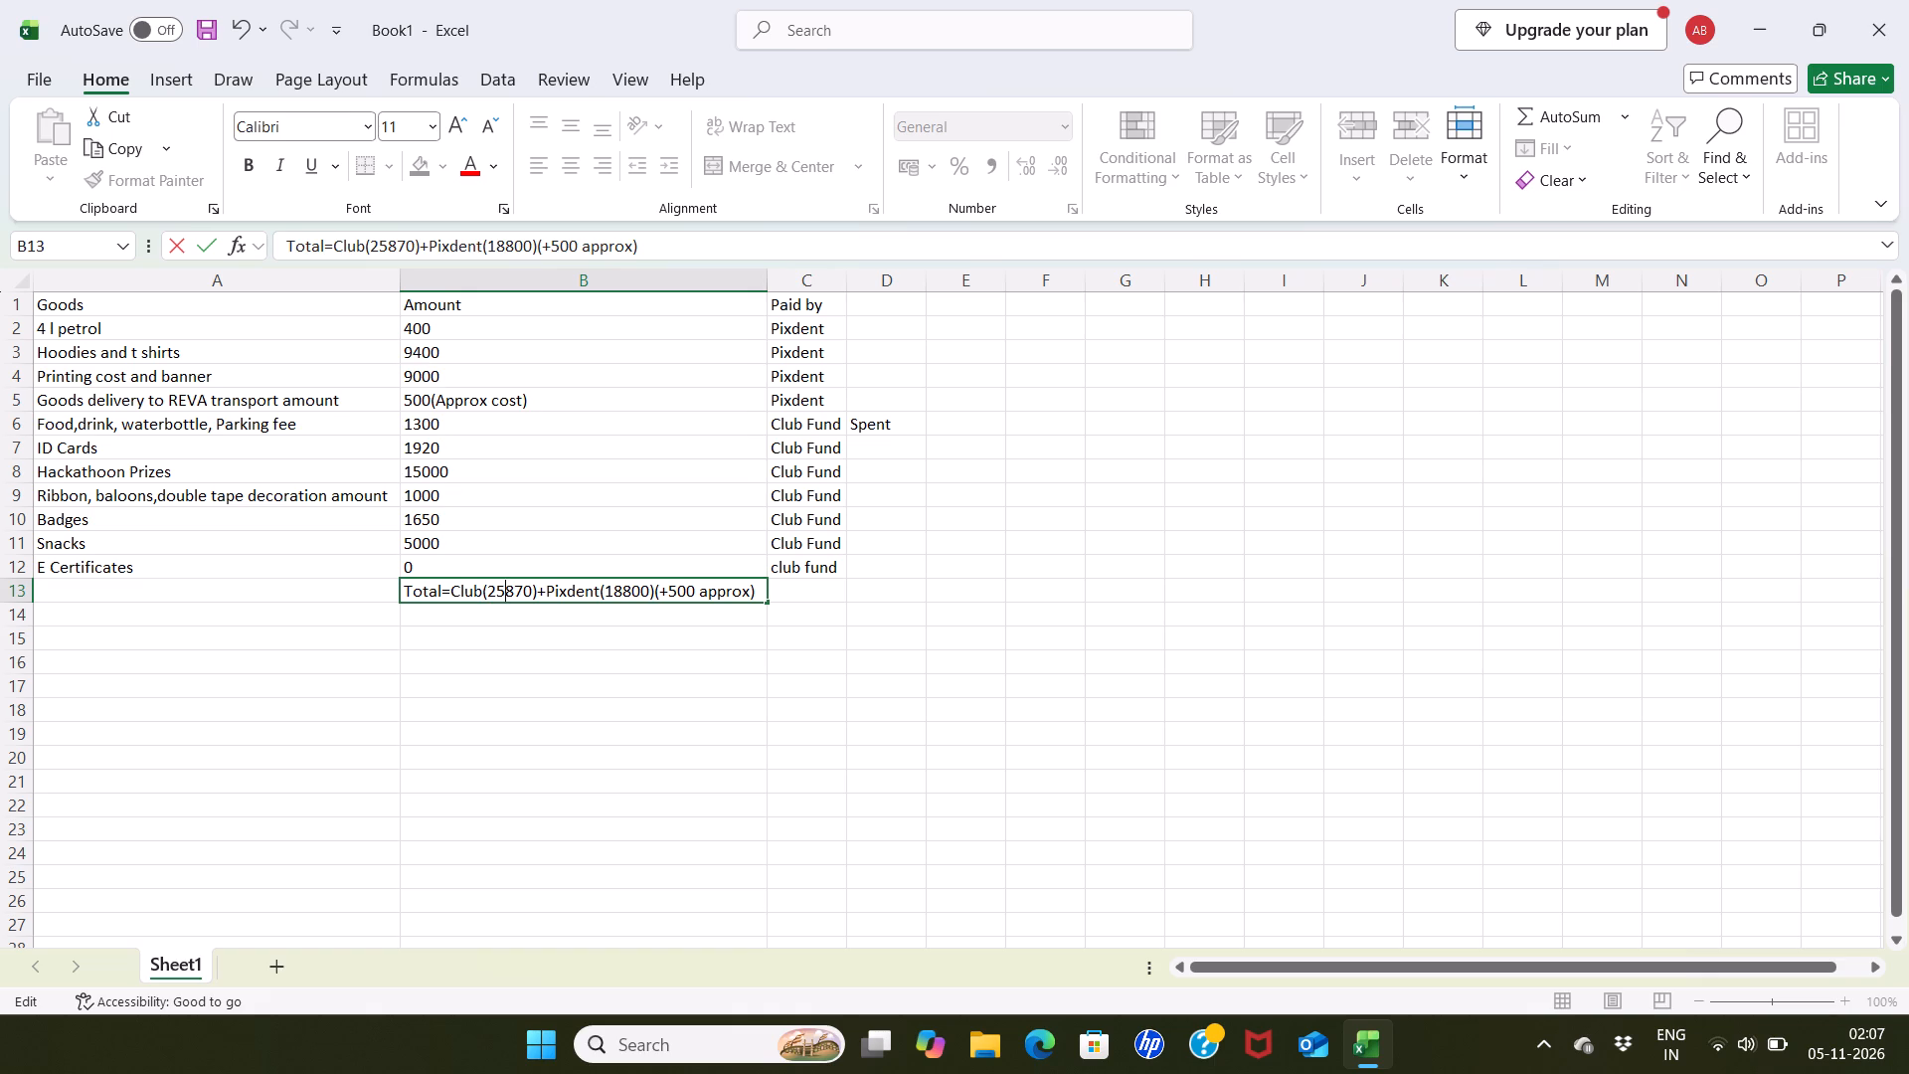
double_click(591, 557)
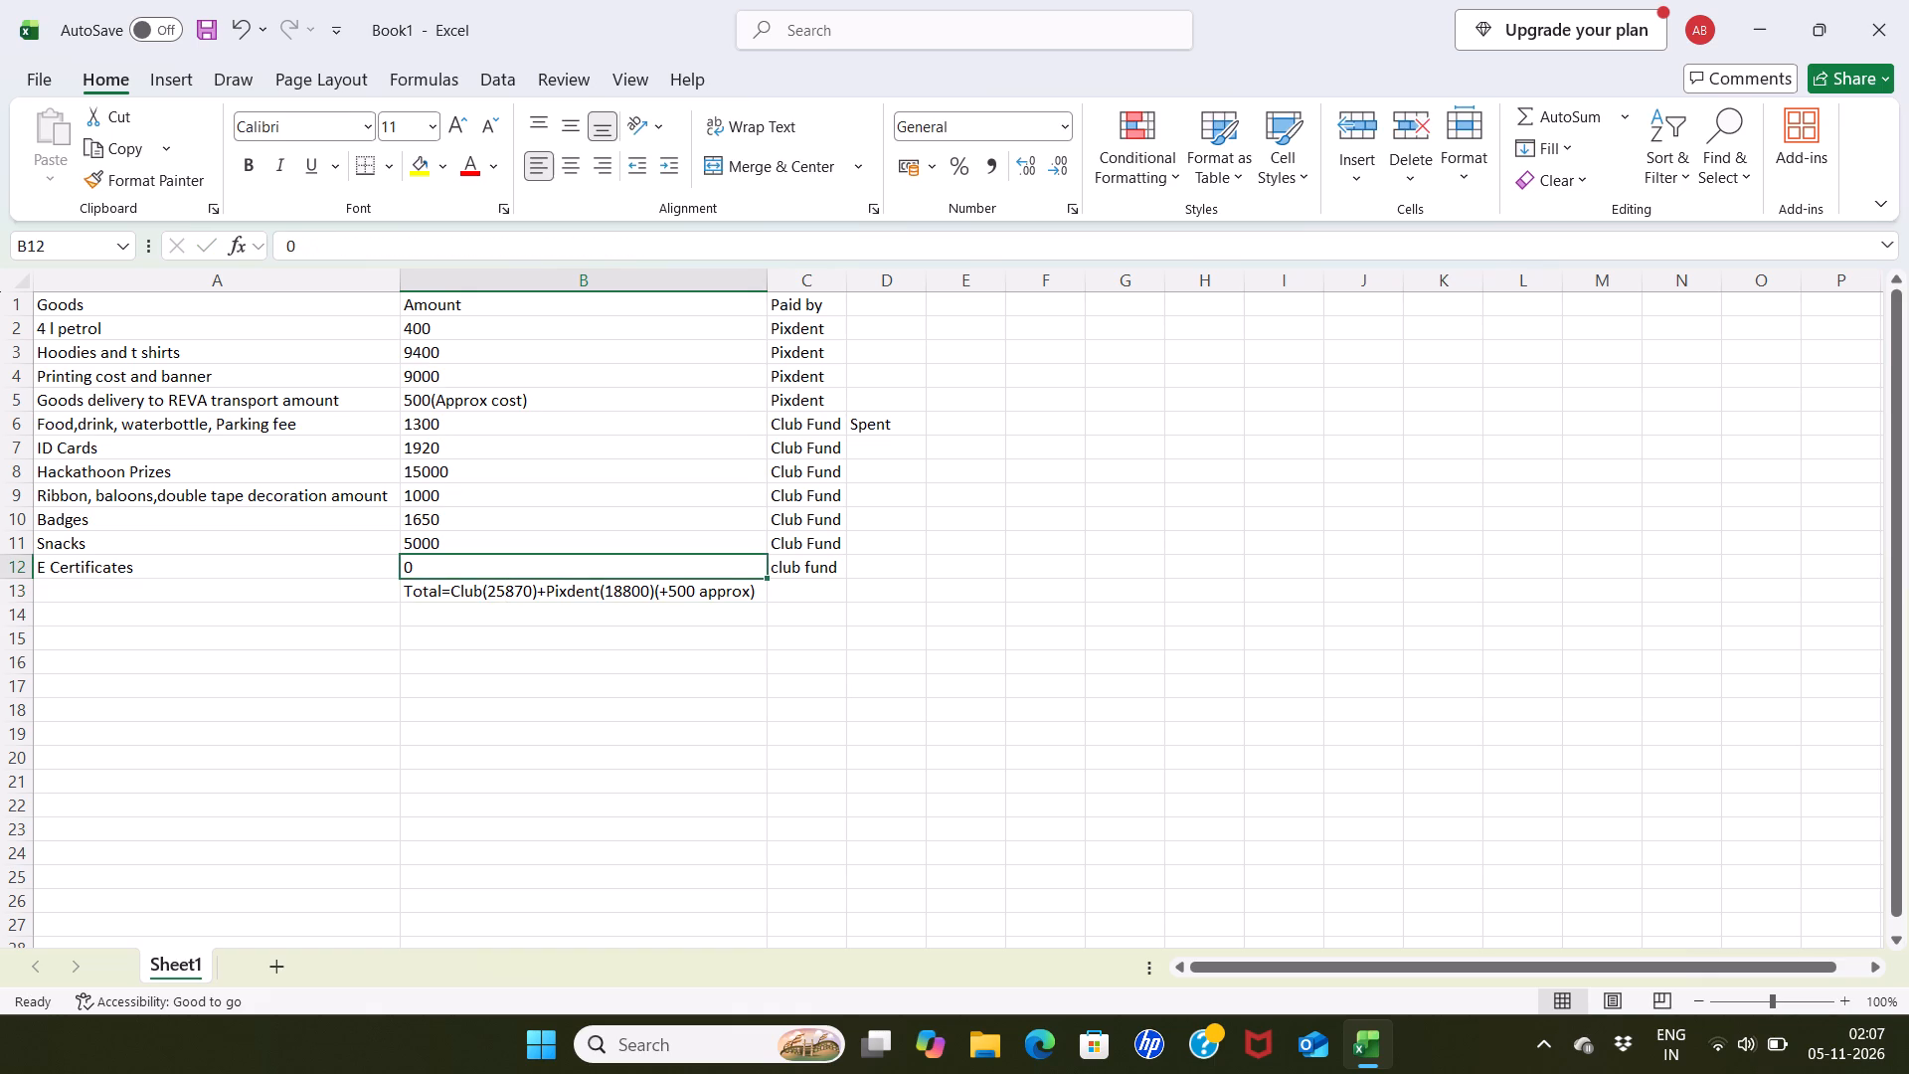